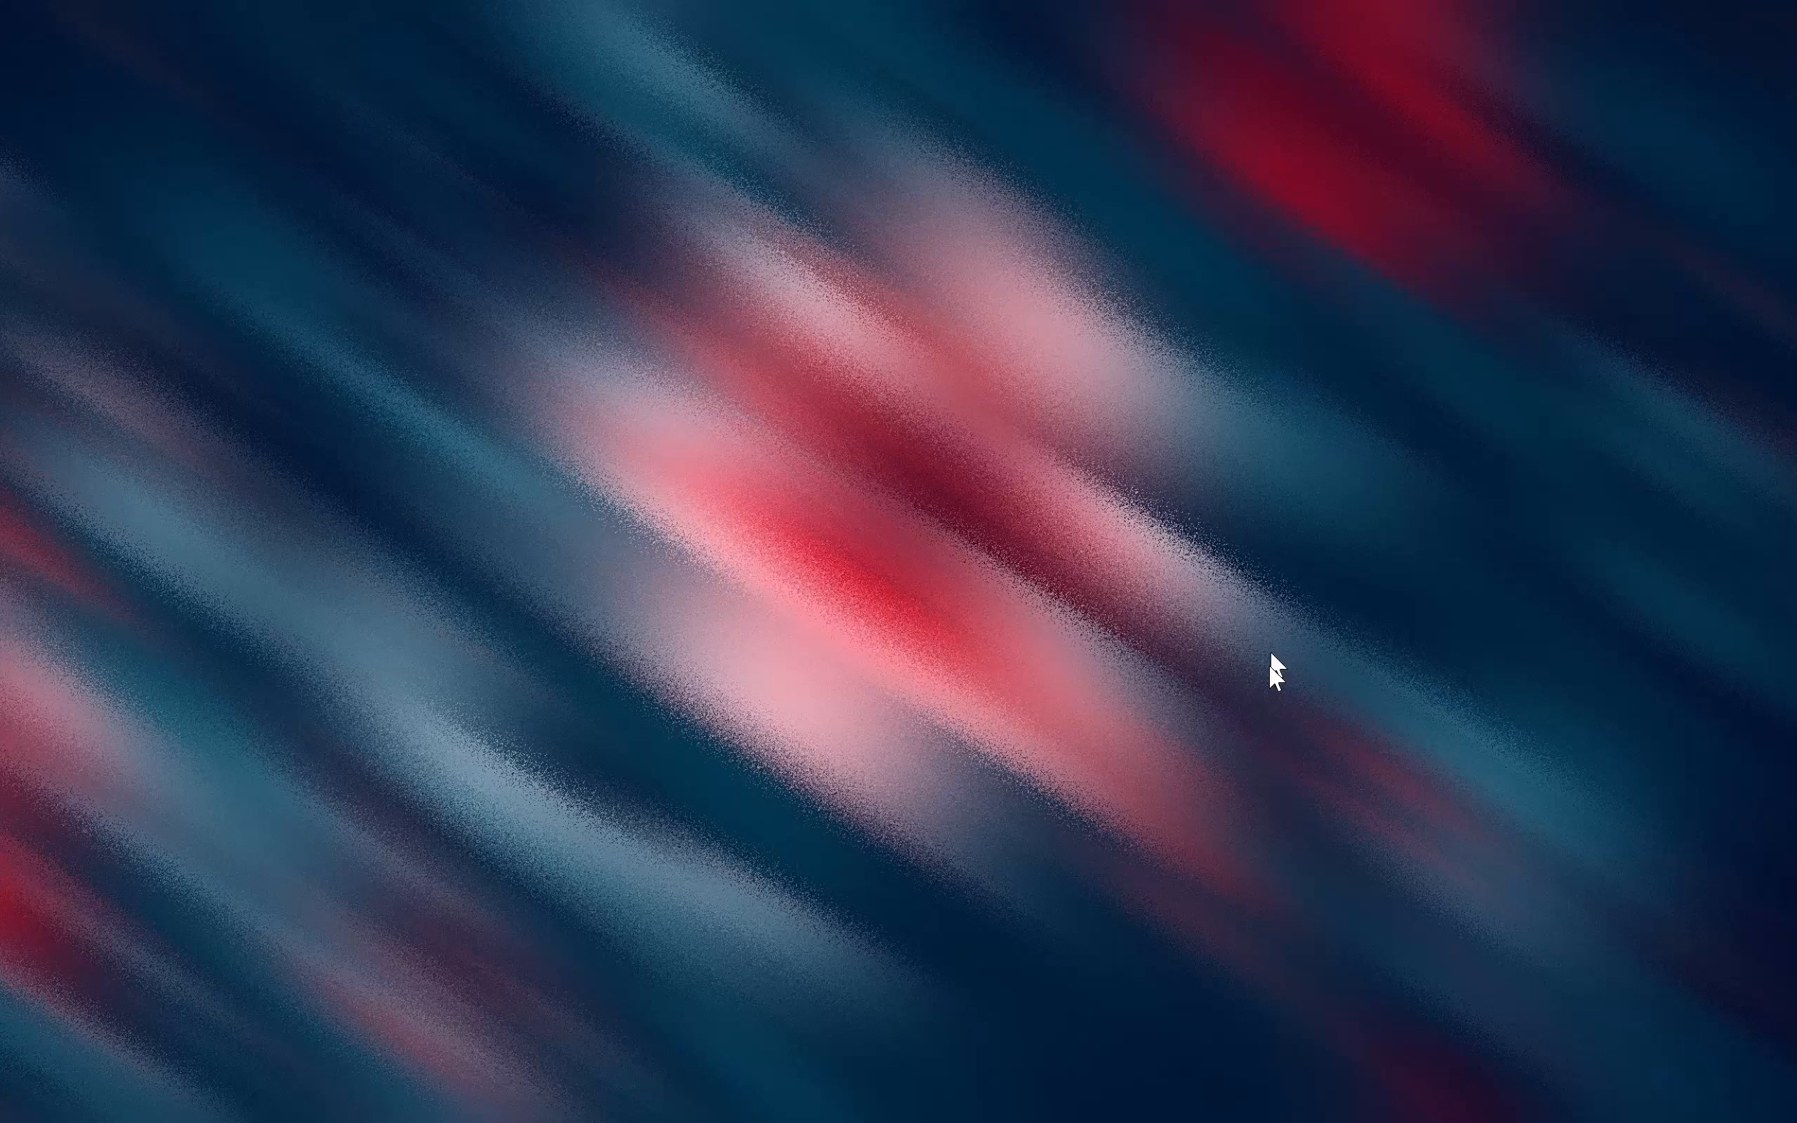
# Open the 22-10-2026 Final Capstone REVIEW presentation from the Downloads folder.
pyautogui.click(860, 1089)
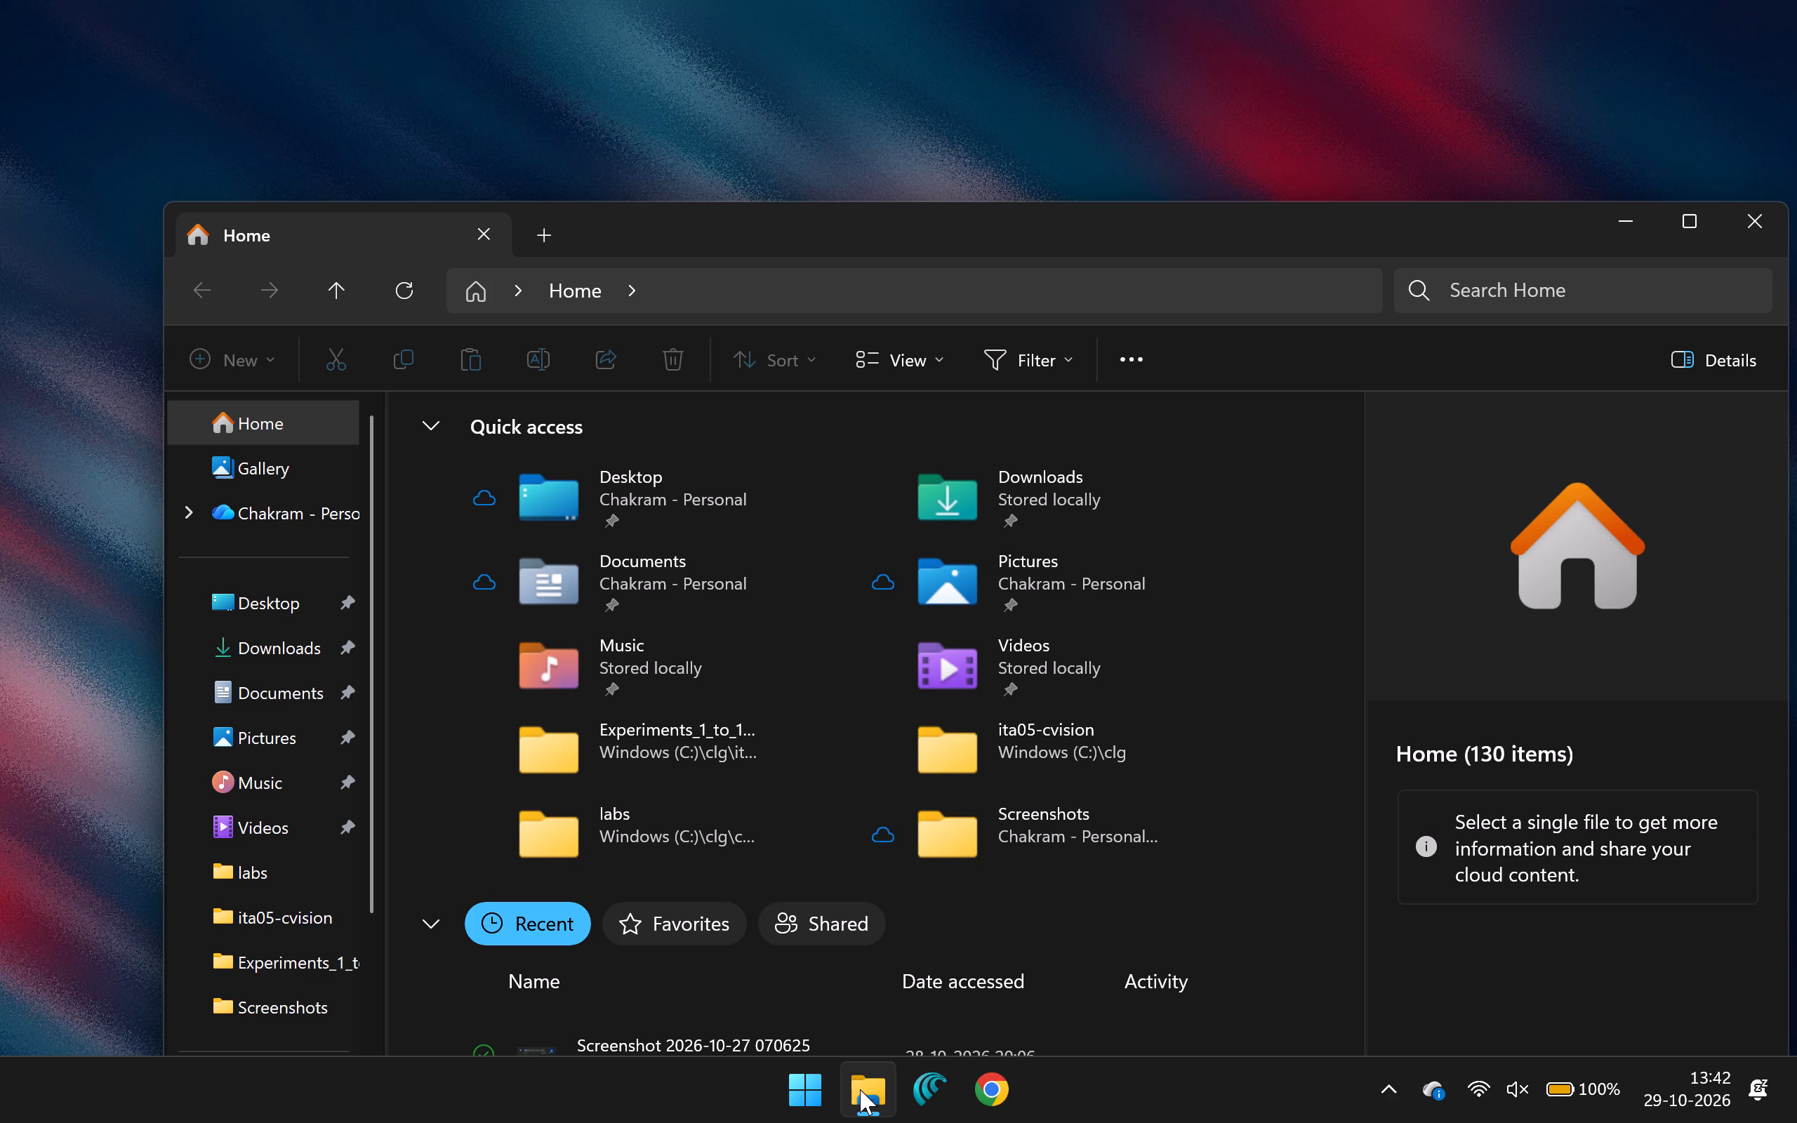
pyautogui.click(306, 656)
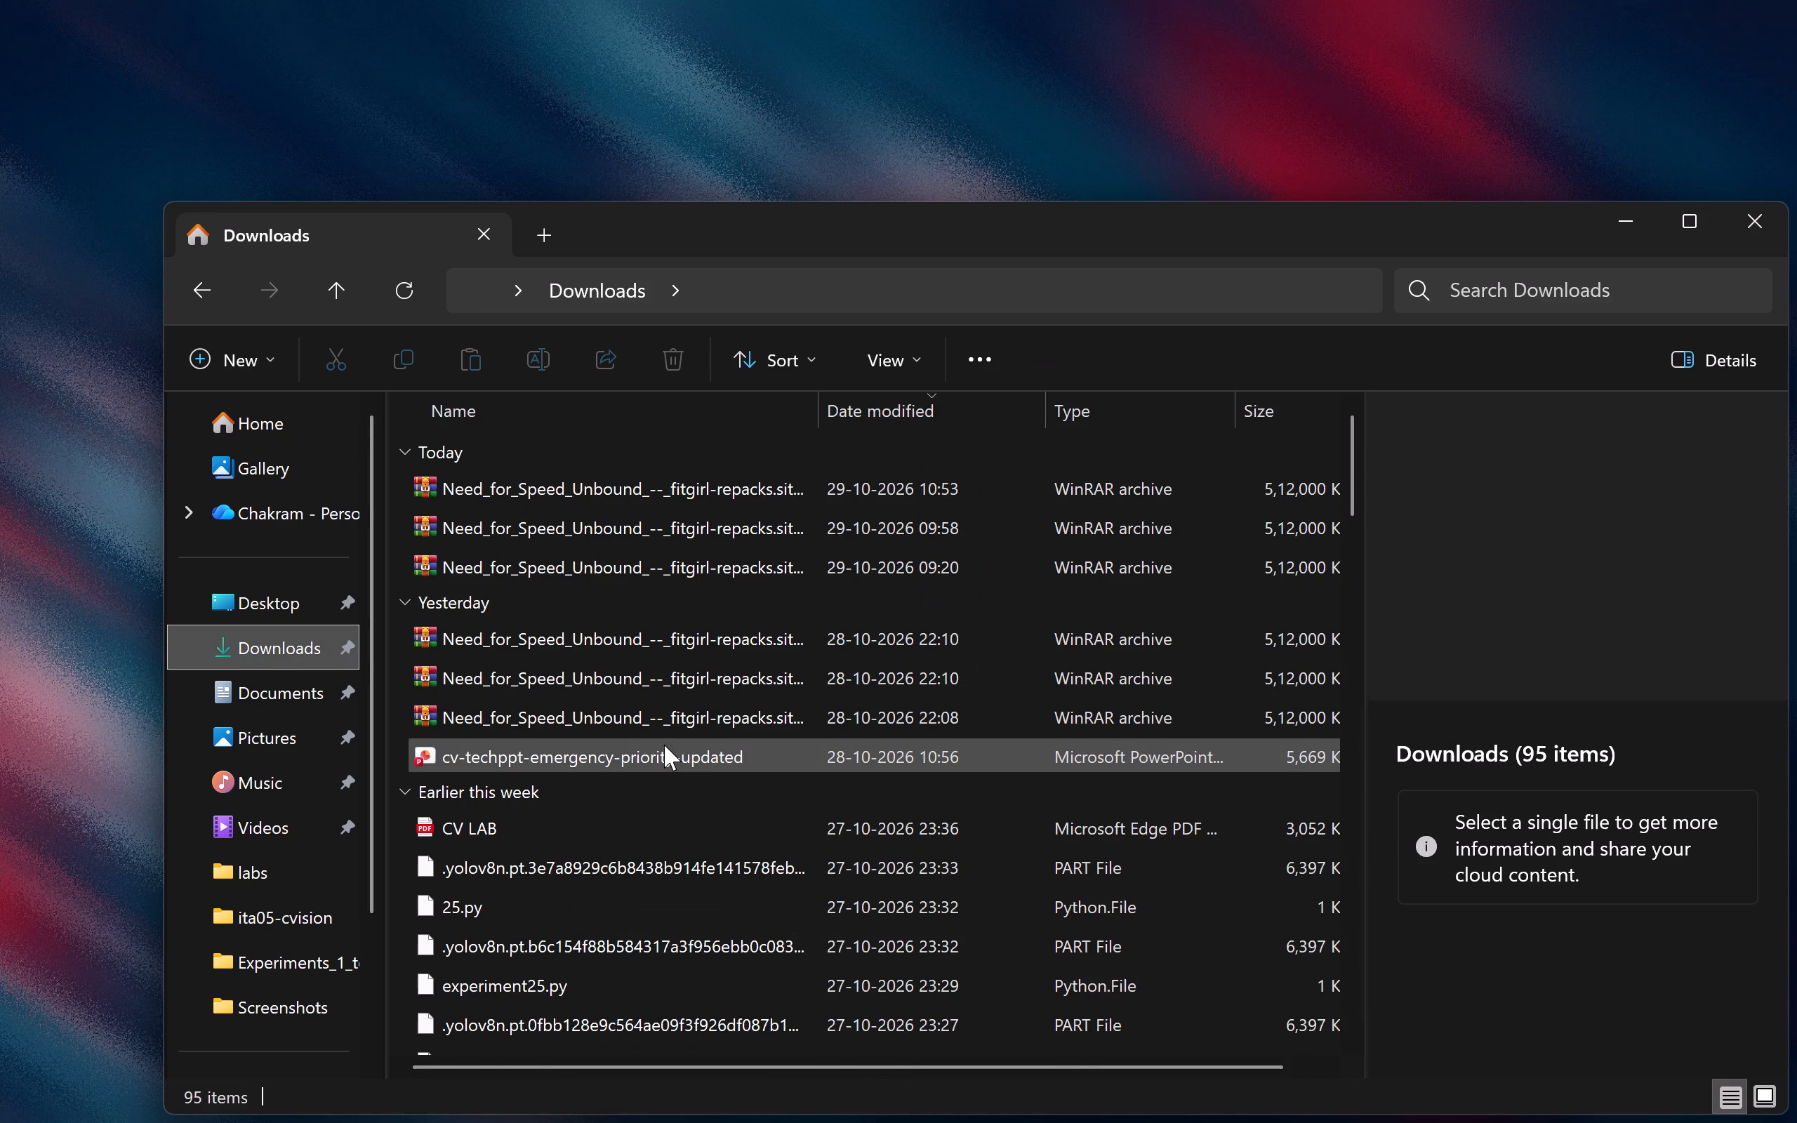
pyautogui.scroll(-2, 664, 745)
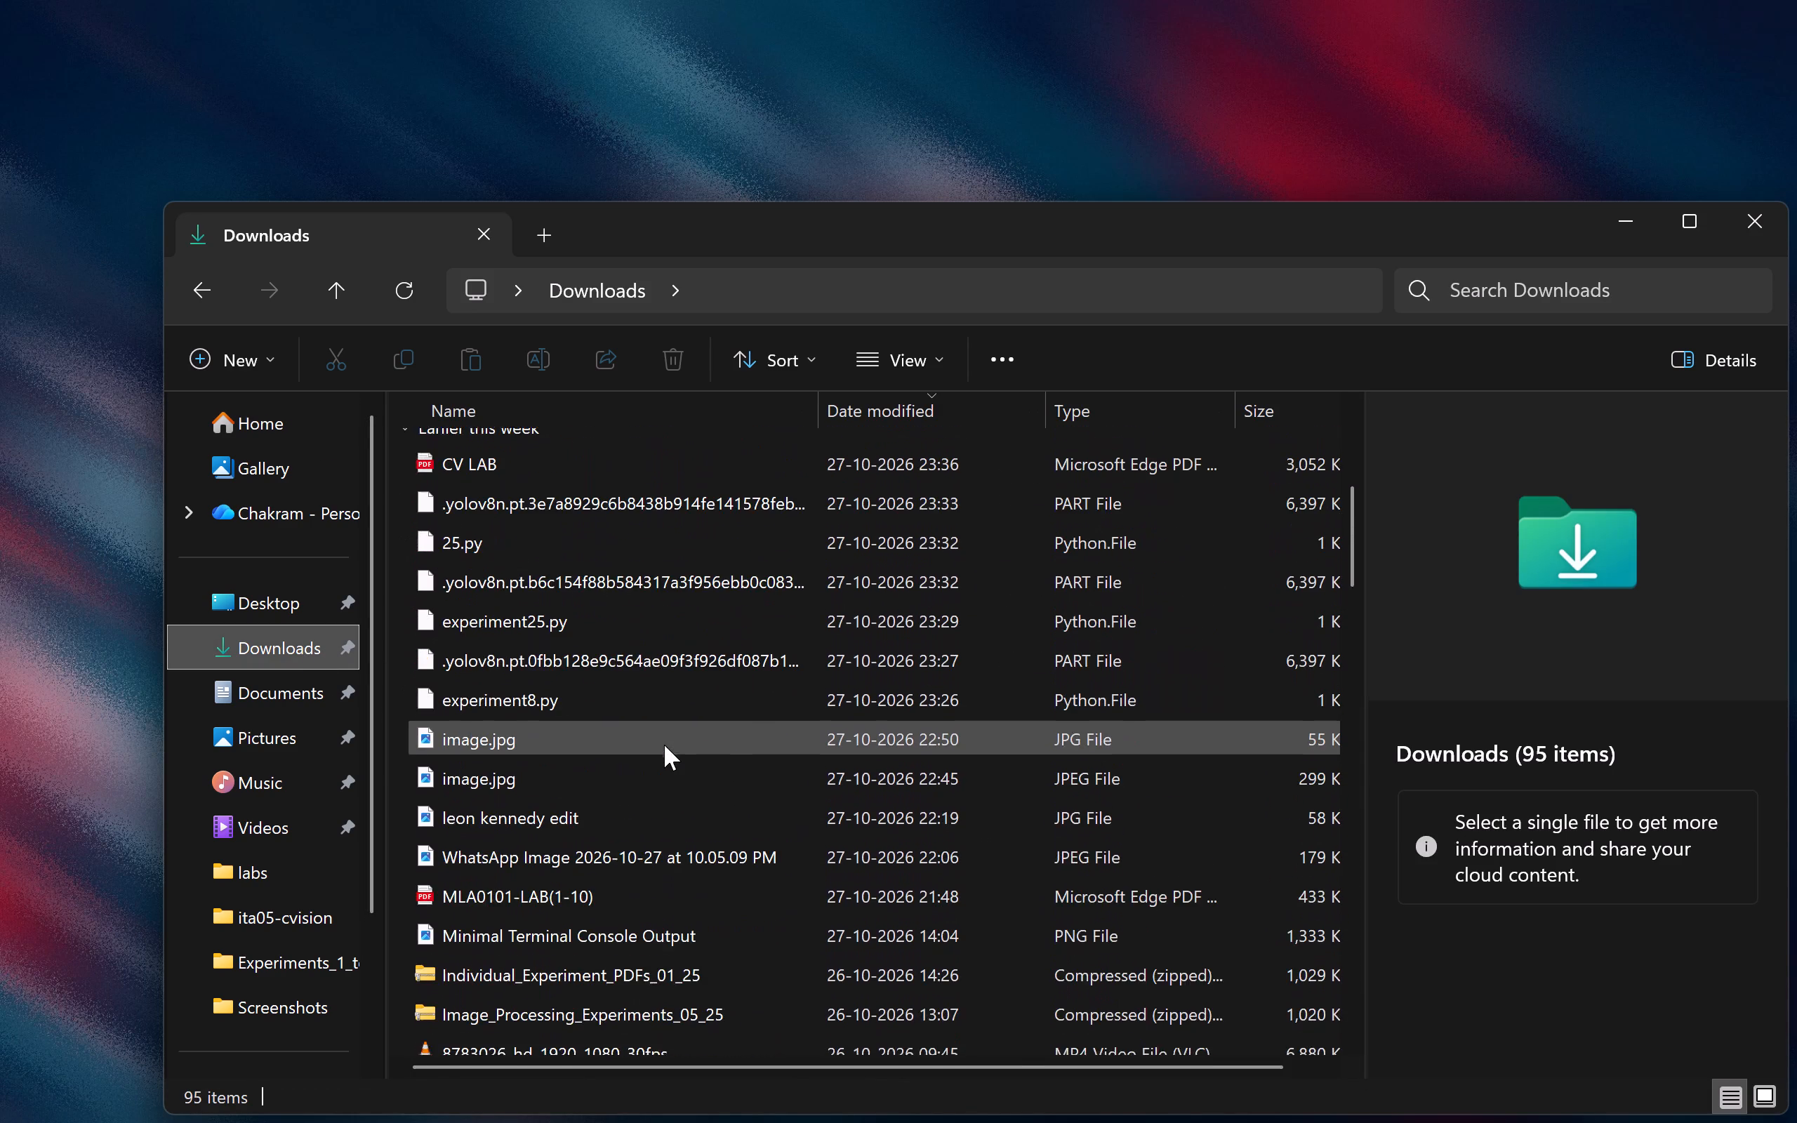
pyautogui.scroll(-2, 664, 745)
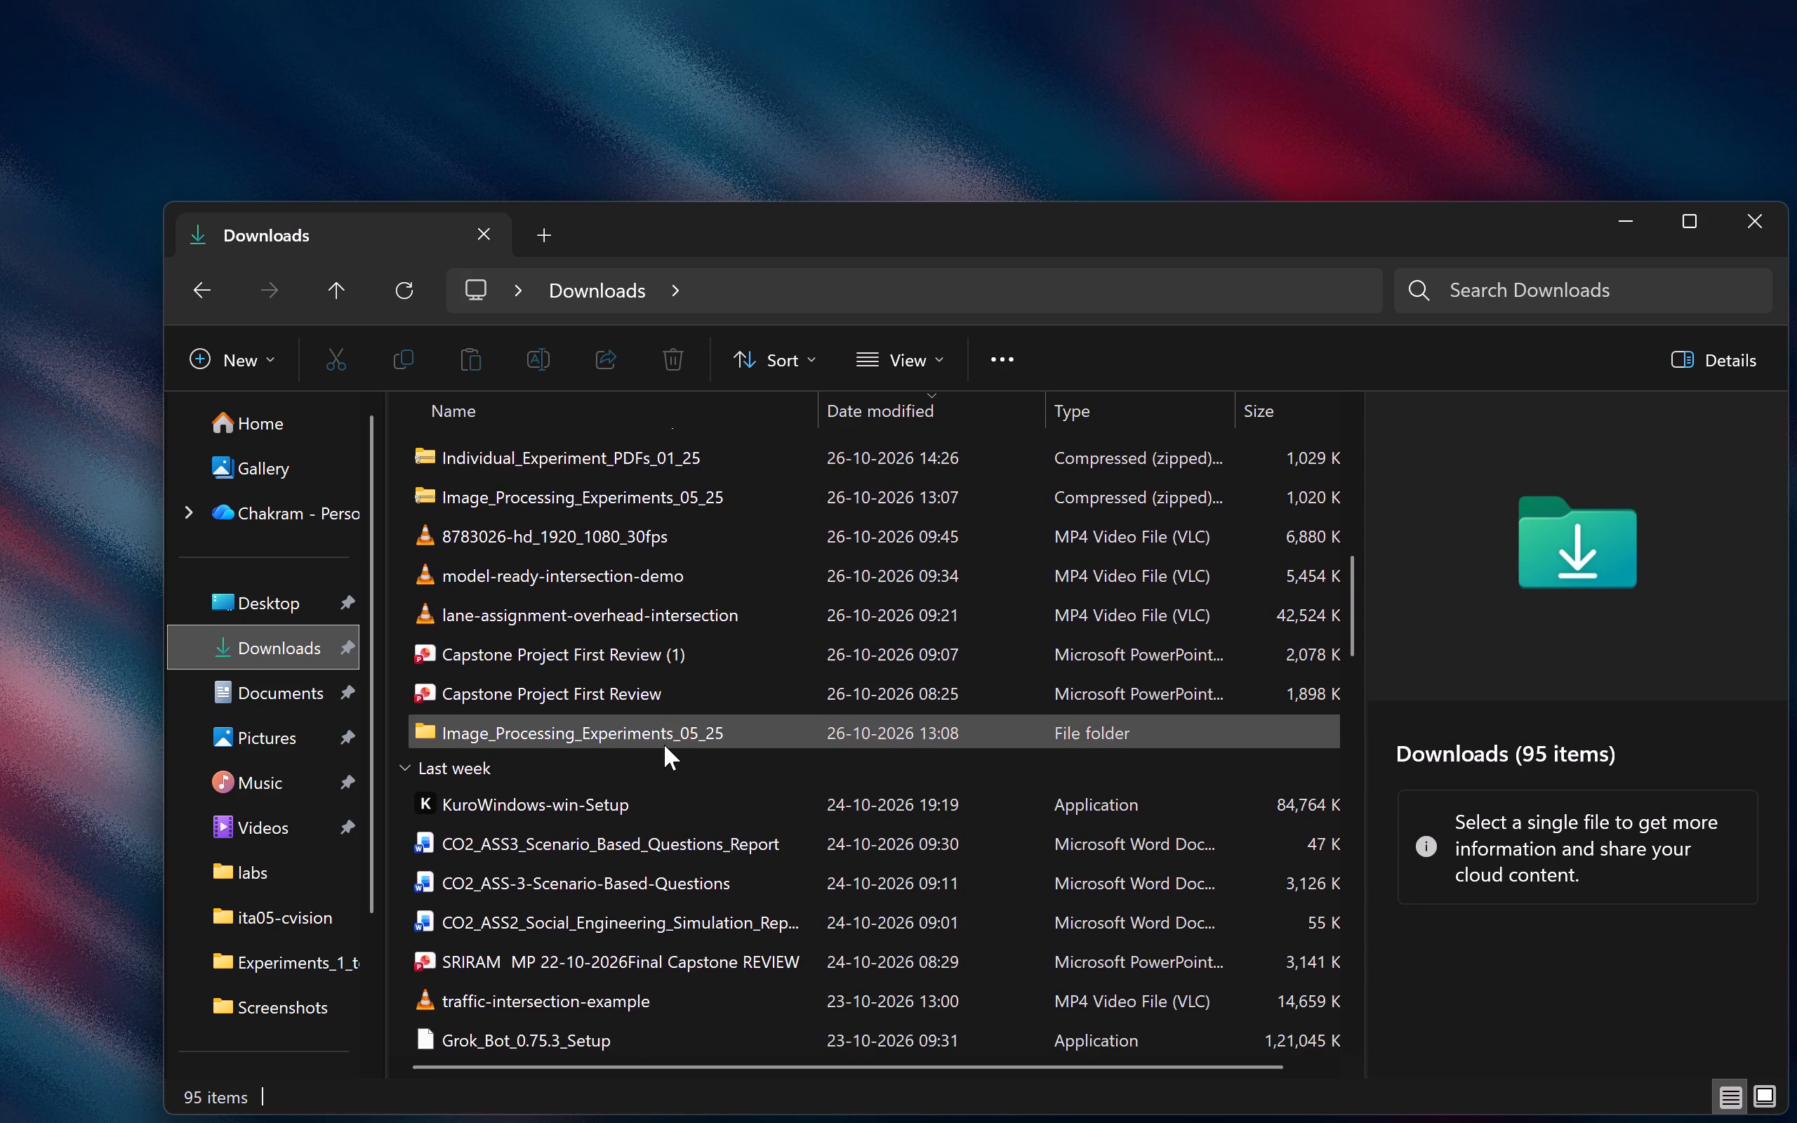
pyautogui.scroll(-2, 664, 745)
pyautogui.doubleClick(664, 867)
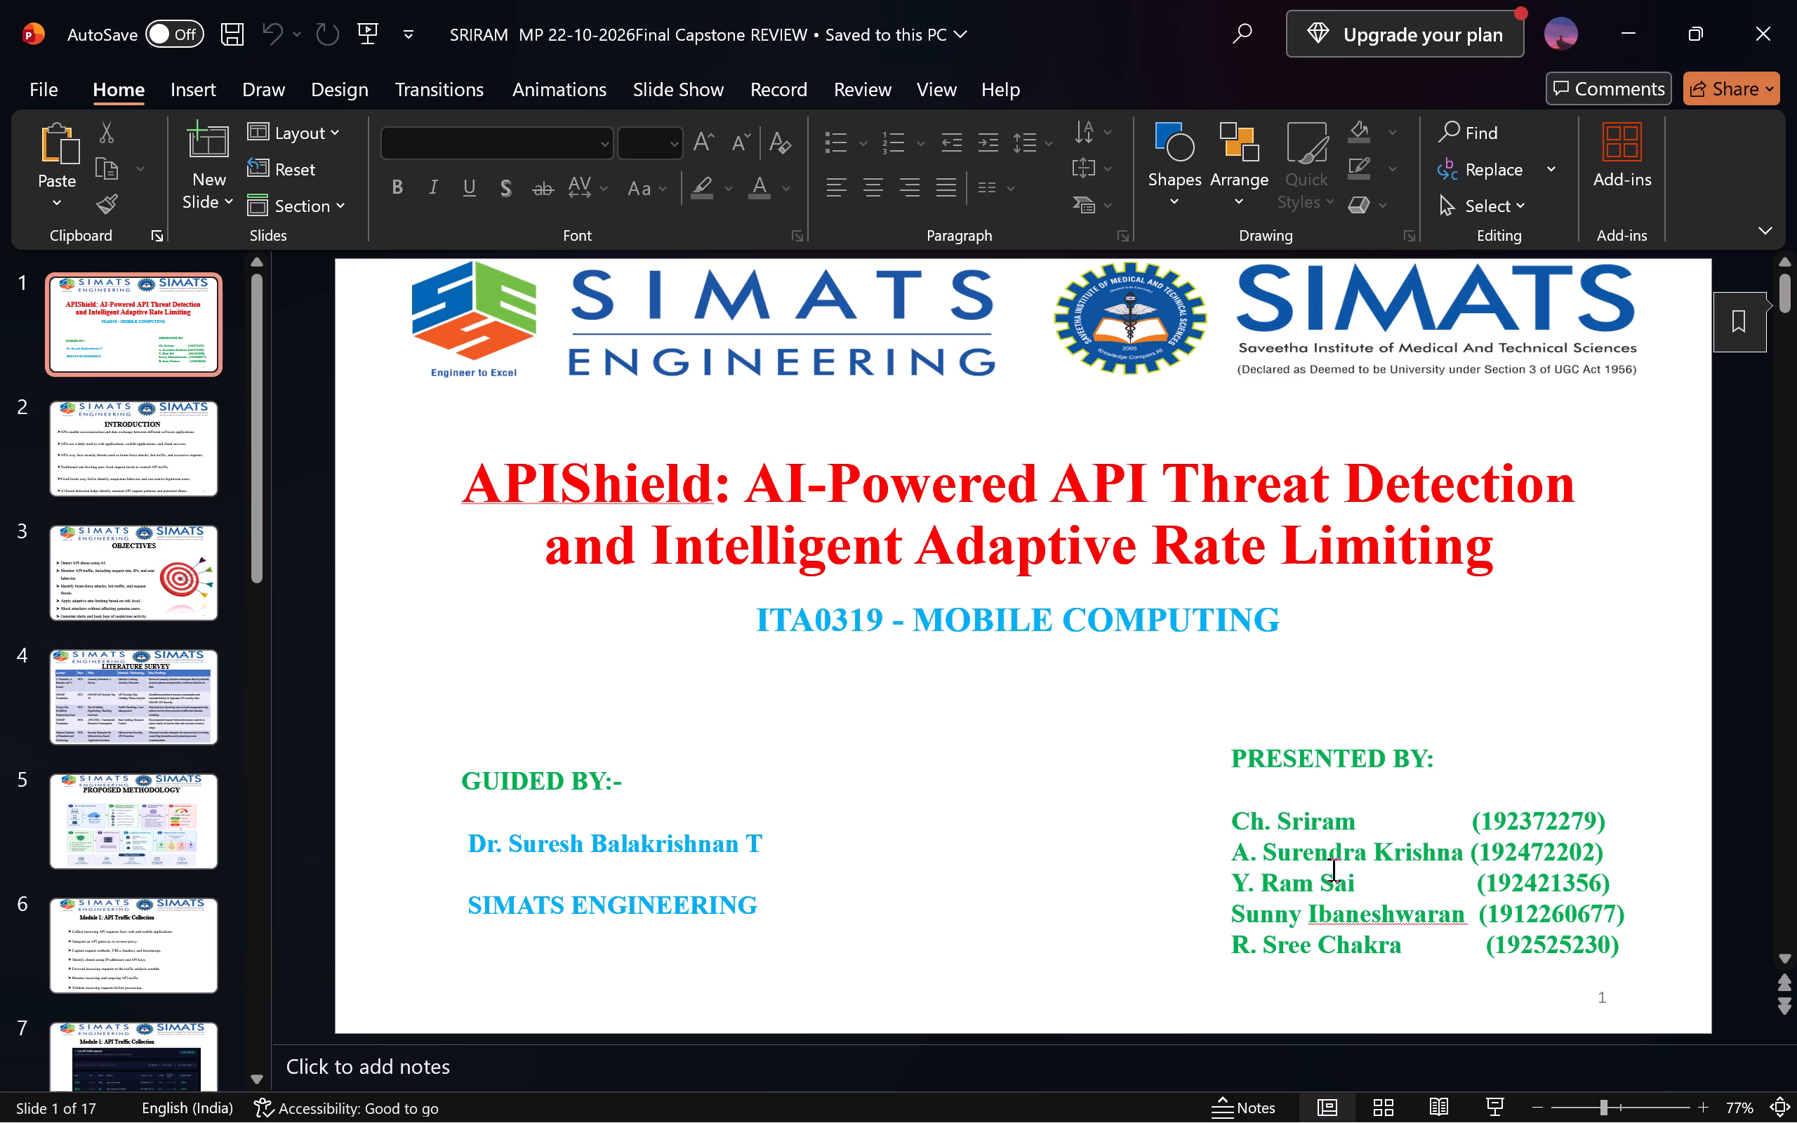
# Look through the opening slides, including Introduction and Objectives, and return to the title slide.
pyautogui.press('Down')
pyautogui.press('Down')
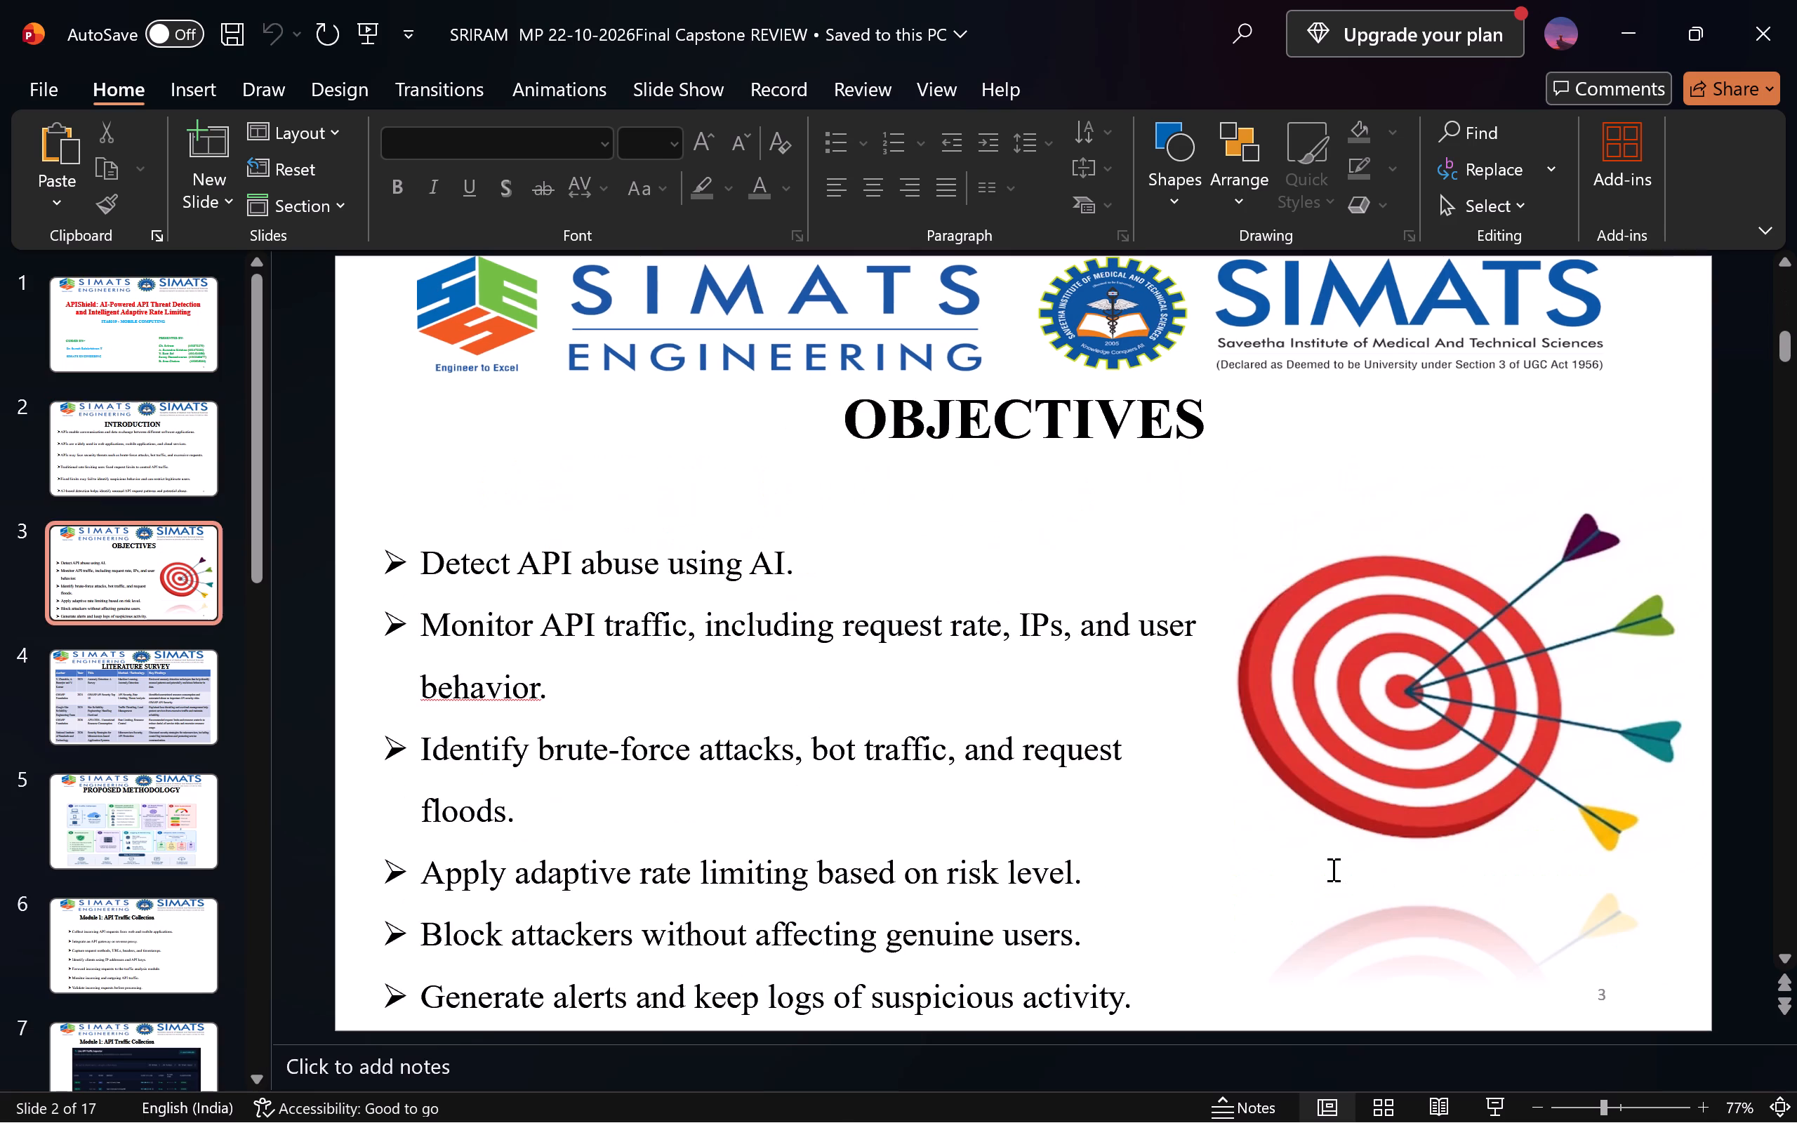
pyautogui.press('Down')
pyautogui.press('Up')
pyautogui.press('Up')
pyautogui.press('Up')
pyautogui.press('Up')
pyautogui.press('Up')
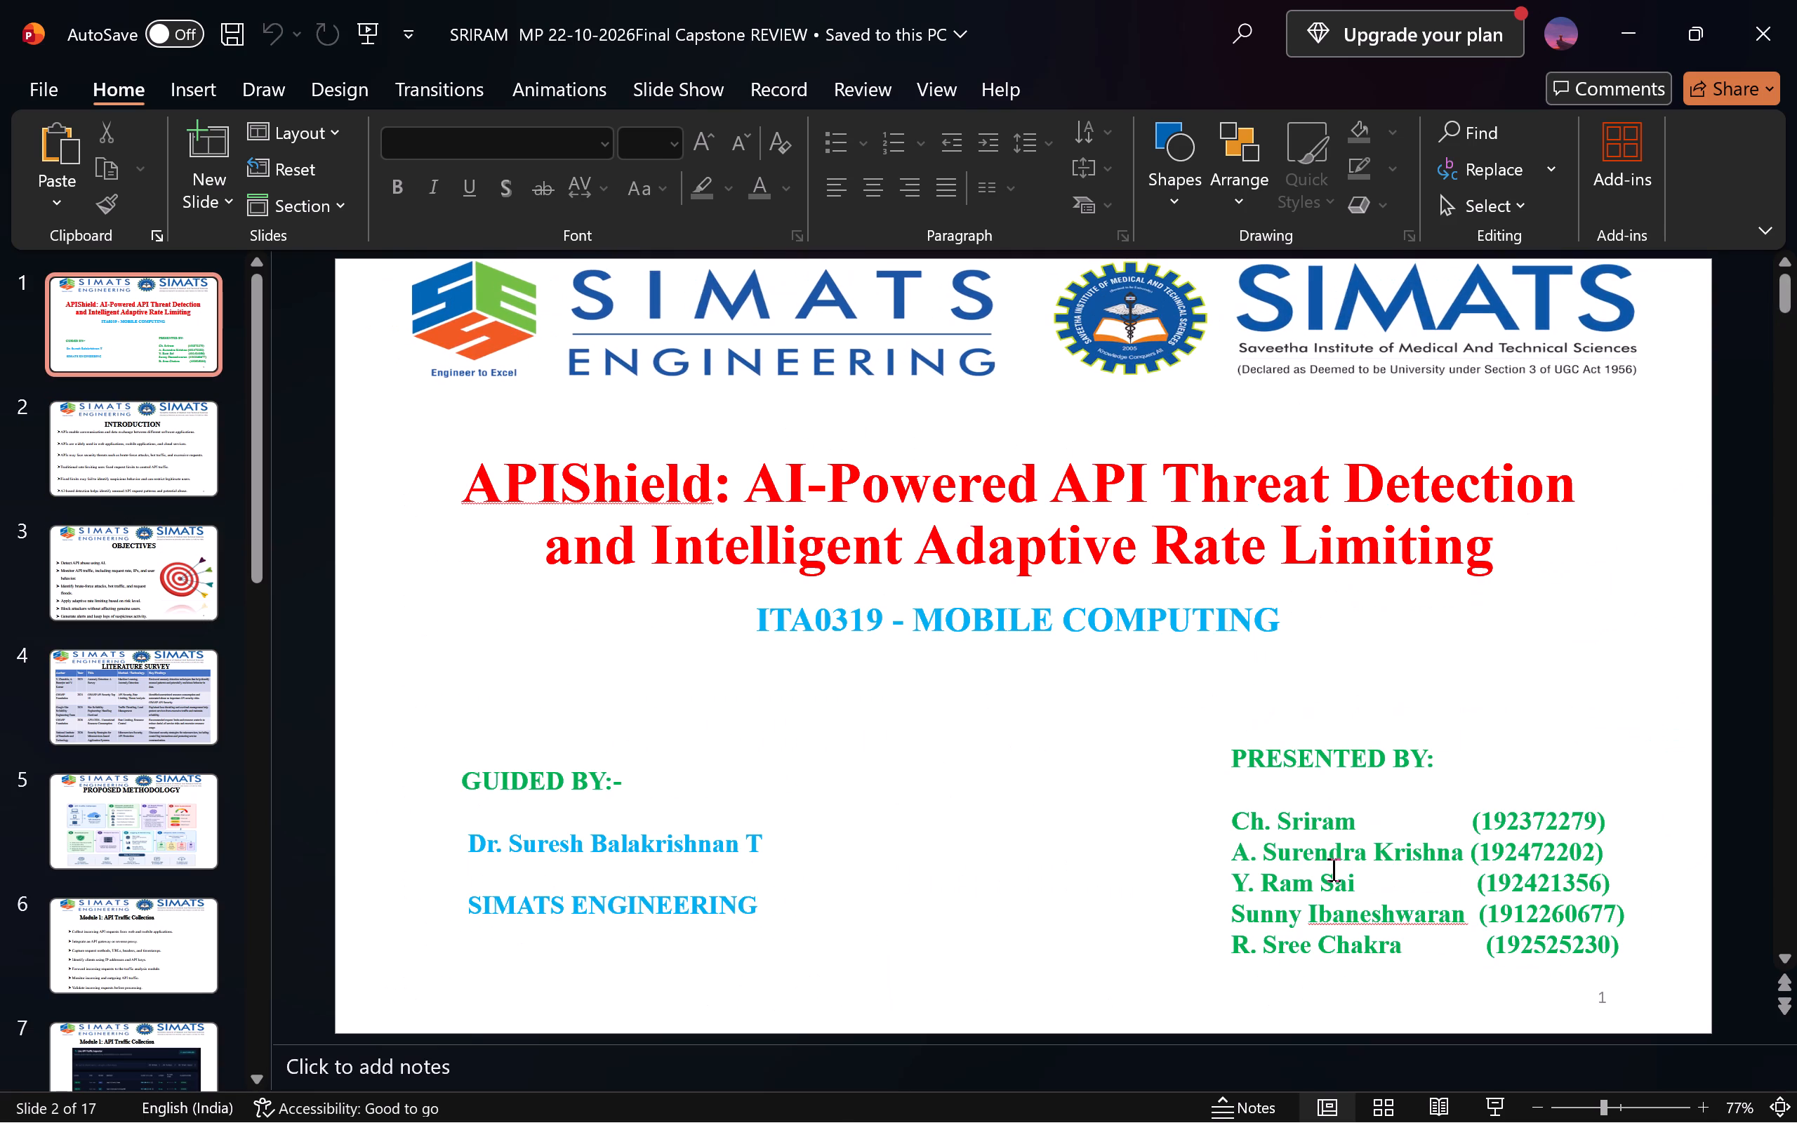
pyautogui.press('Down')
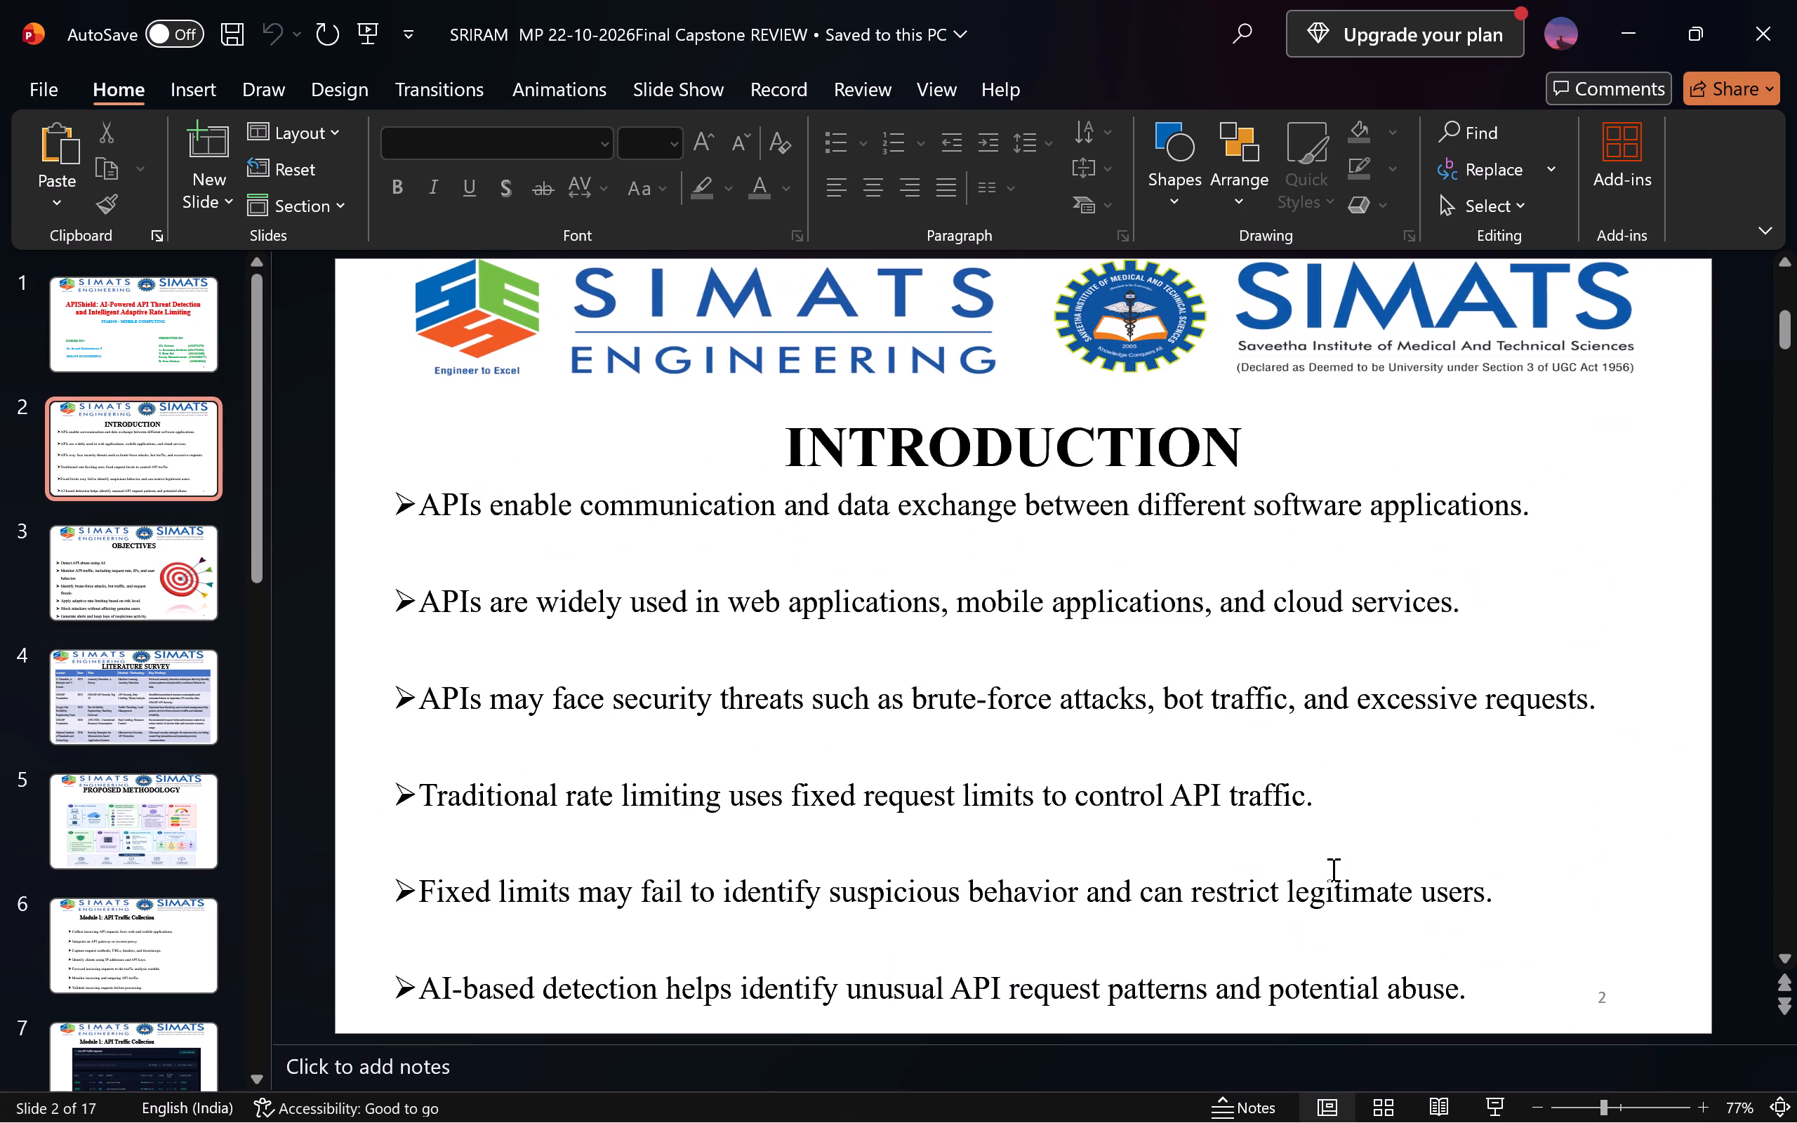
pyautogui.press('Down')
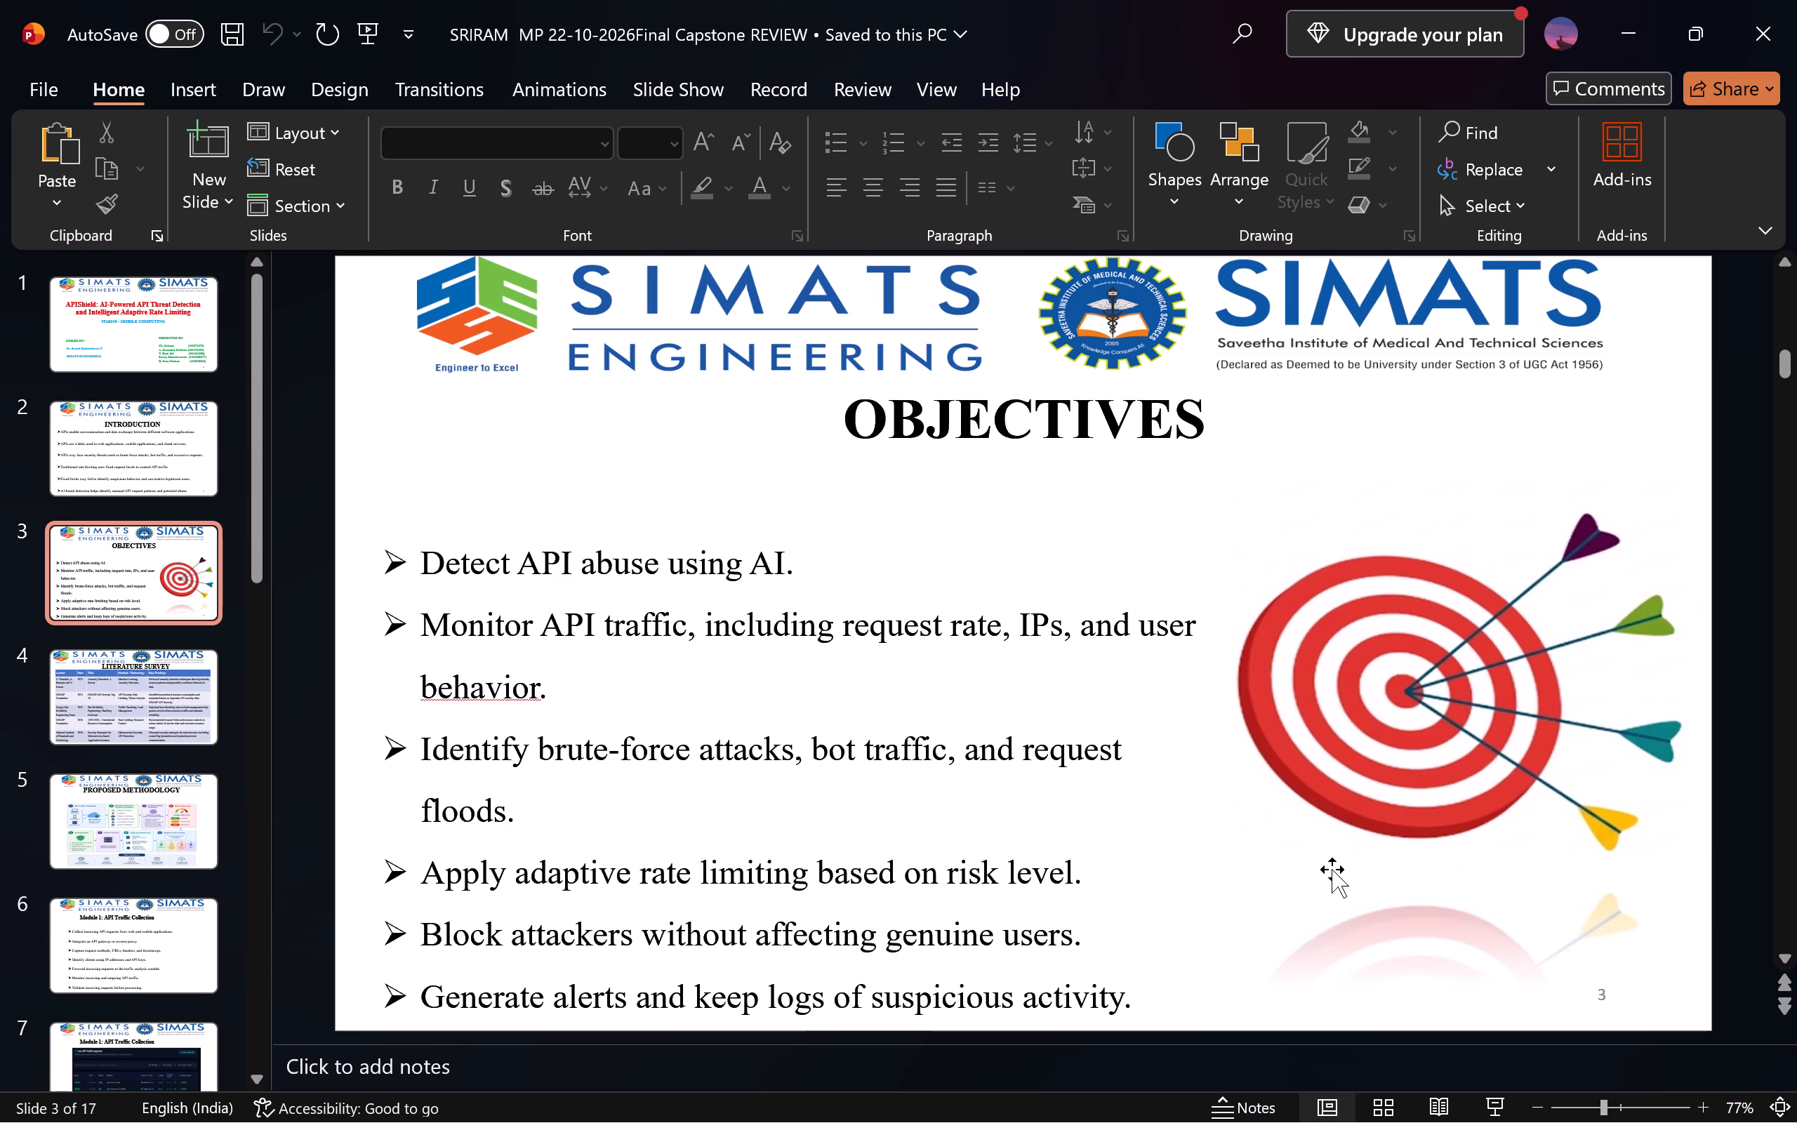
pyautogui.press('Up')
pyautogui.press('Up')
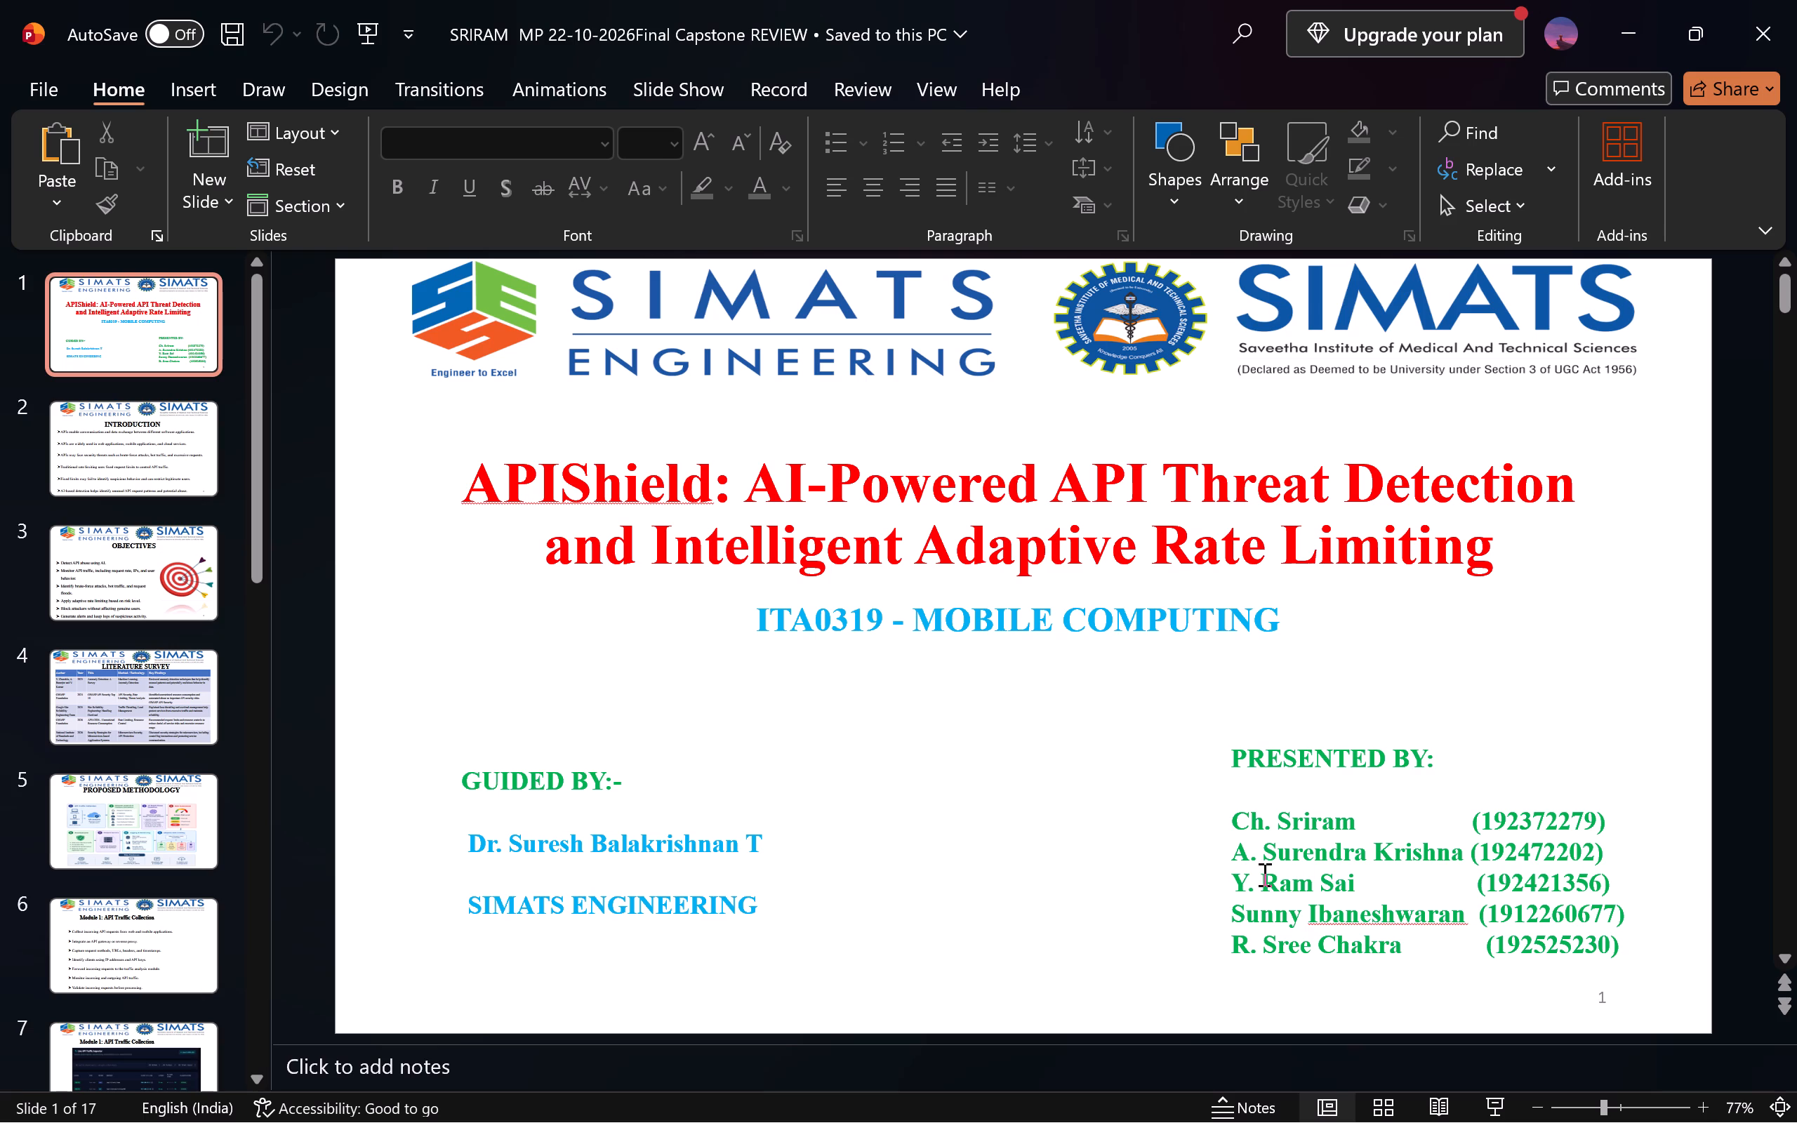
# Move "Sunny" from the fourth presenter's line to follow the third presenter's name, and widen the text box so the line fits.
pyautogui.moveTo(1300, 916); pyautogui.dragTo(1252, 913)
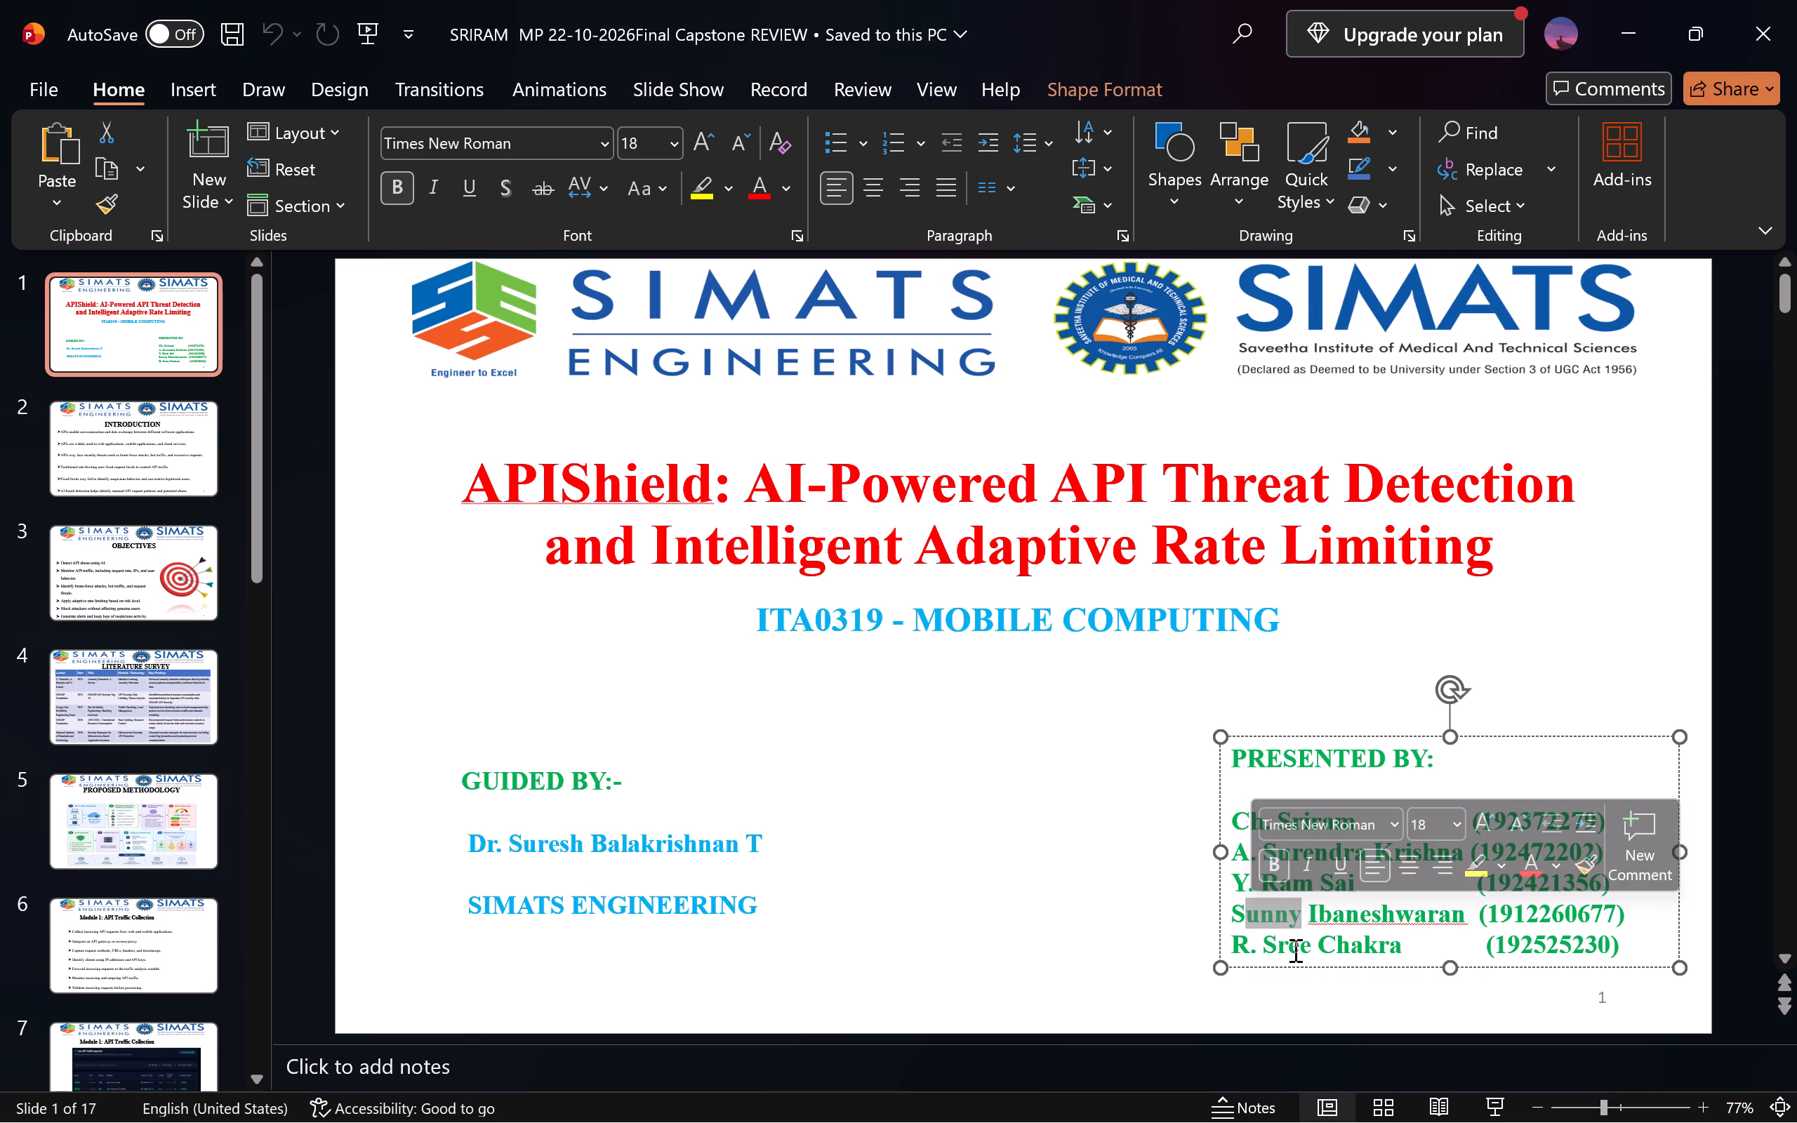
pyautogui.press('BackSpace')
pyautogui.press('Right')
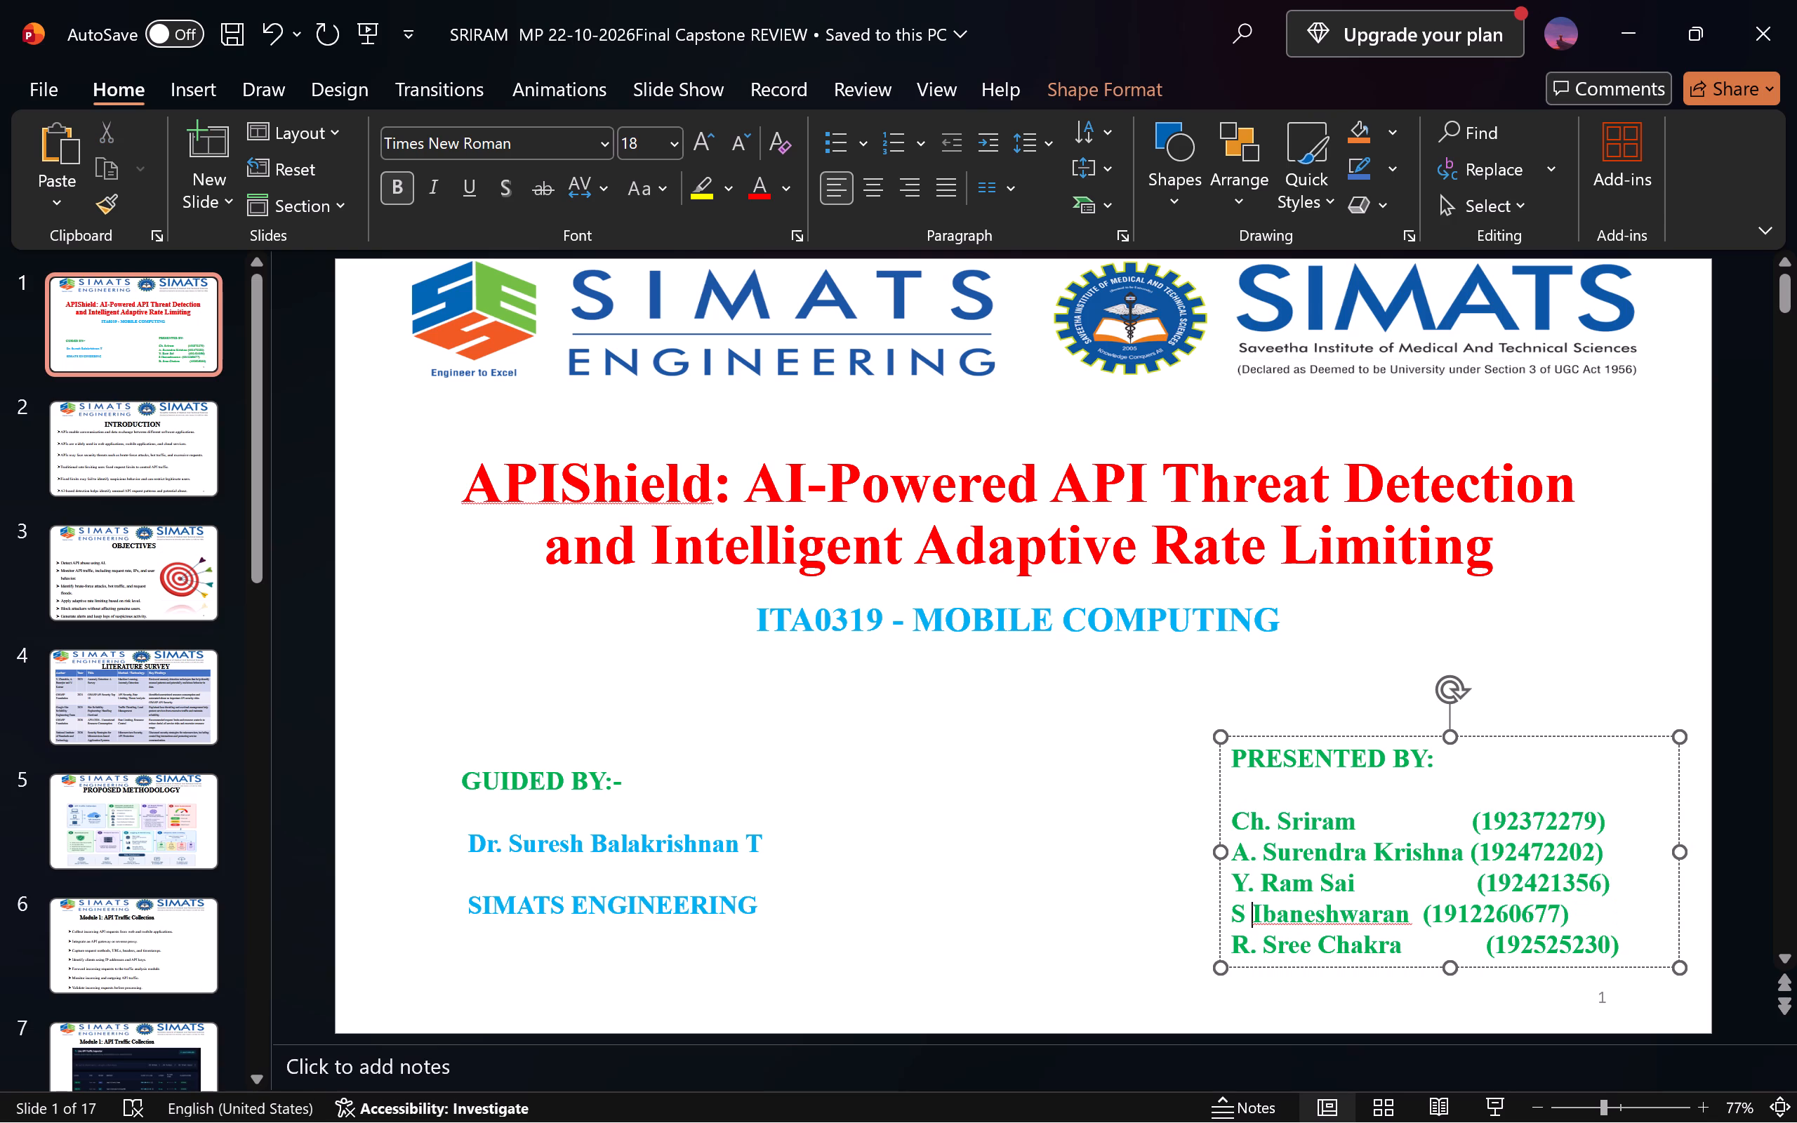
pyautogui.press('BackSpace')
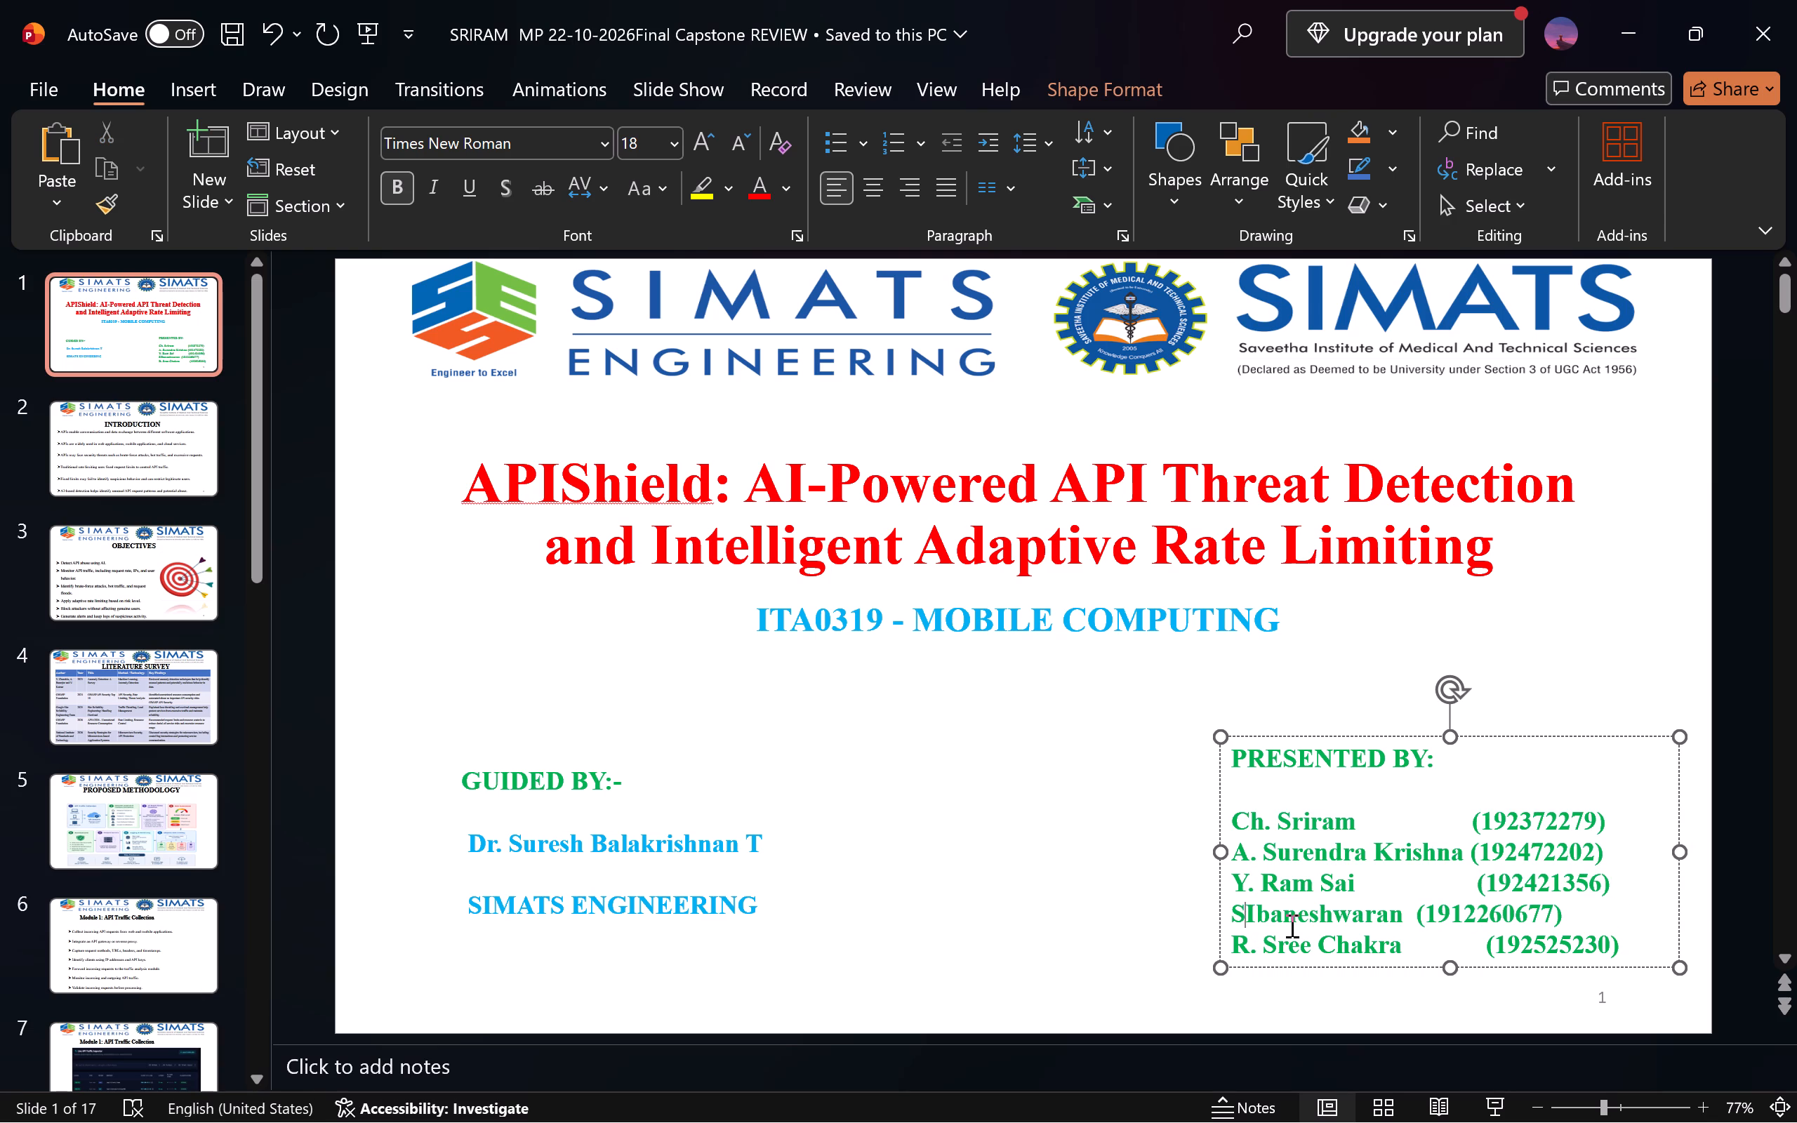
pyautogui.press('BackSpace')
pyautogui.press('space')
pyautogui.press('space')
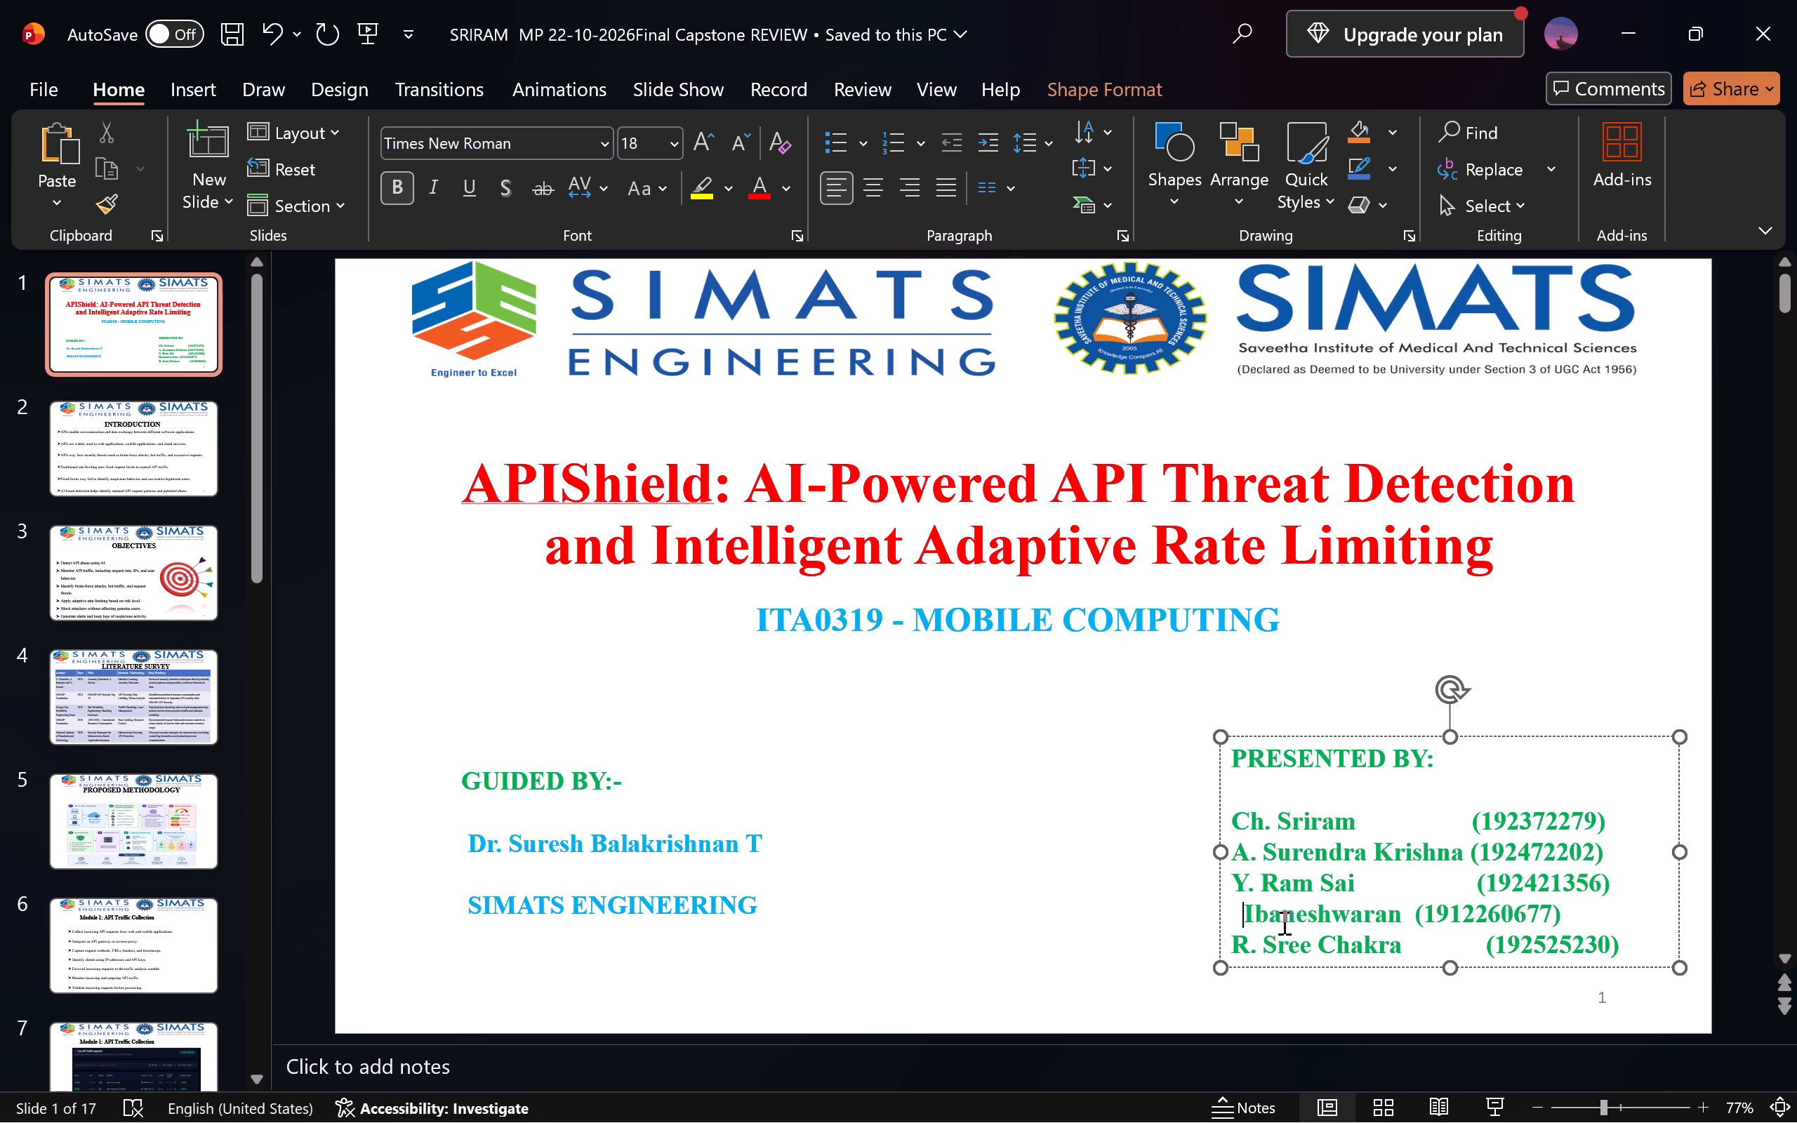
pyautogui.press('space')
pyautogui.click(1370, 884)
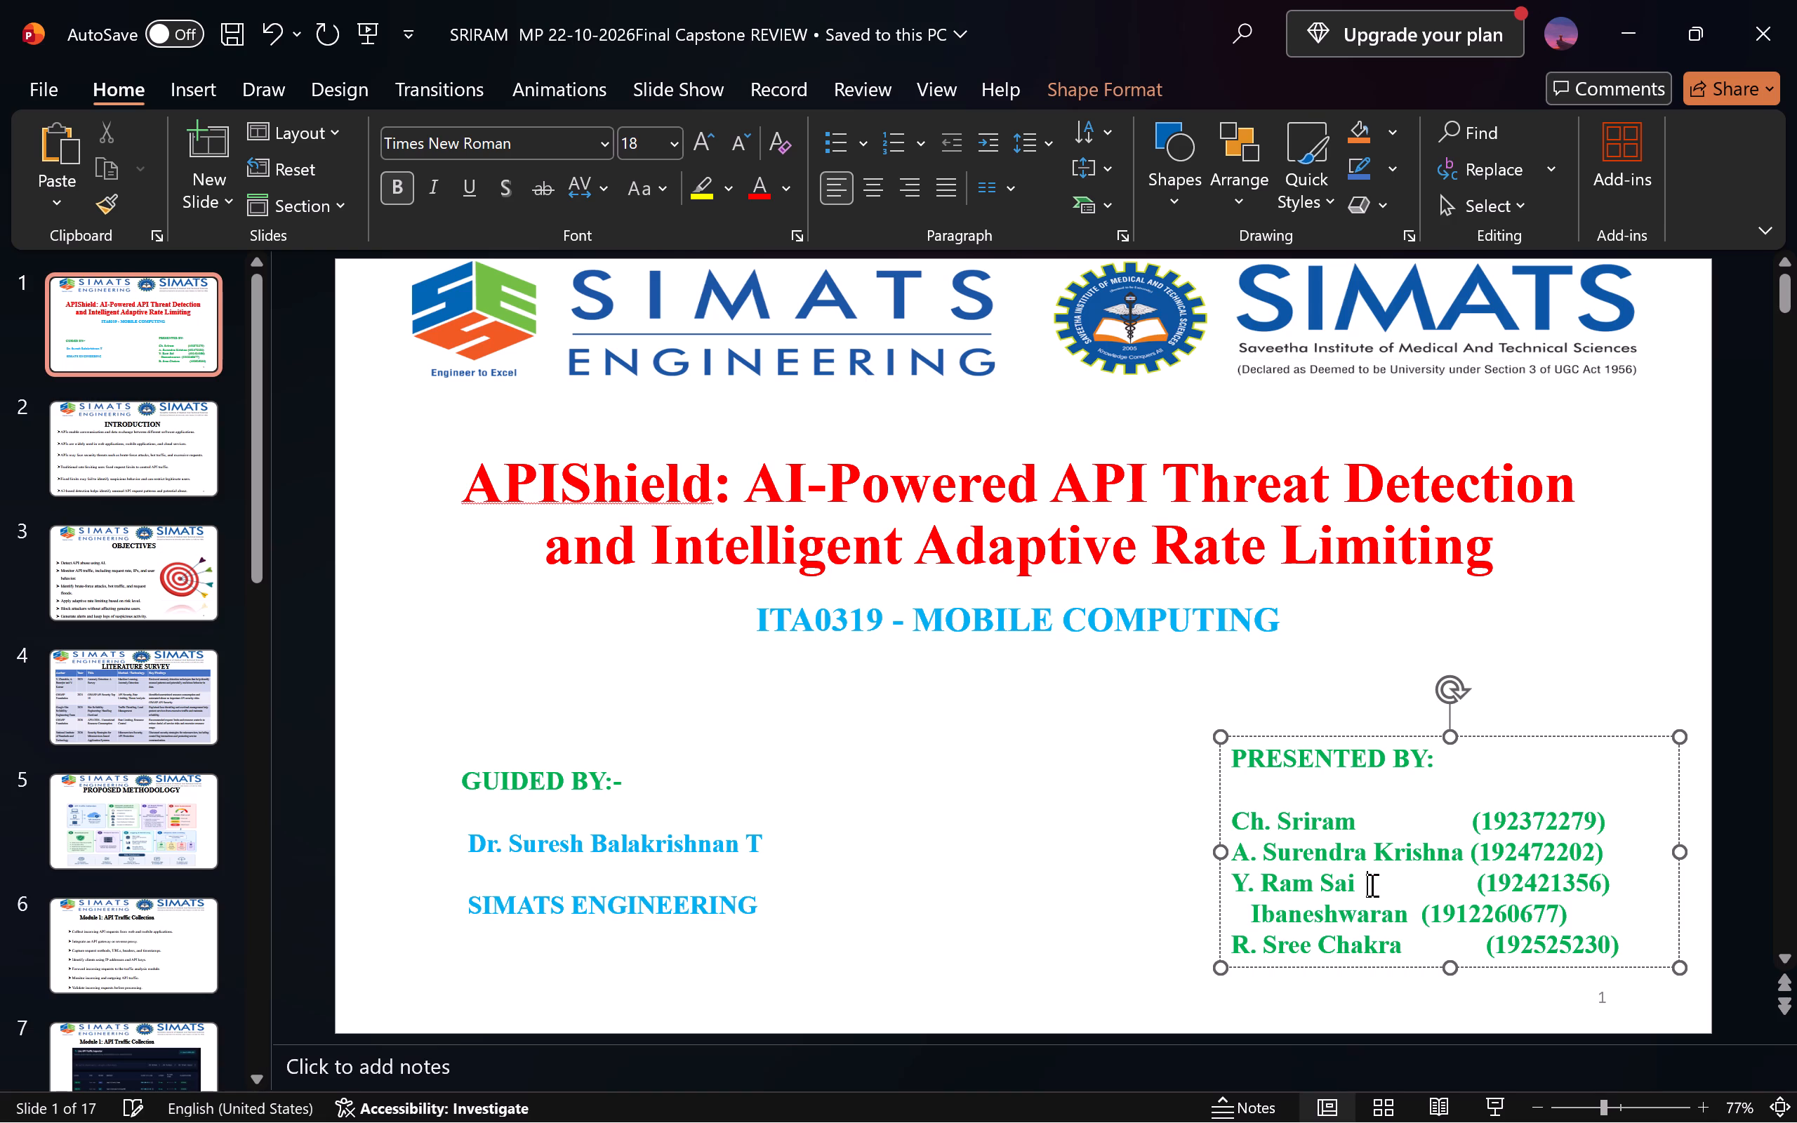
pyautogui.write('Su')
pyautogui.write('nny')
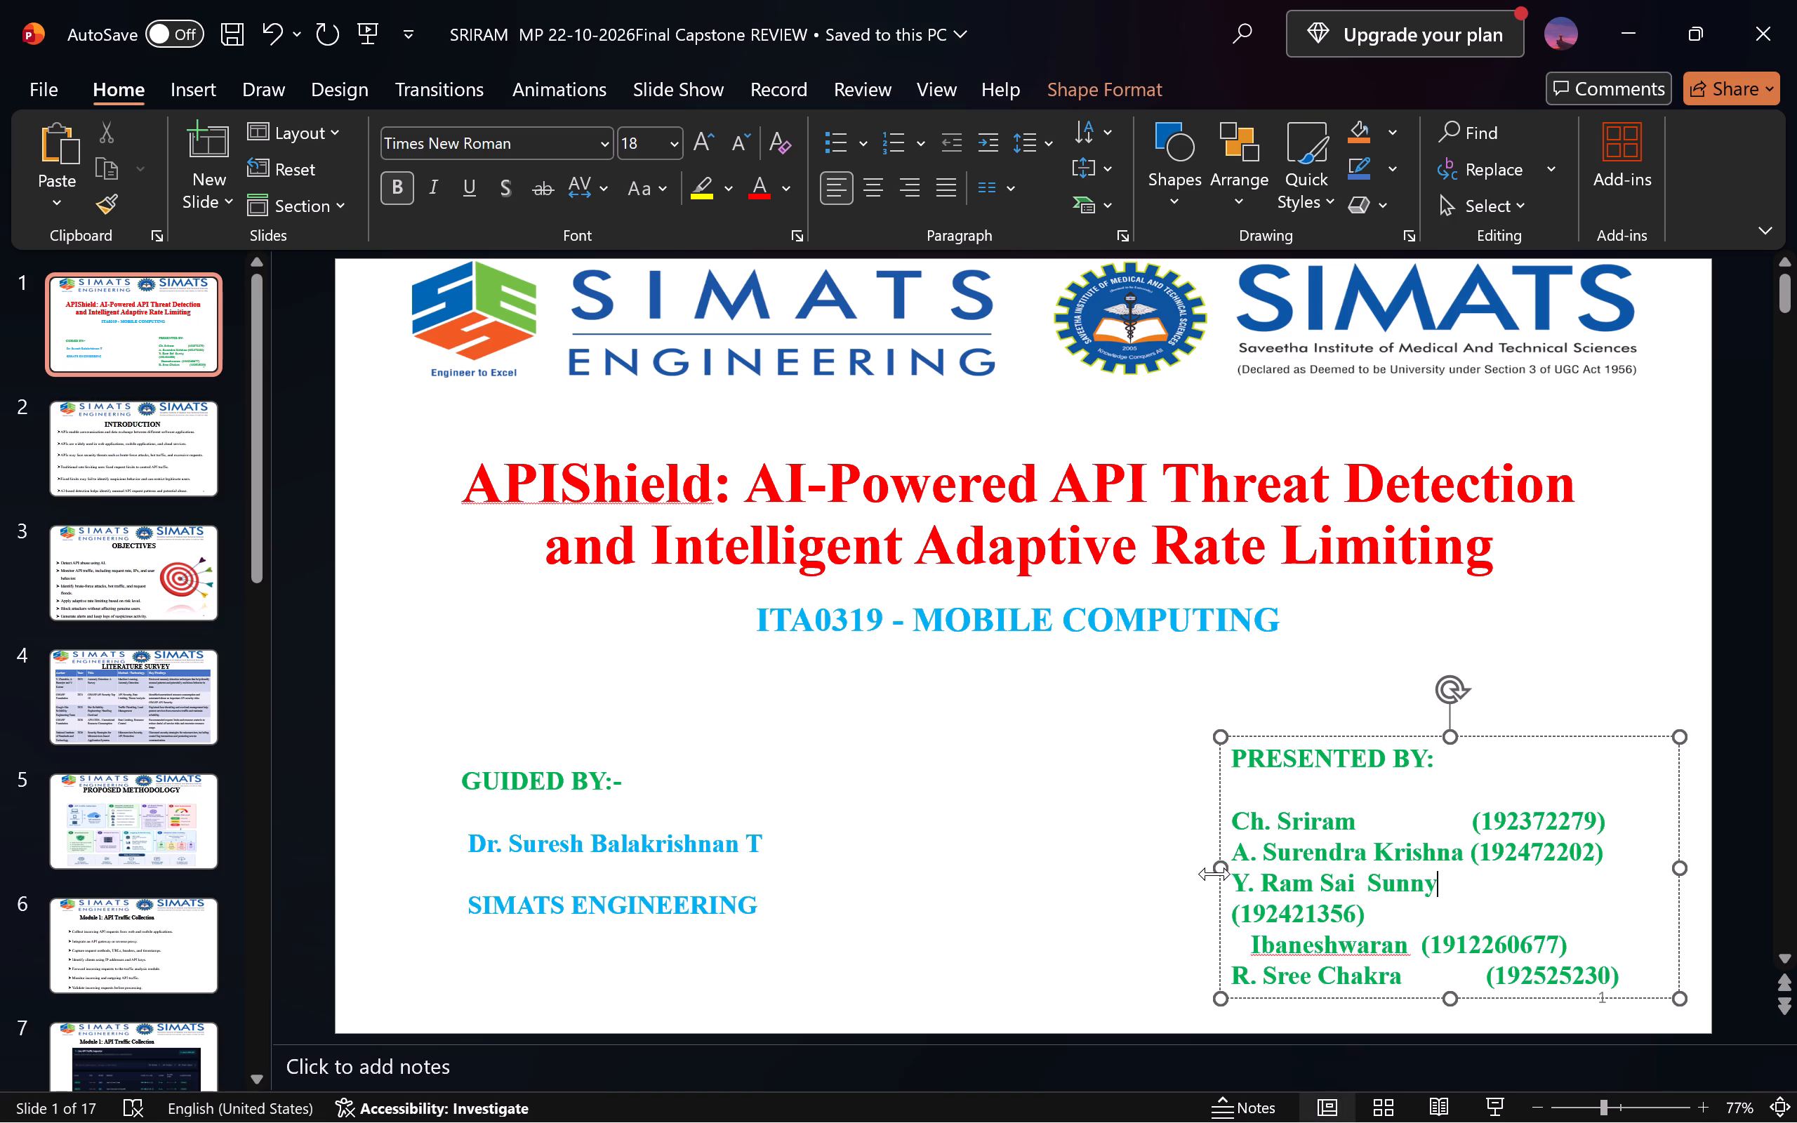
pyautogui.moveTo(1223, 872); pyautogui.dragTo(1208, 872)
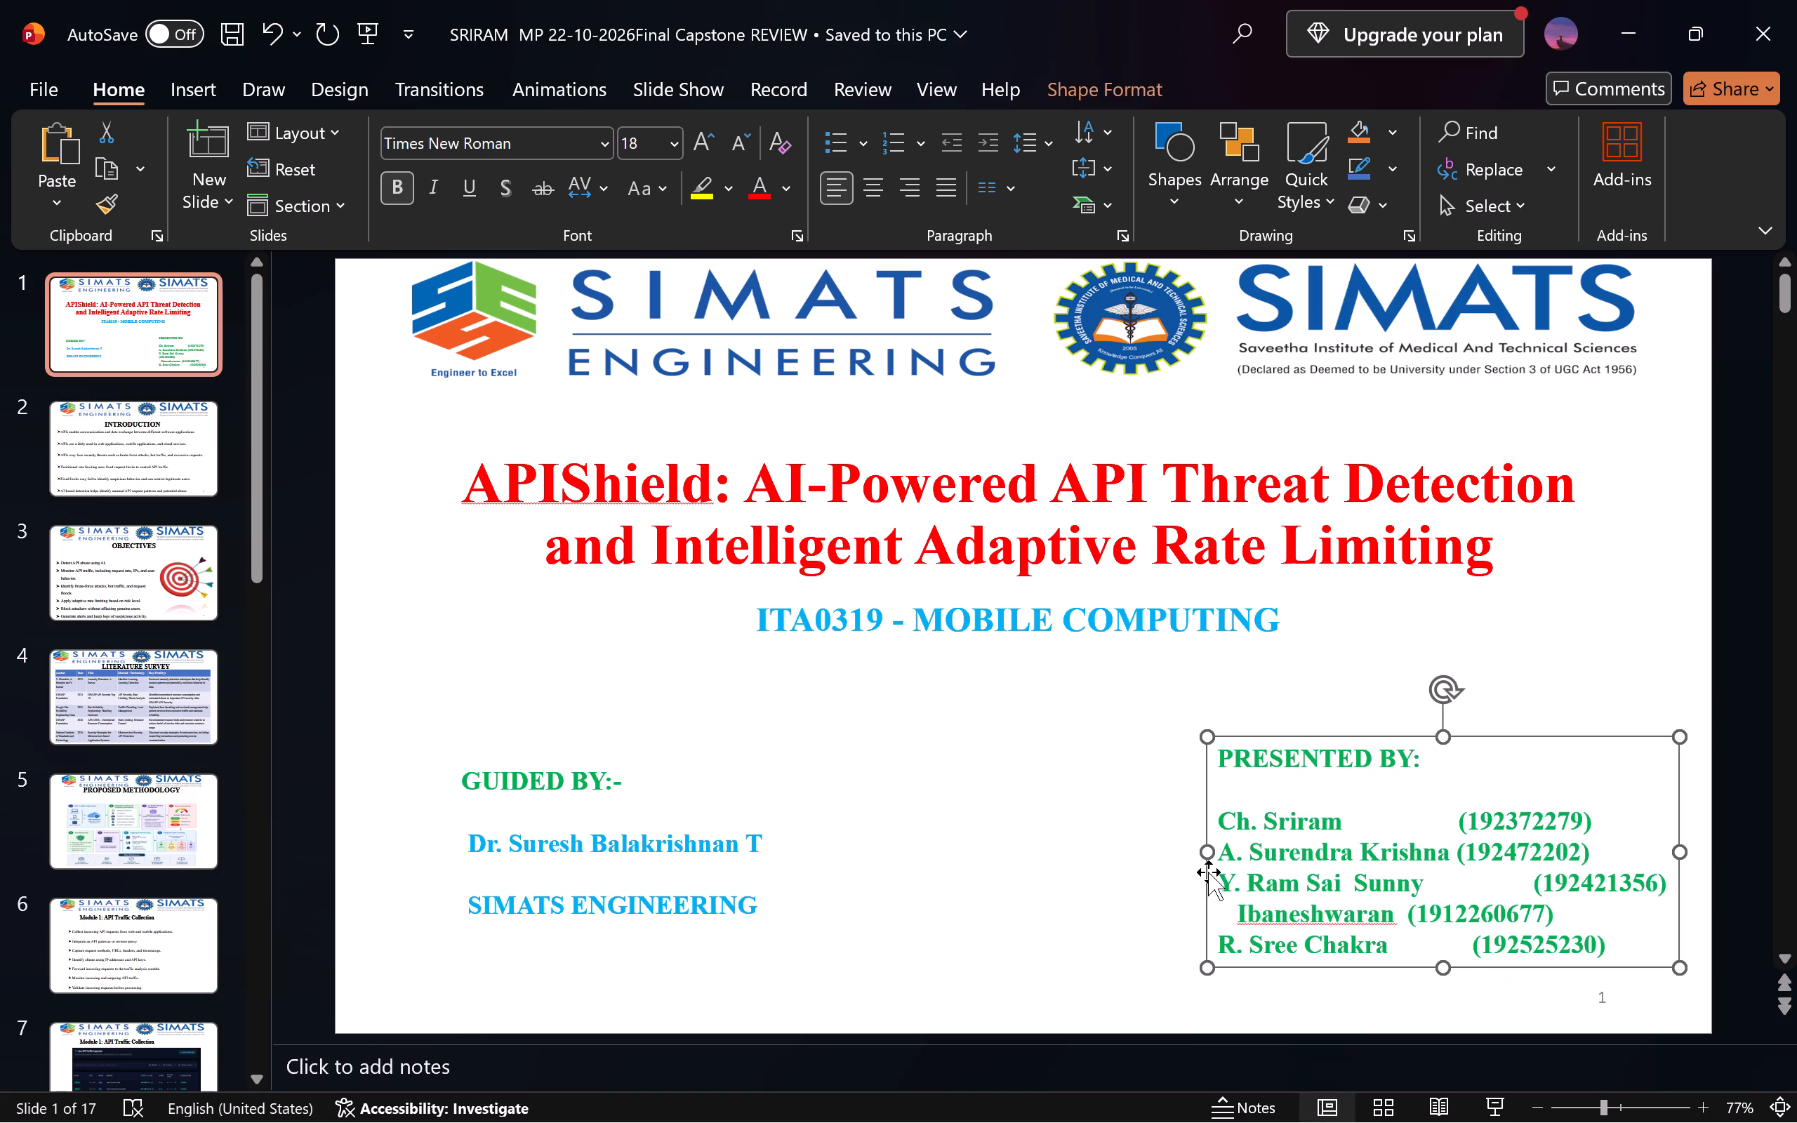
# Remove the leading spaces before the fourth presenter's name on the title slide.
pyautogui.click(1231, 910)
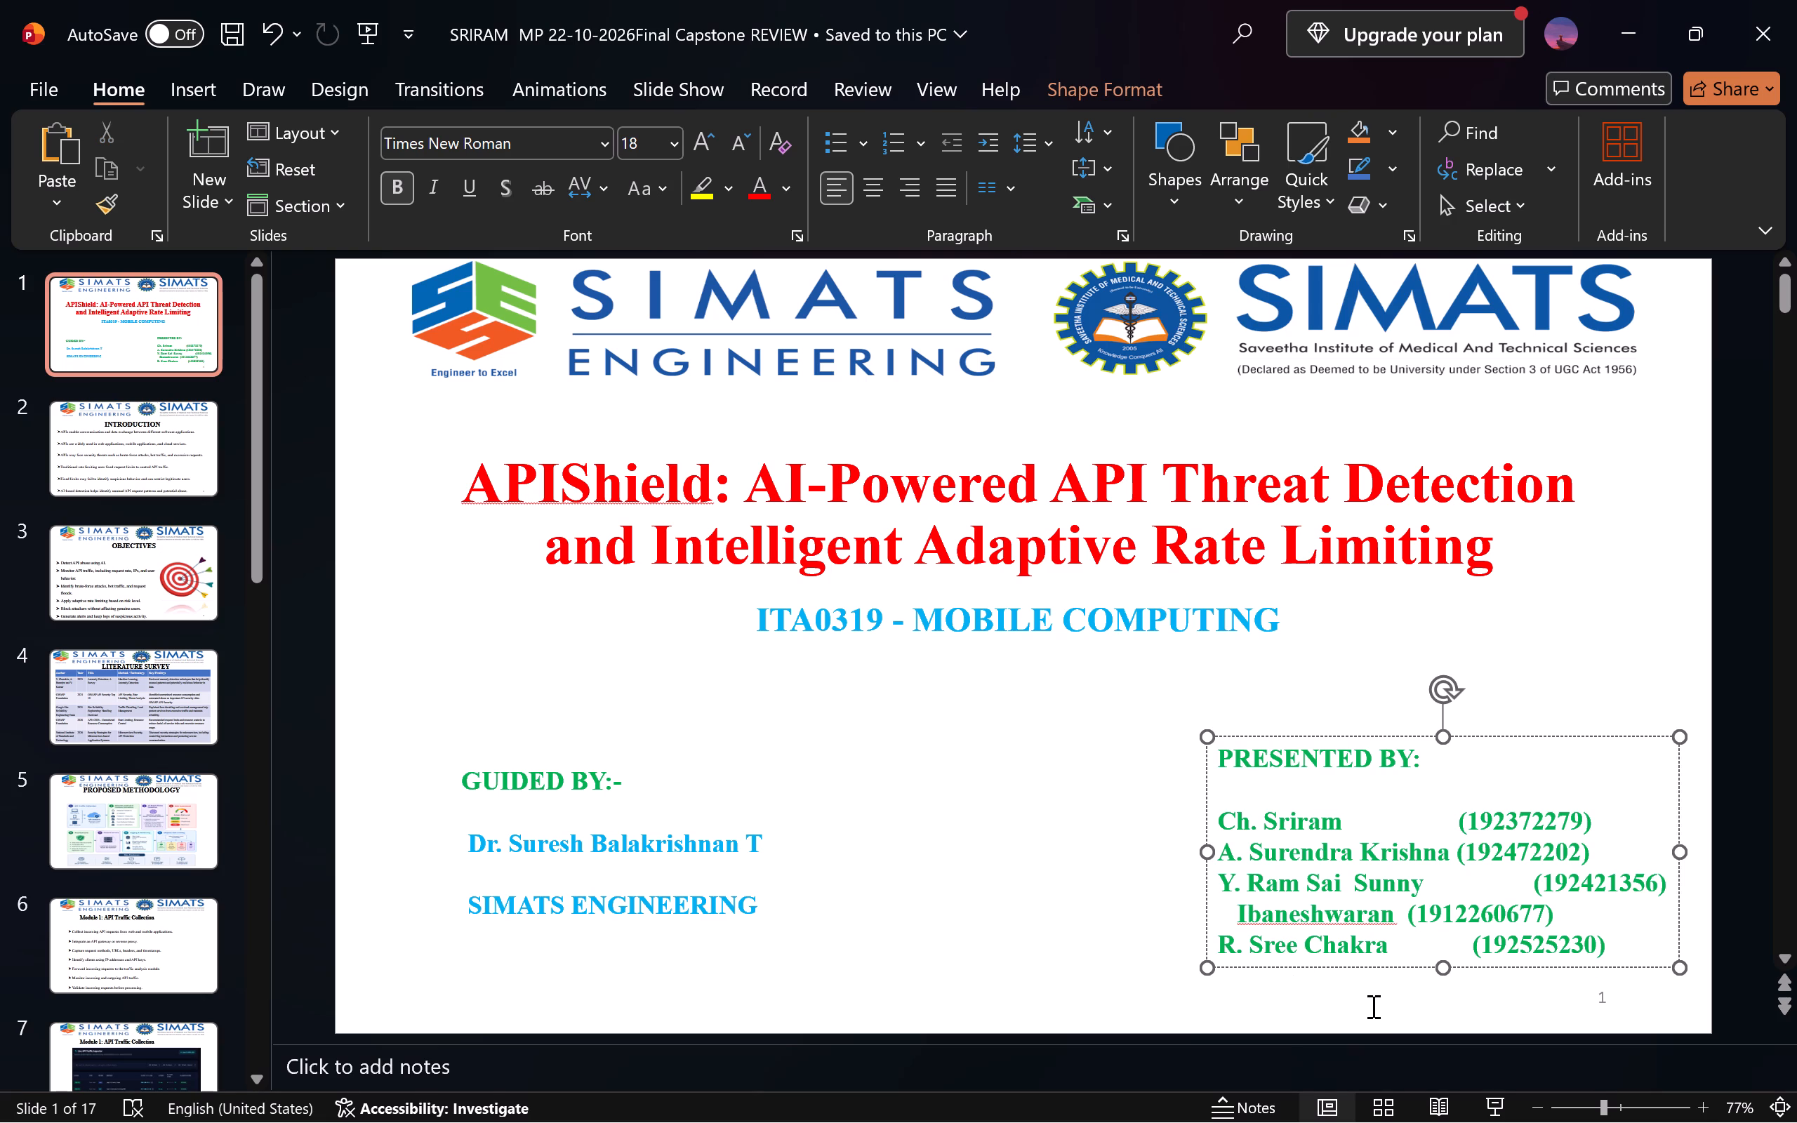
pyautogui.press('BackSpace')
pyautogui.press('BackSpace')
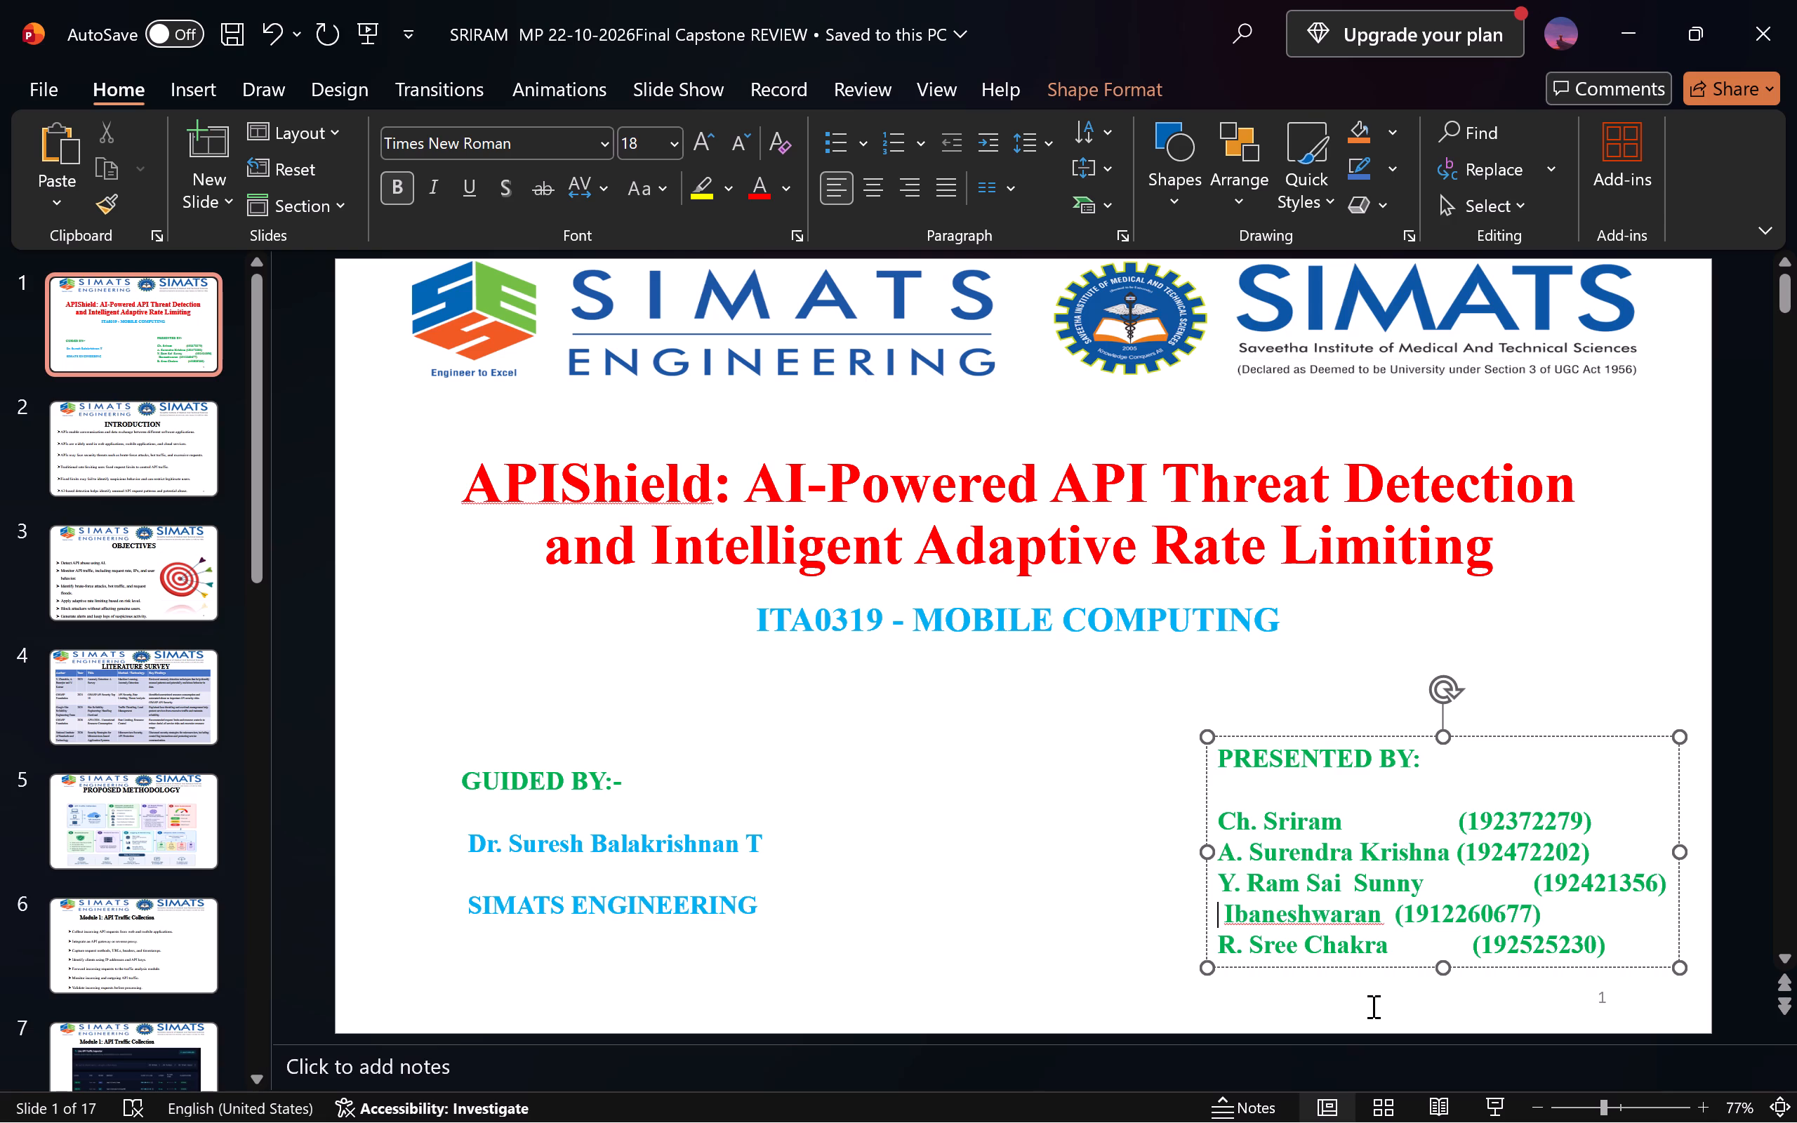
pyautogui.press('Right')
pyautogui.press('BackSpace')
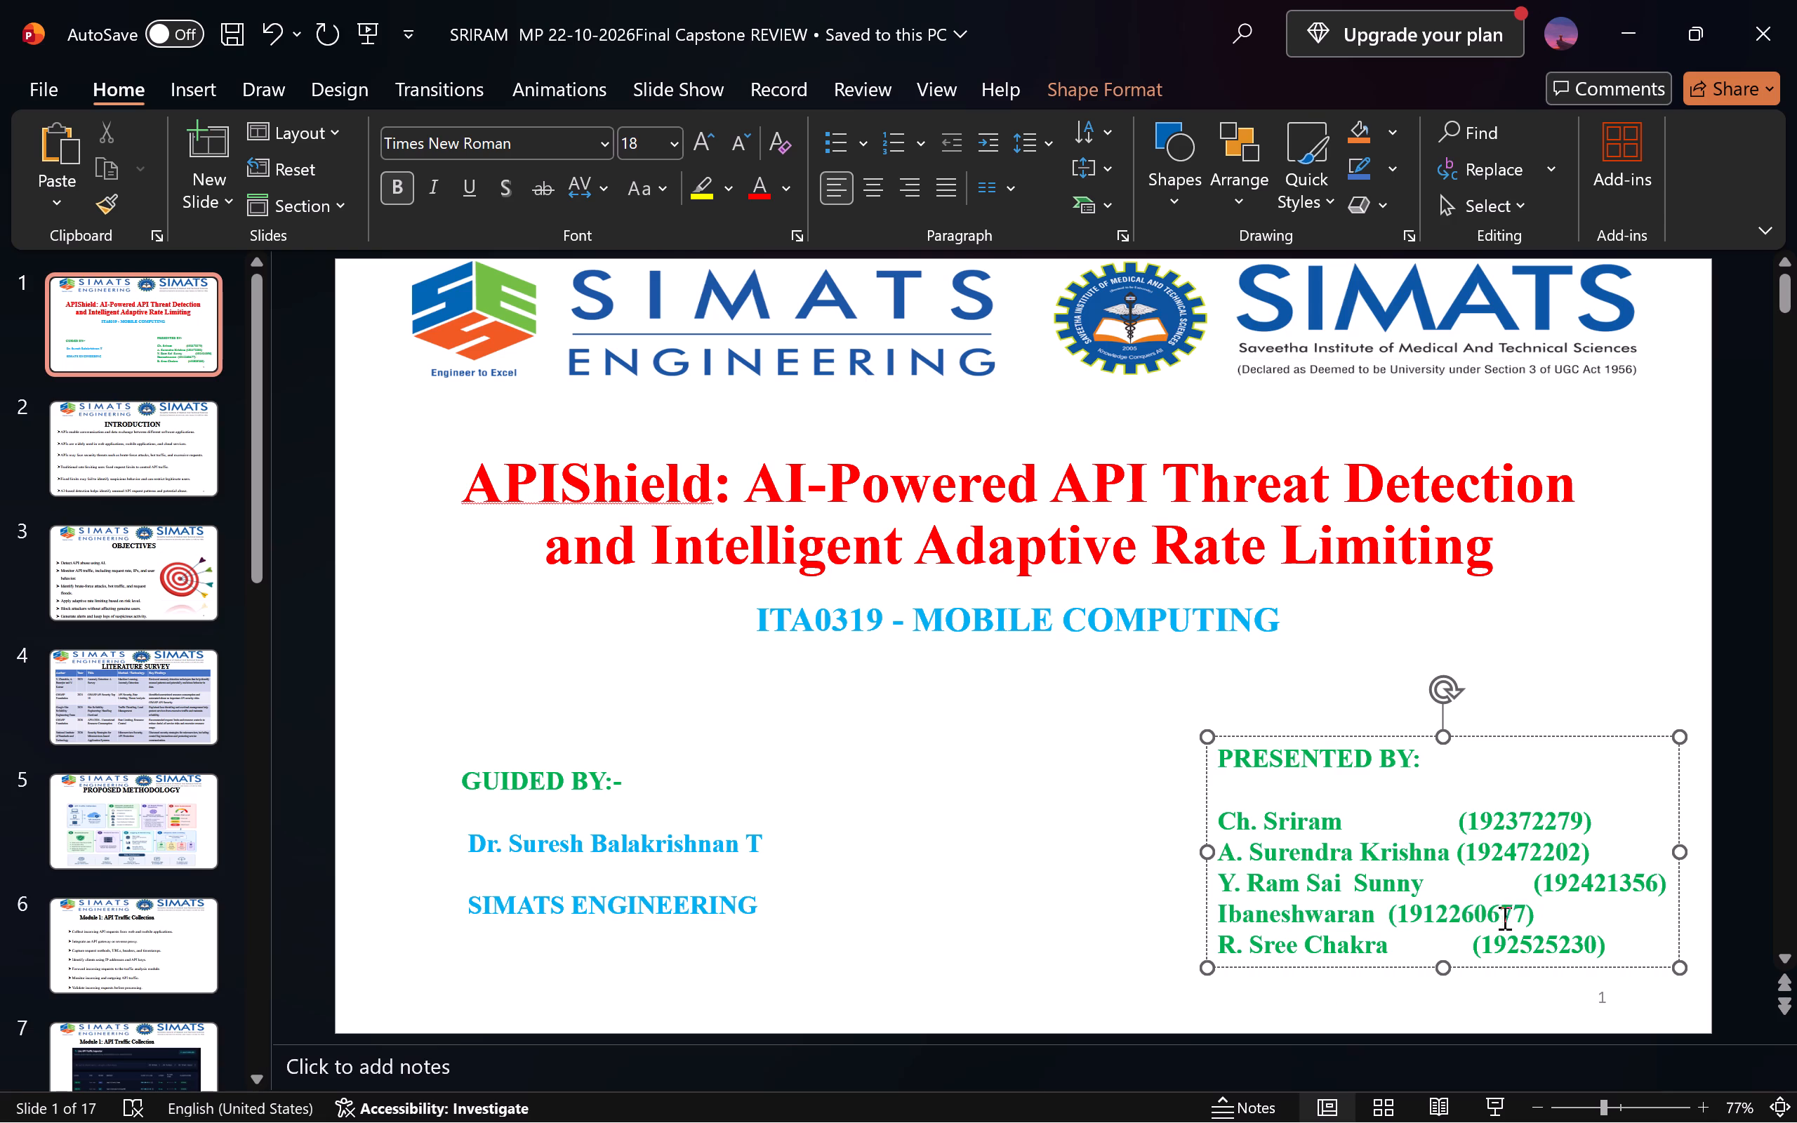
# Add spaces after the fourth presenter's name to line up the registration number with the column of numbers.
pyautogui.click(1376, 915)
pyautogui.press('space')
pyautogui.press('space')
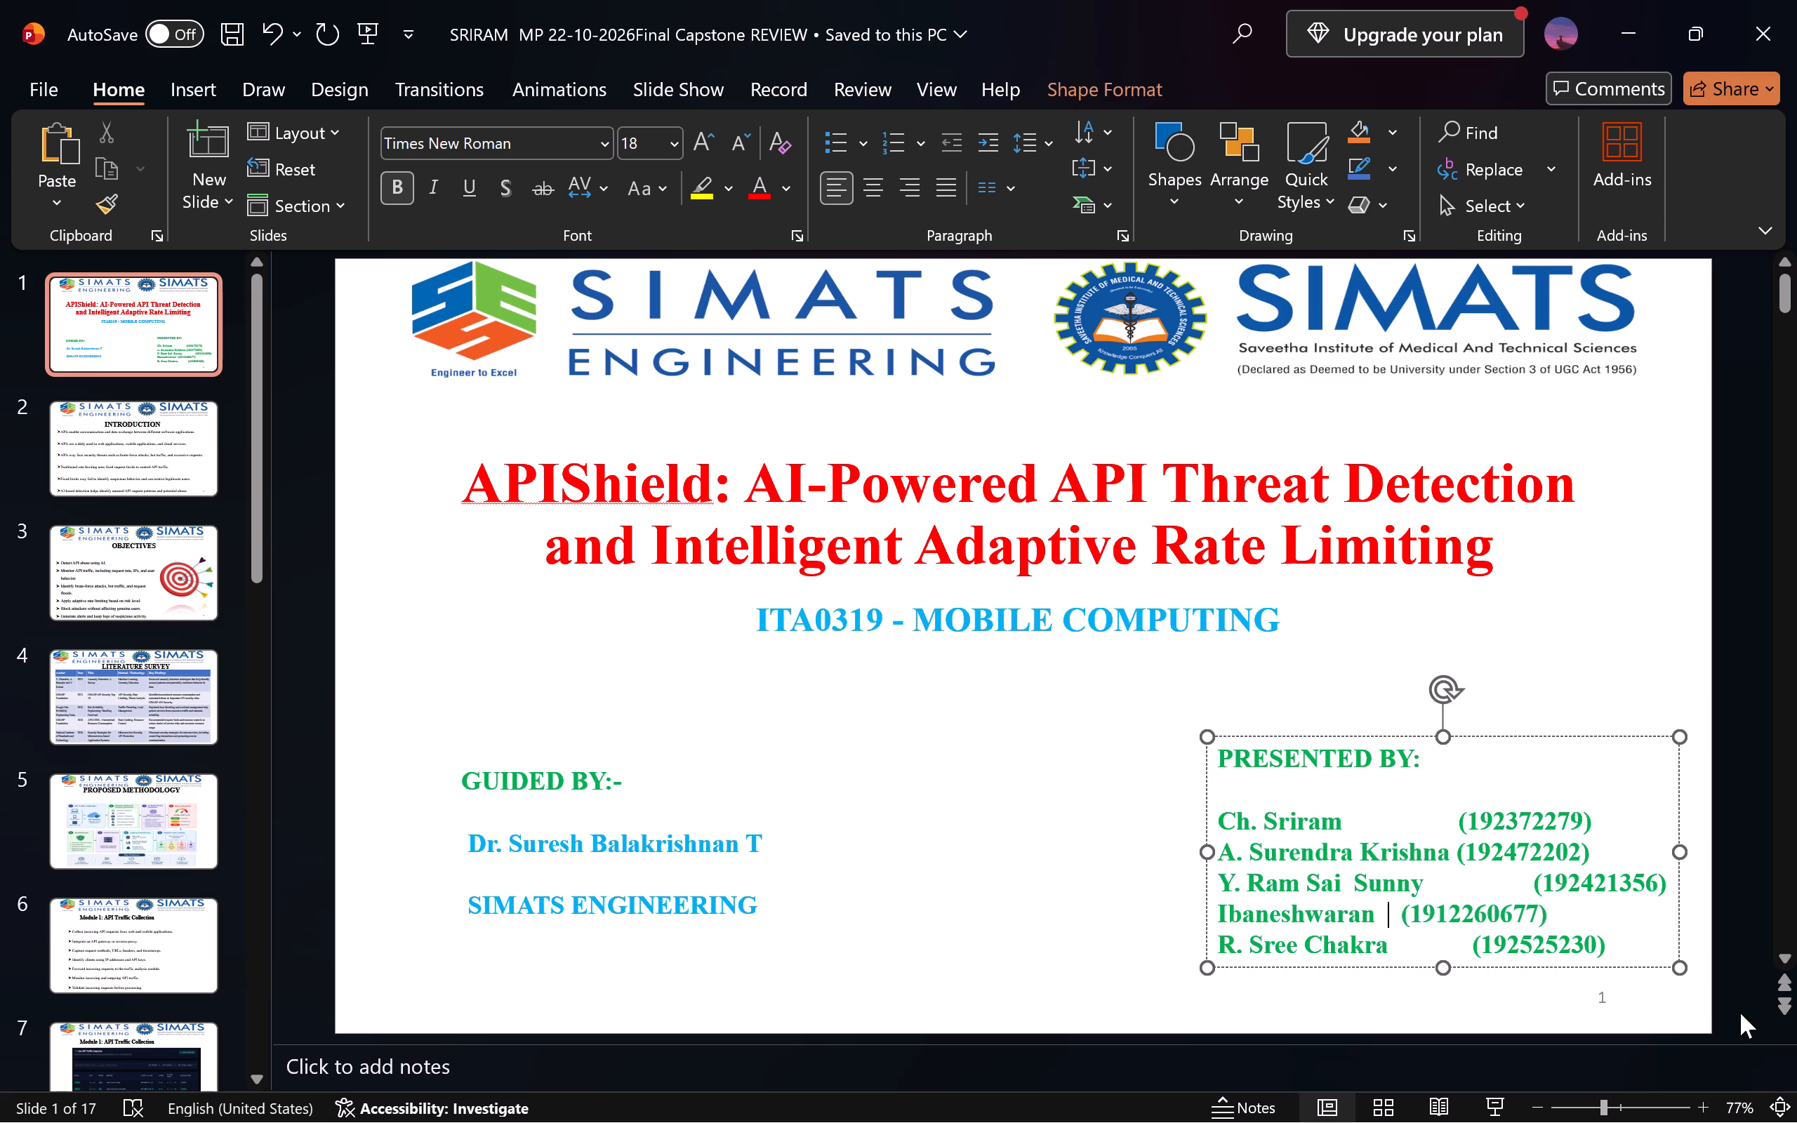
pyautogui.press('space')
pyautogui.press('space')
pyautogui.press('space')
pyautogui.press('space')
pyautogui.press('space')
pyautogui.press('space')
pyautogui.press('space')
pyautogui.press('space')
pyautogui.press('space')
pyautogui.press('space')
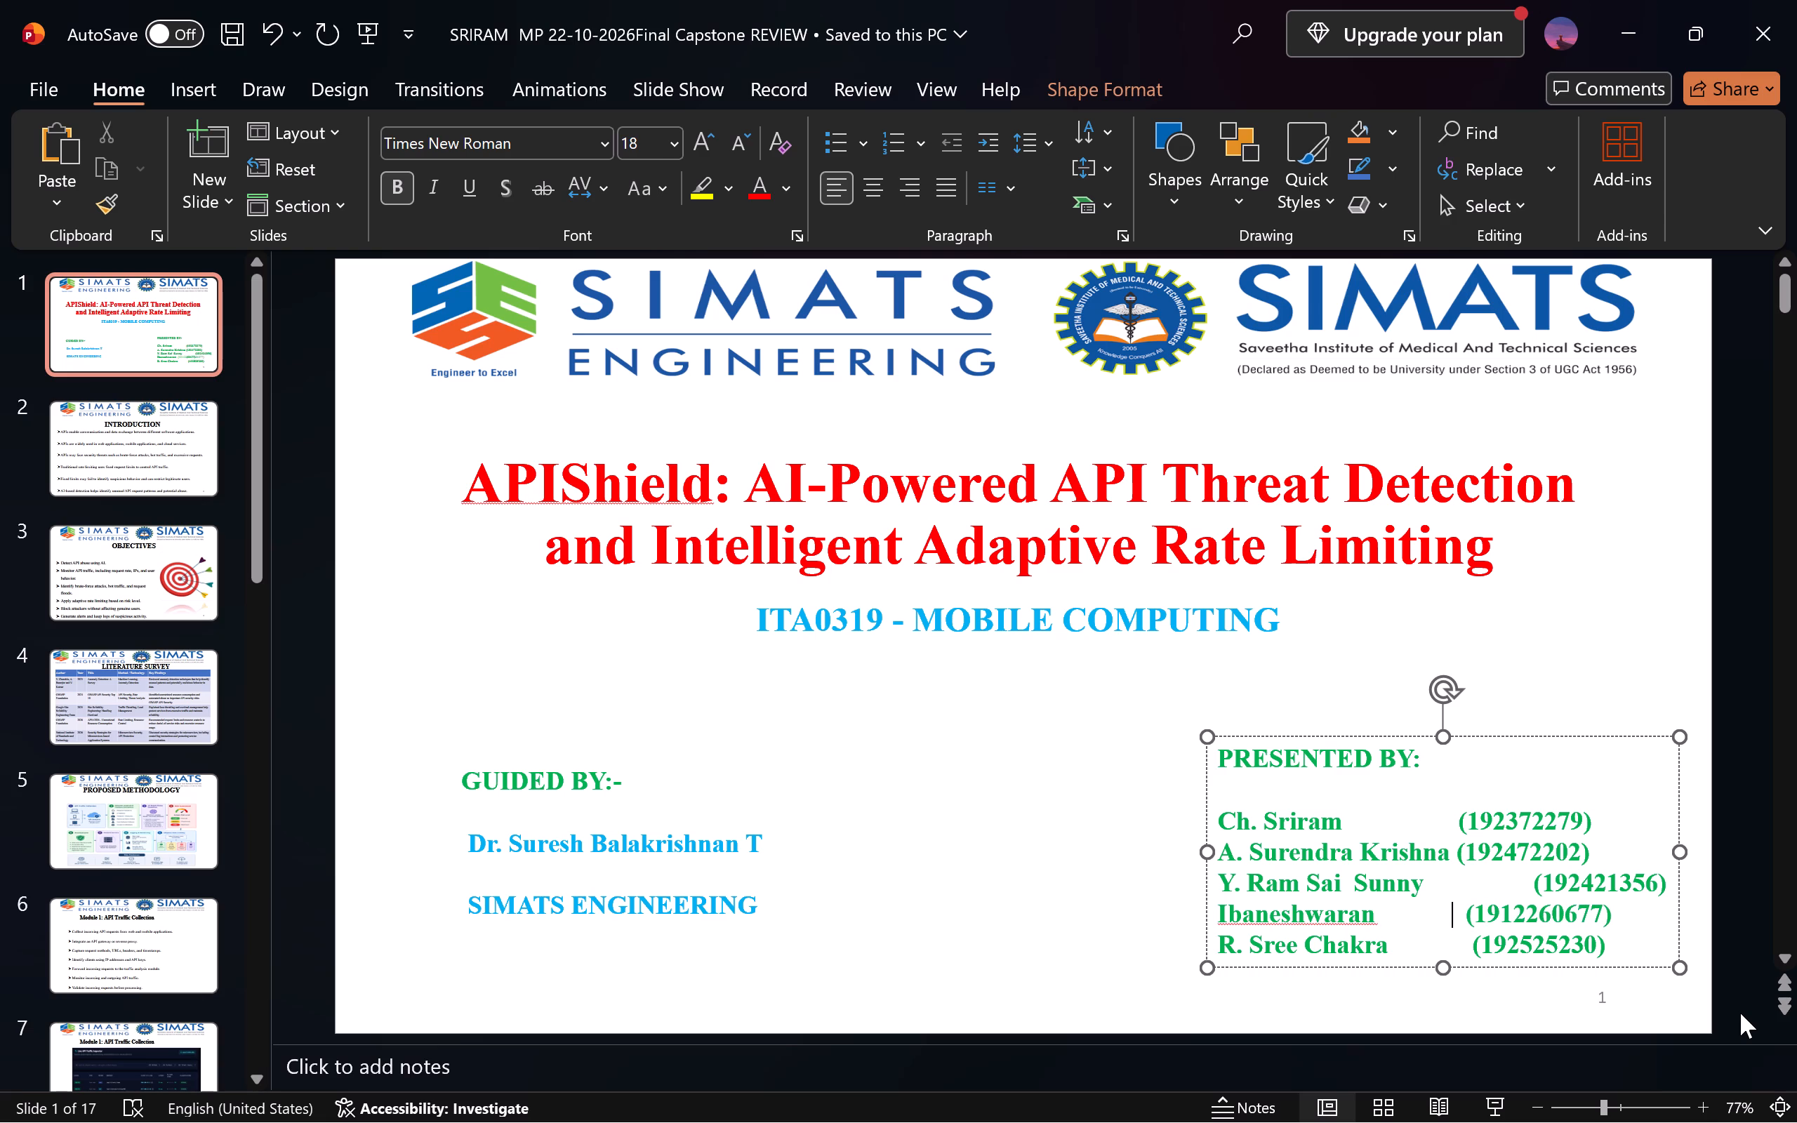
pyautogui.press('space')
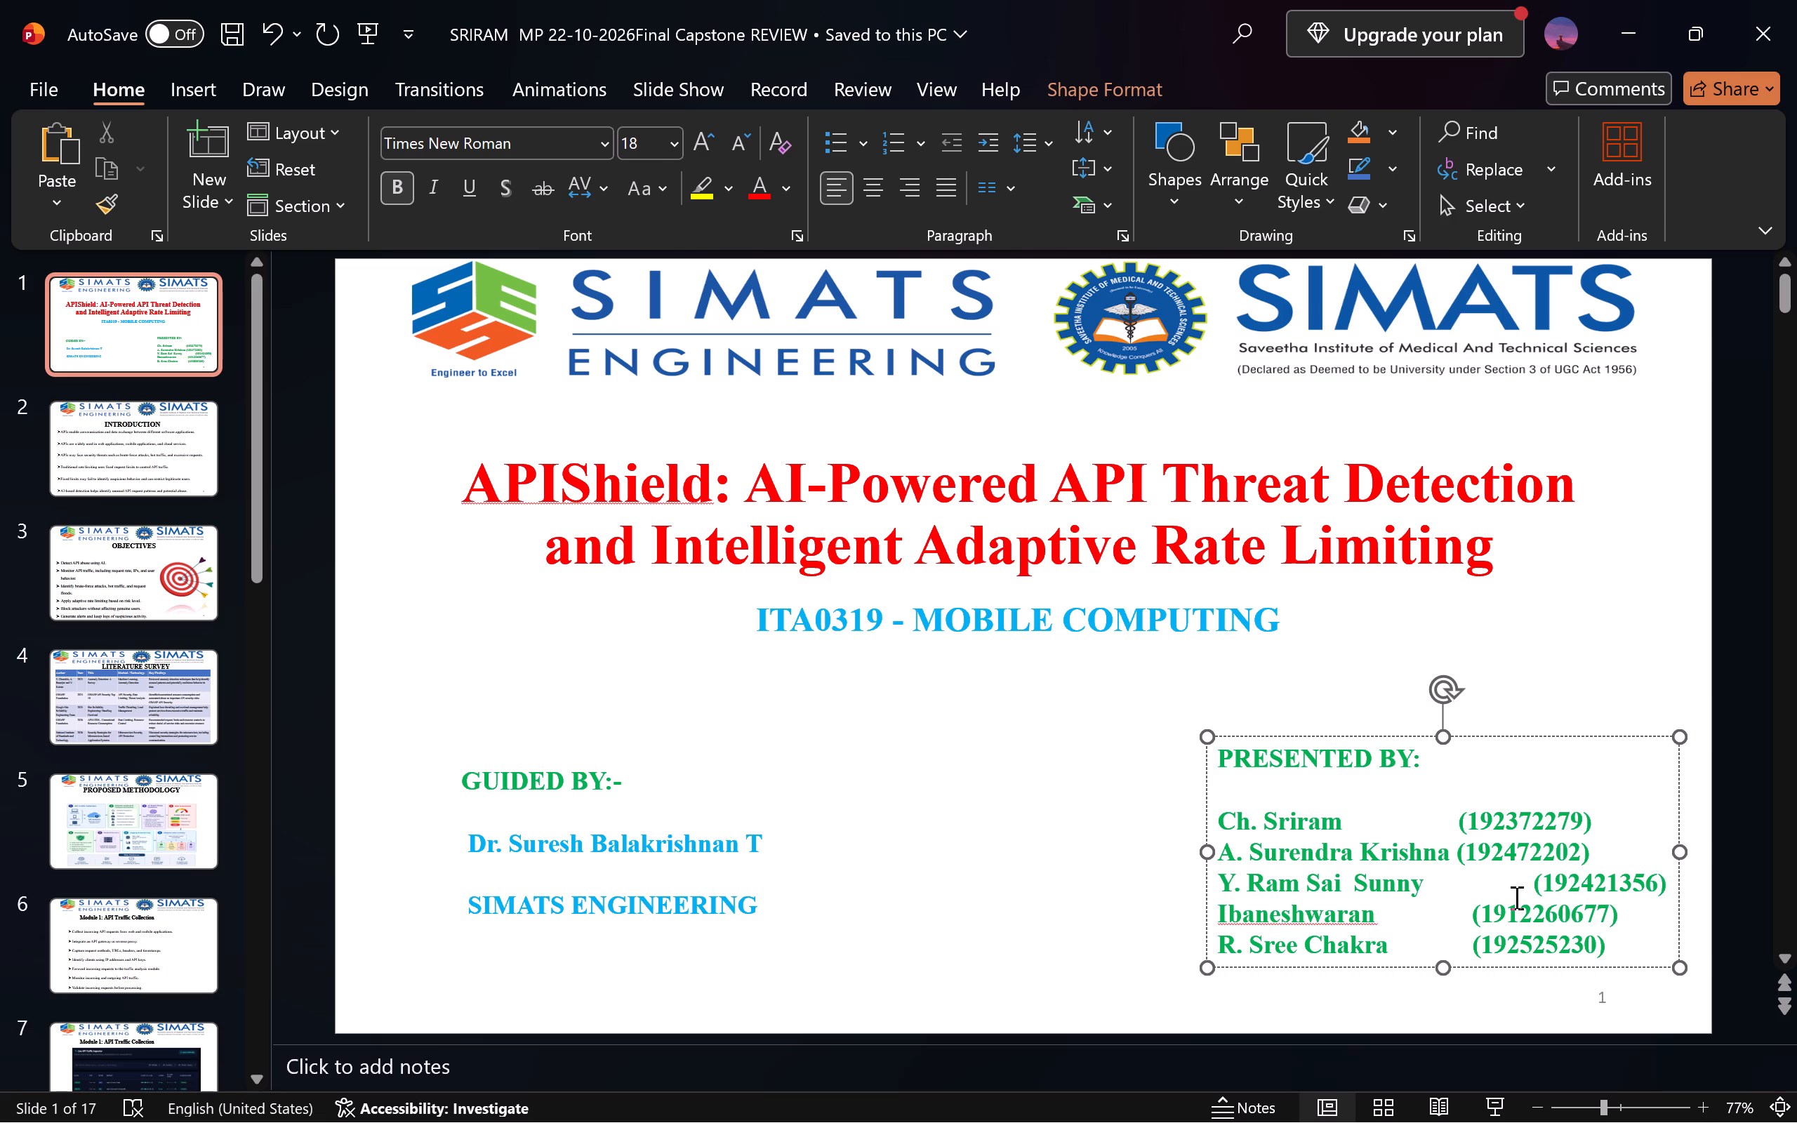
# Remove surplus spaces before the third presenter's registration number to line it up with the other numbers.
pyautogui.click(1516, 897)
pyautogui.press('BackSpace')
pyautogui.press('BackSpace')
pyautogui.press('BackSpace')
pyautogui.press('BackSpace')
pyautogui.press('BackSpace')
pyautogui.press('BackSpace')
pyautogui.press('BackSpace')
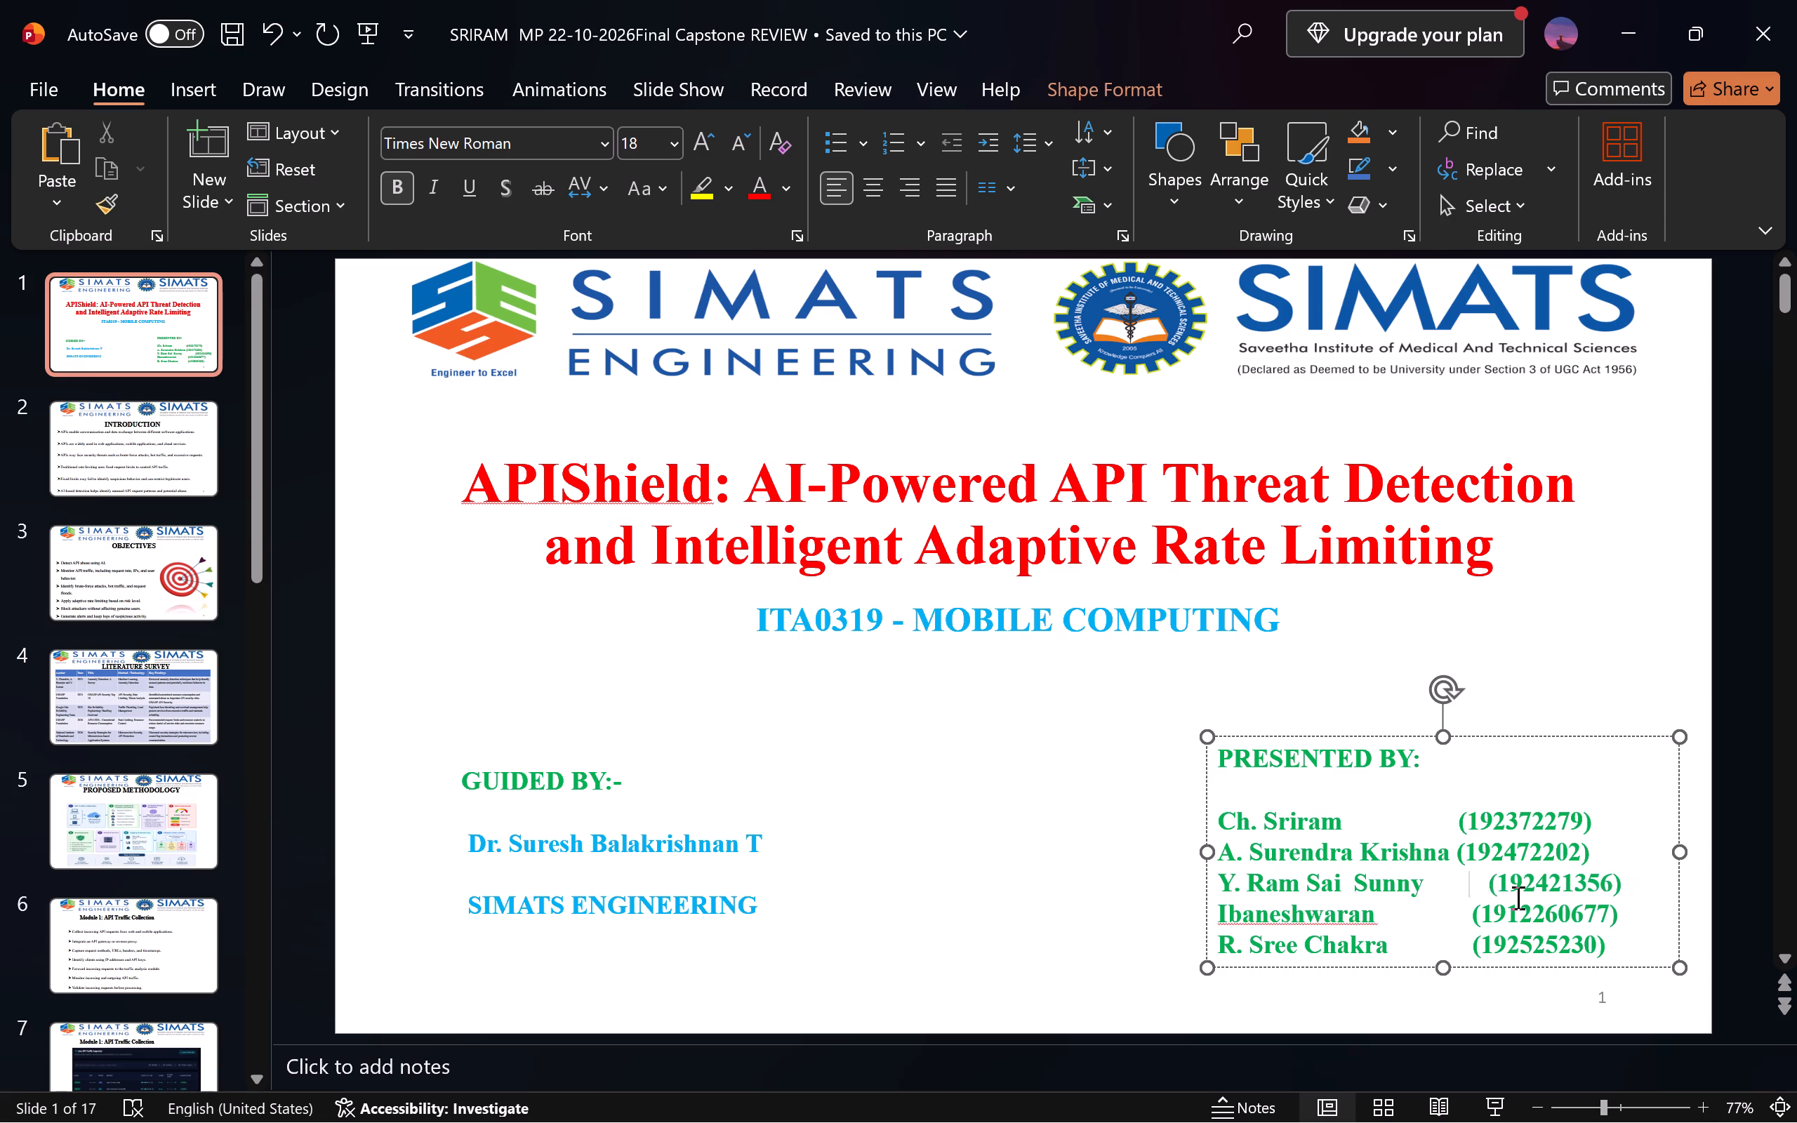
pyautogui.press('BackSpace')
pyautogui.press('BackSpace')
pyautogui.press('BackSpace')
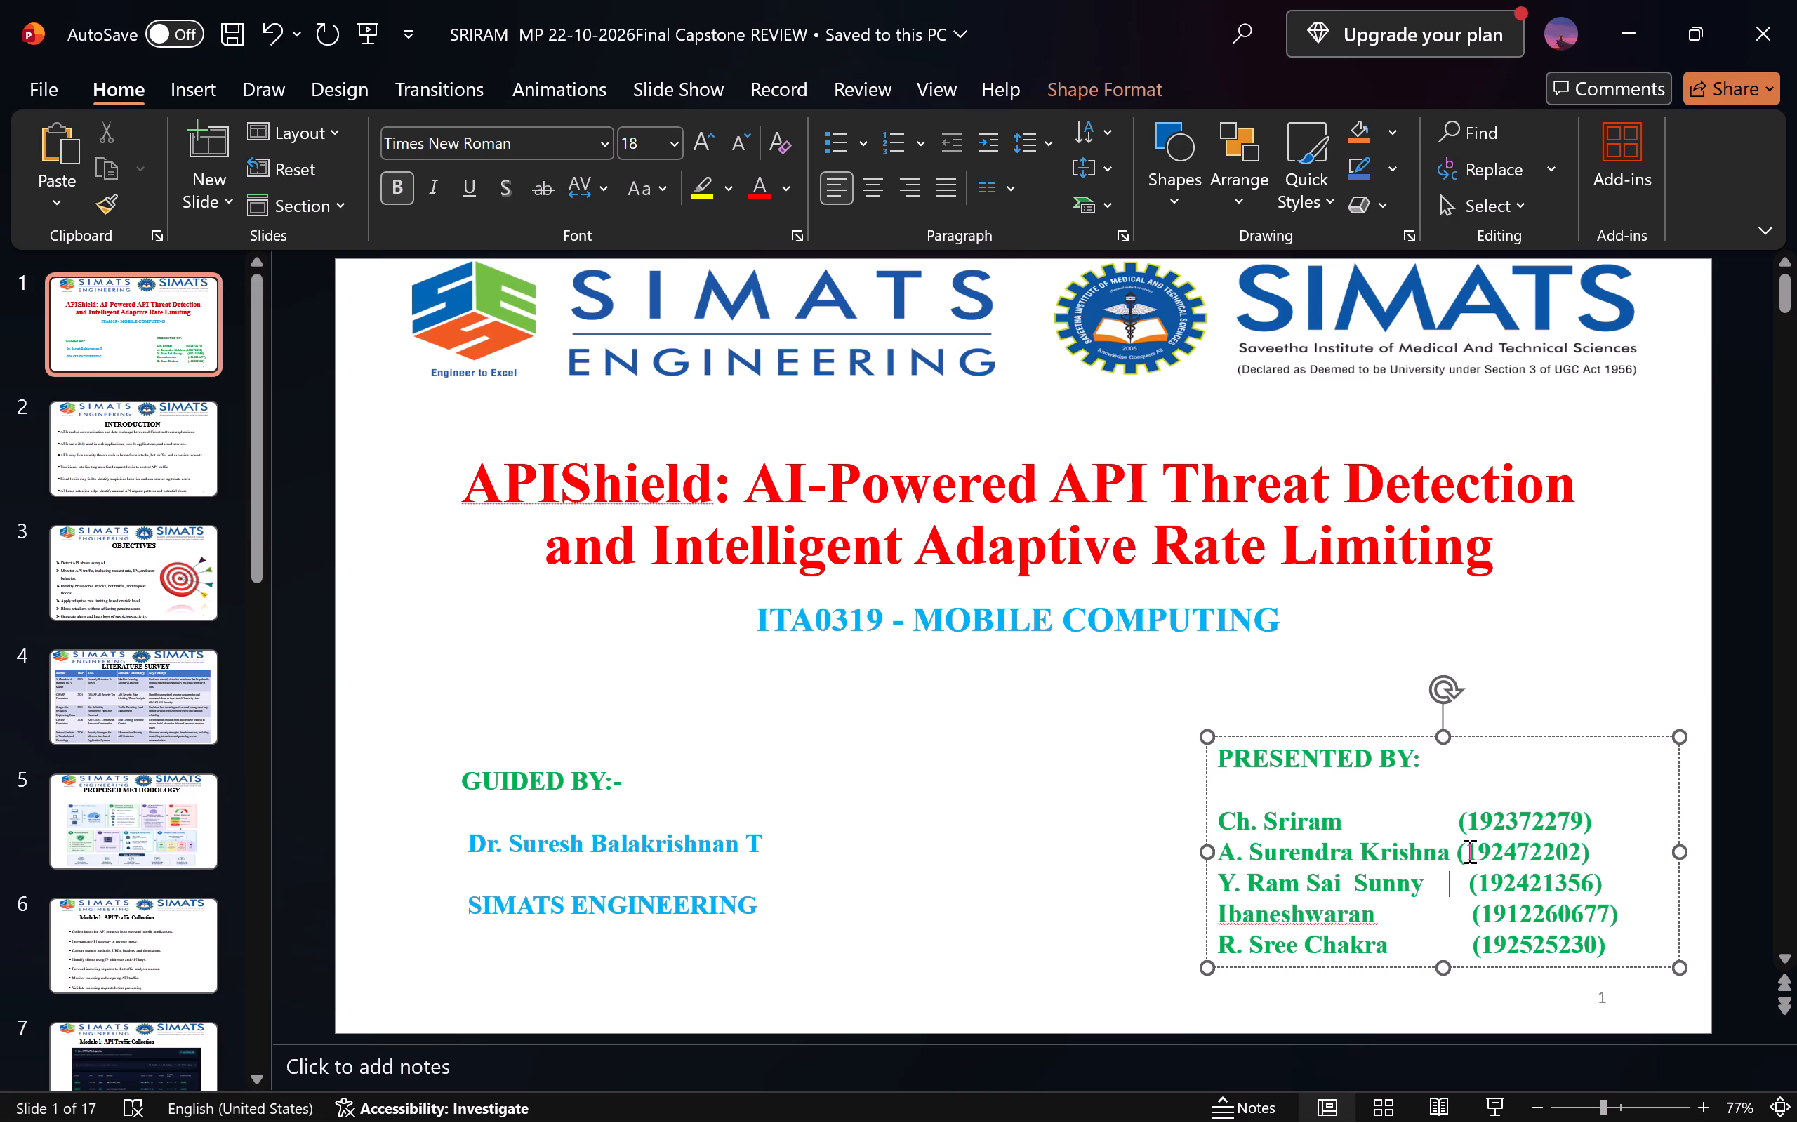
# Add one space before the registration number on both the second and first presenters' lines.
pyautogui.press('Up')
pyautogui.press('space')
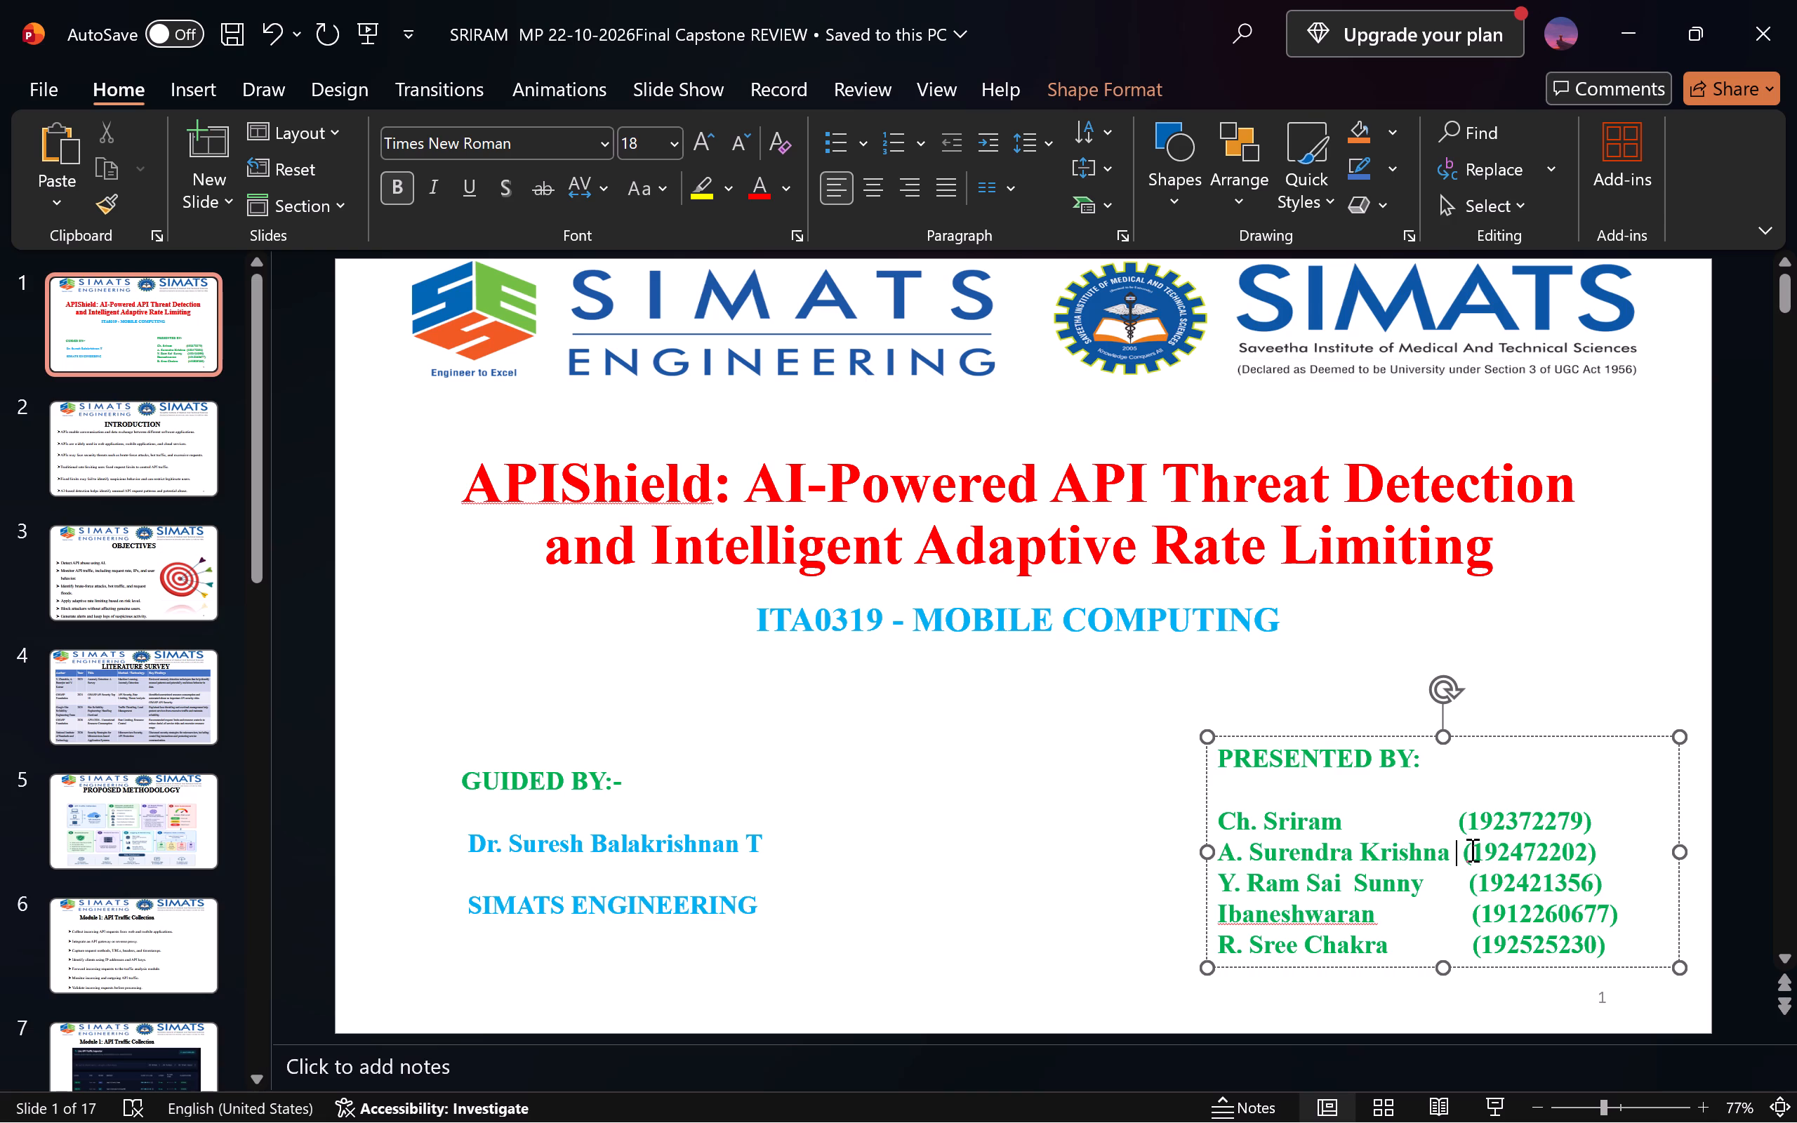
pyautogui.press('Up')
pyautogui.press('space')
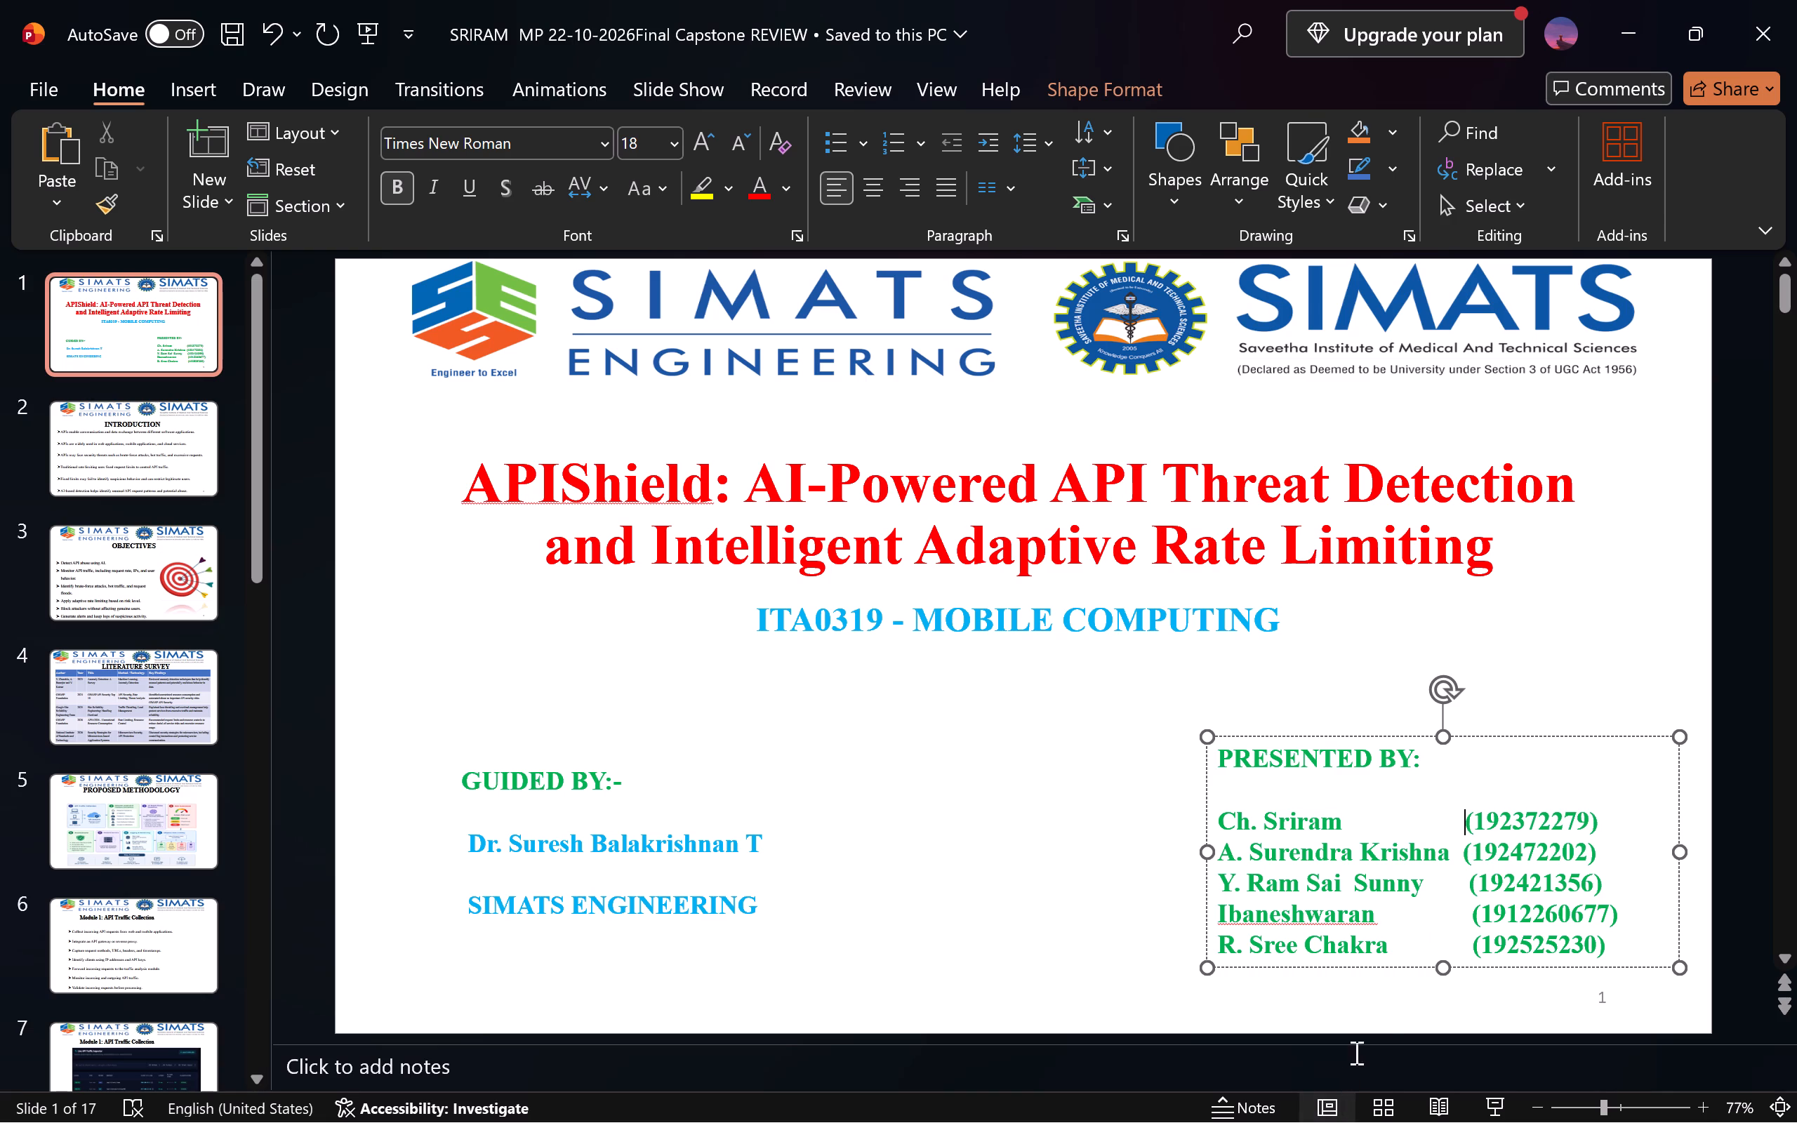
pyautogui.press('Down')
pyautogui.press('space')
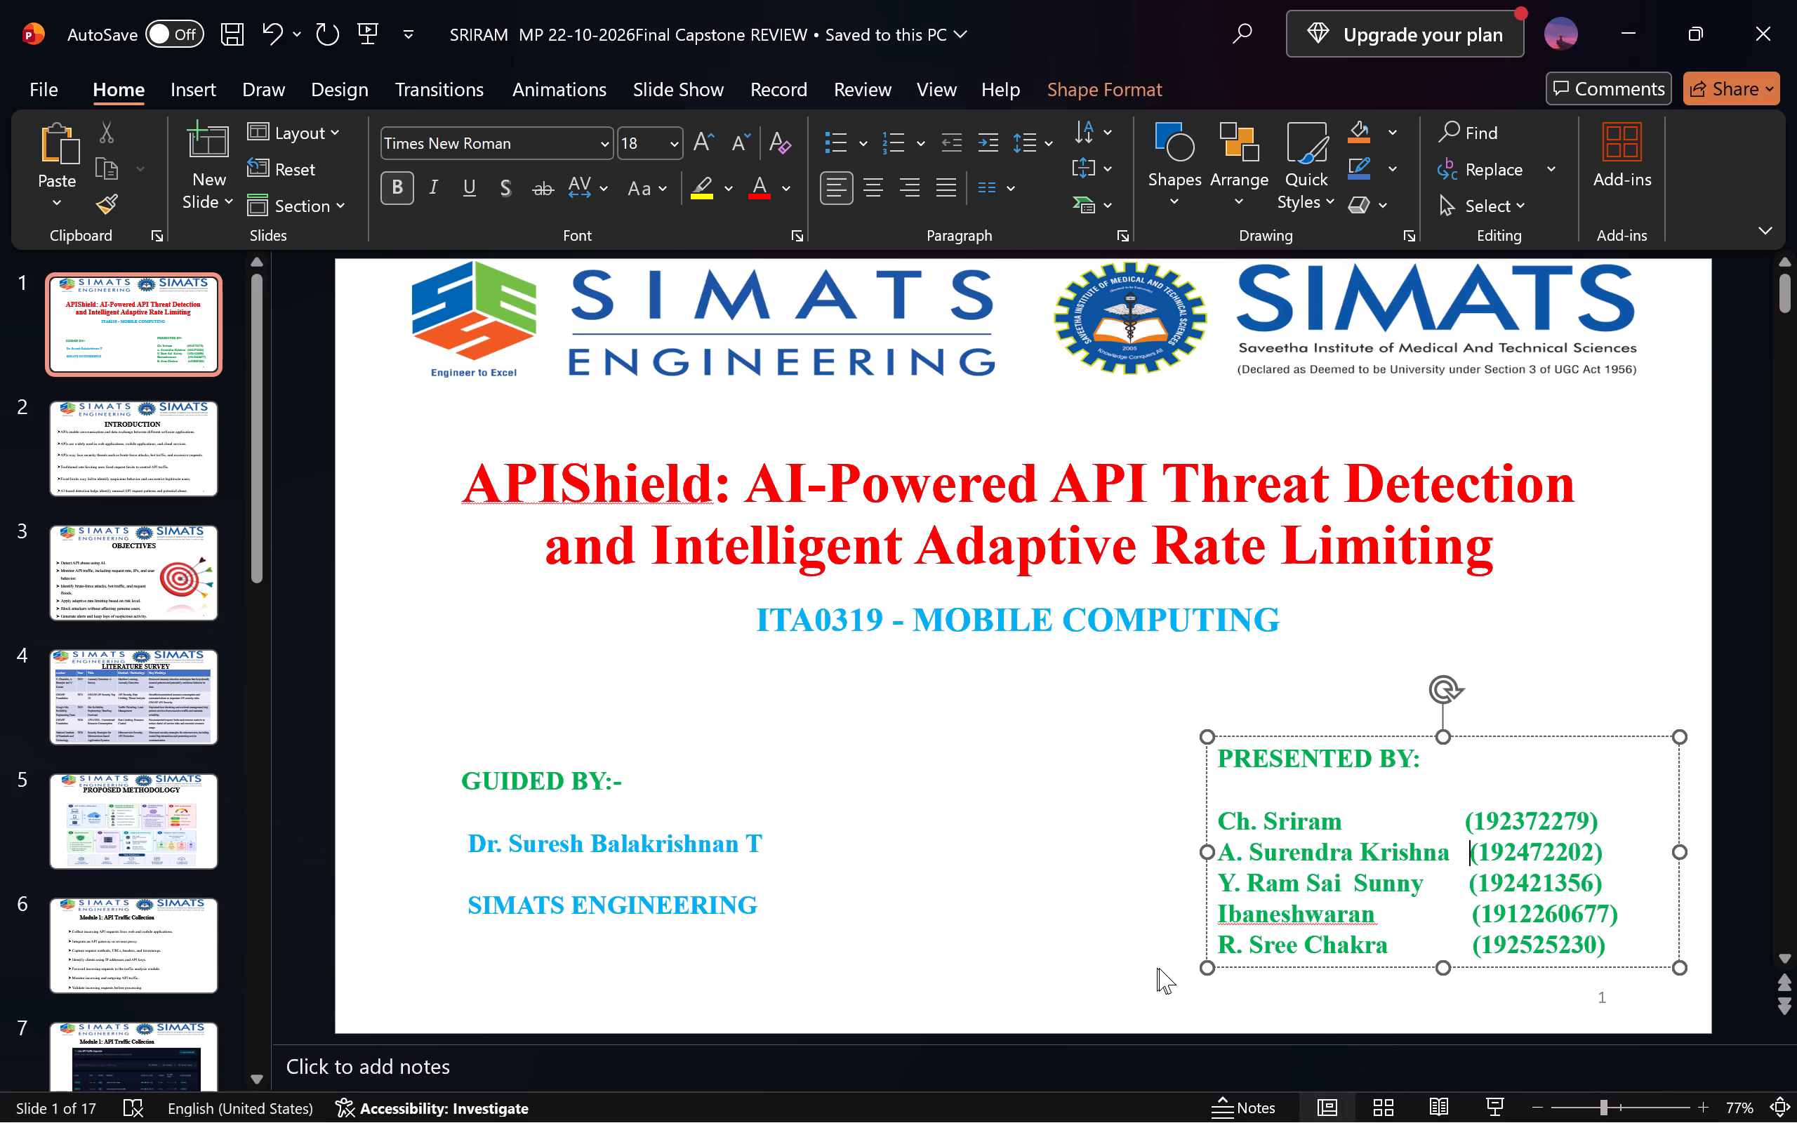
pyautogui.press('BackSpace')
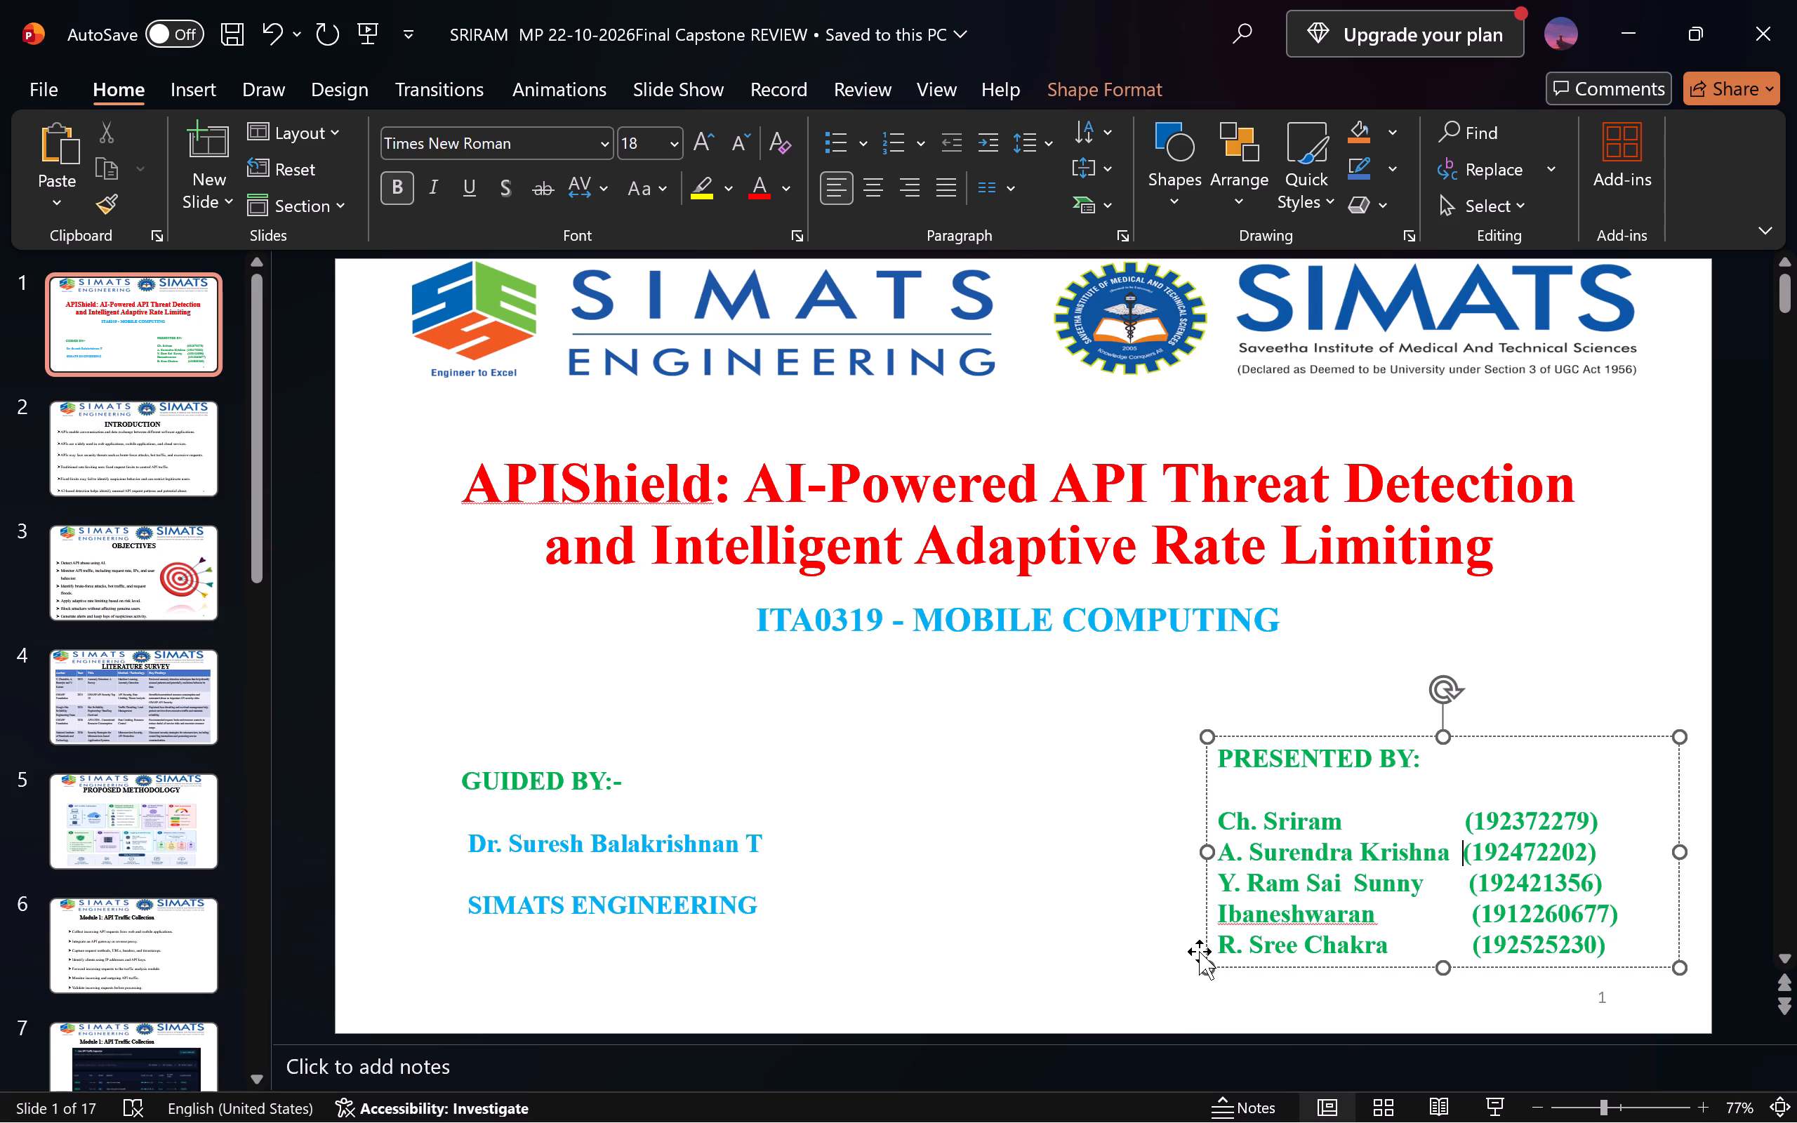
pyautogui.click(986, 886)
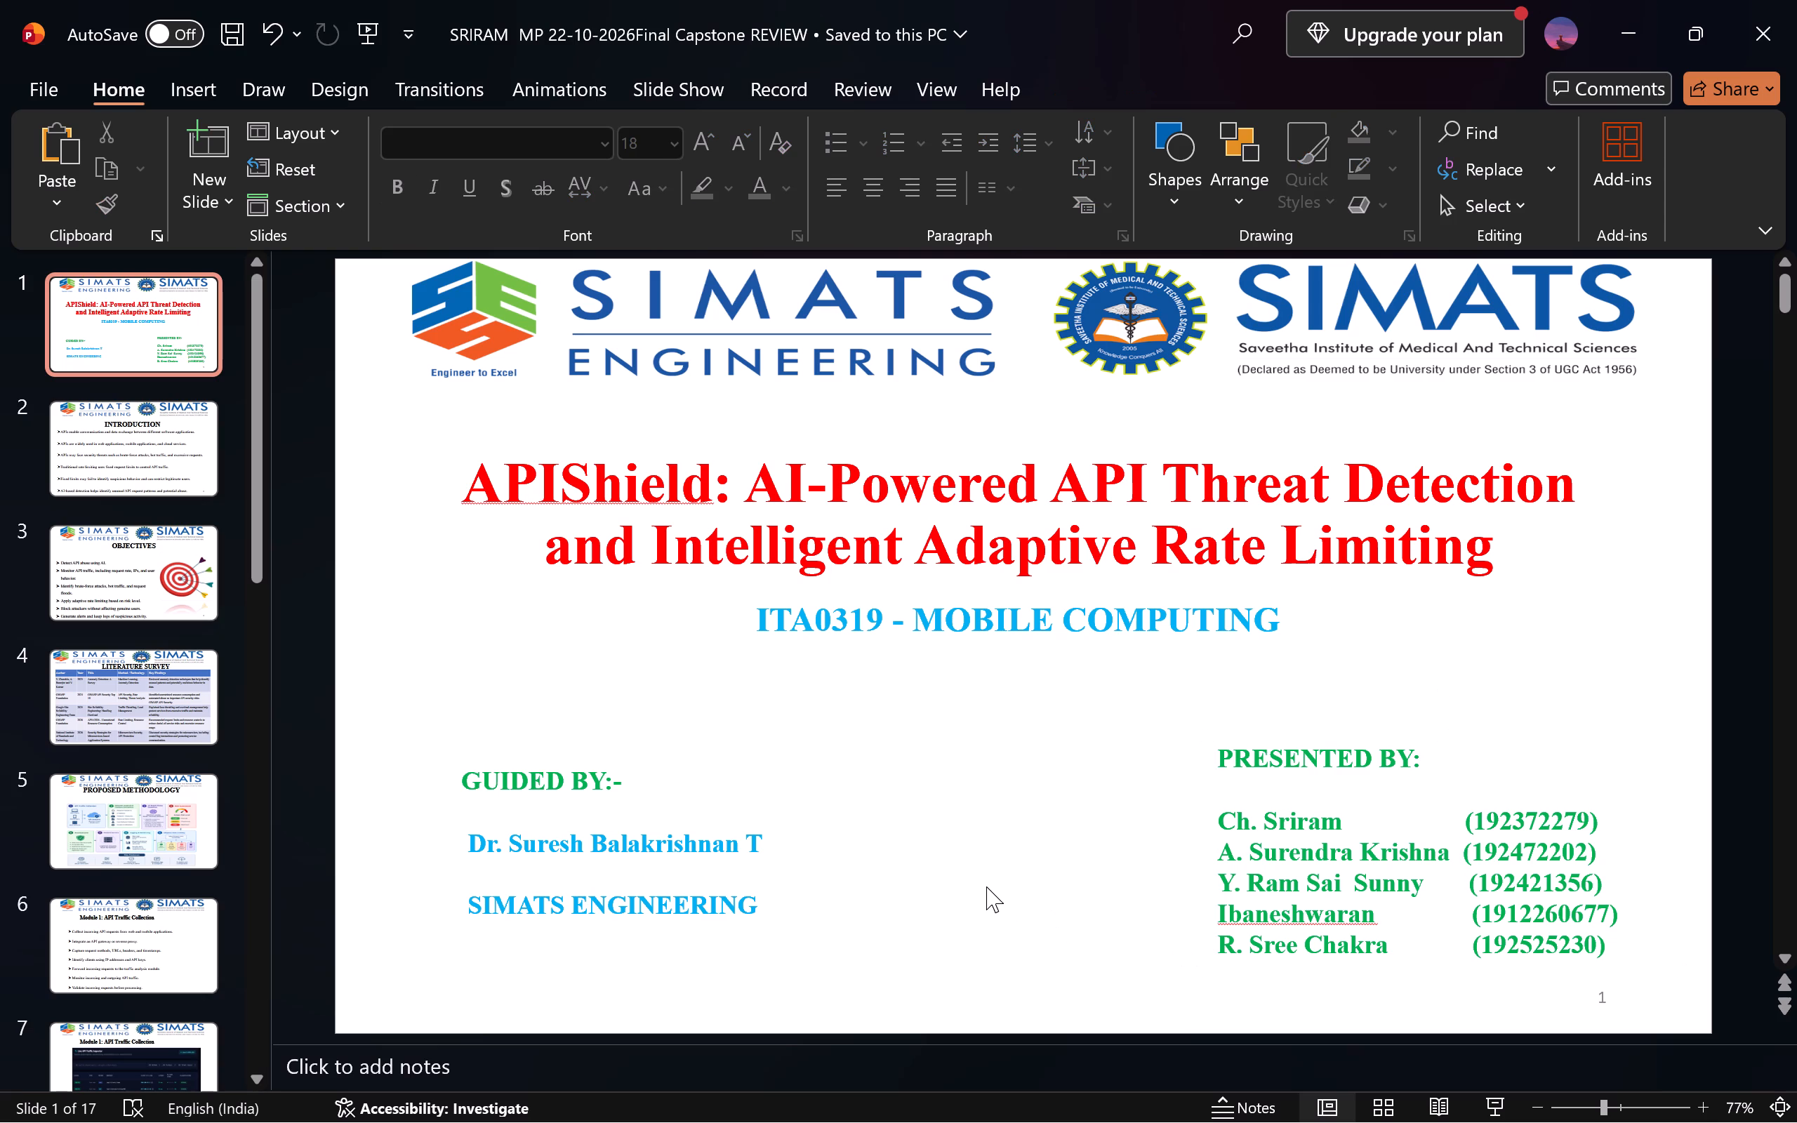
# Change the last presenter's initial to P on the title slide.
pyautogui.click(1226, 938)
pyautogui.press('Right')
pyautogui.press('BackSpace')
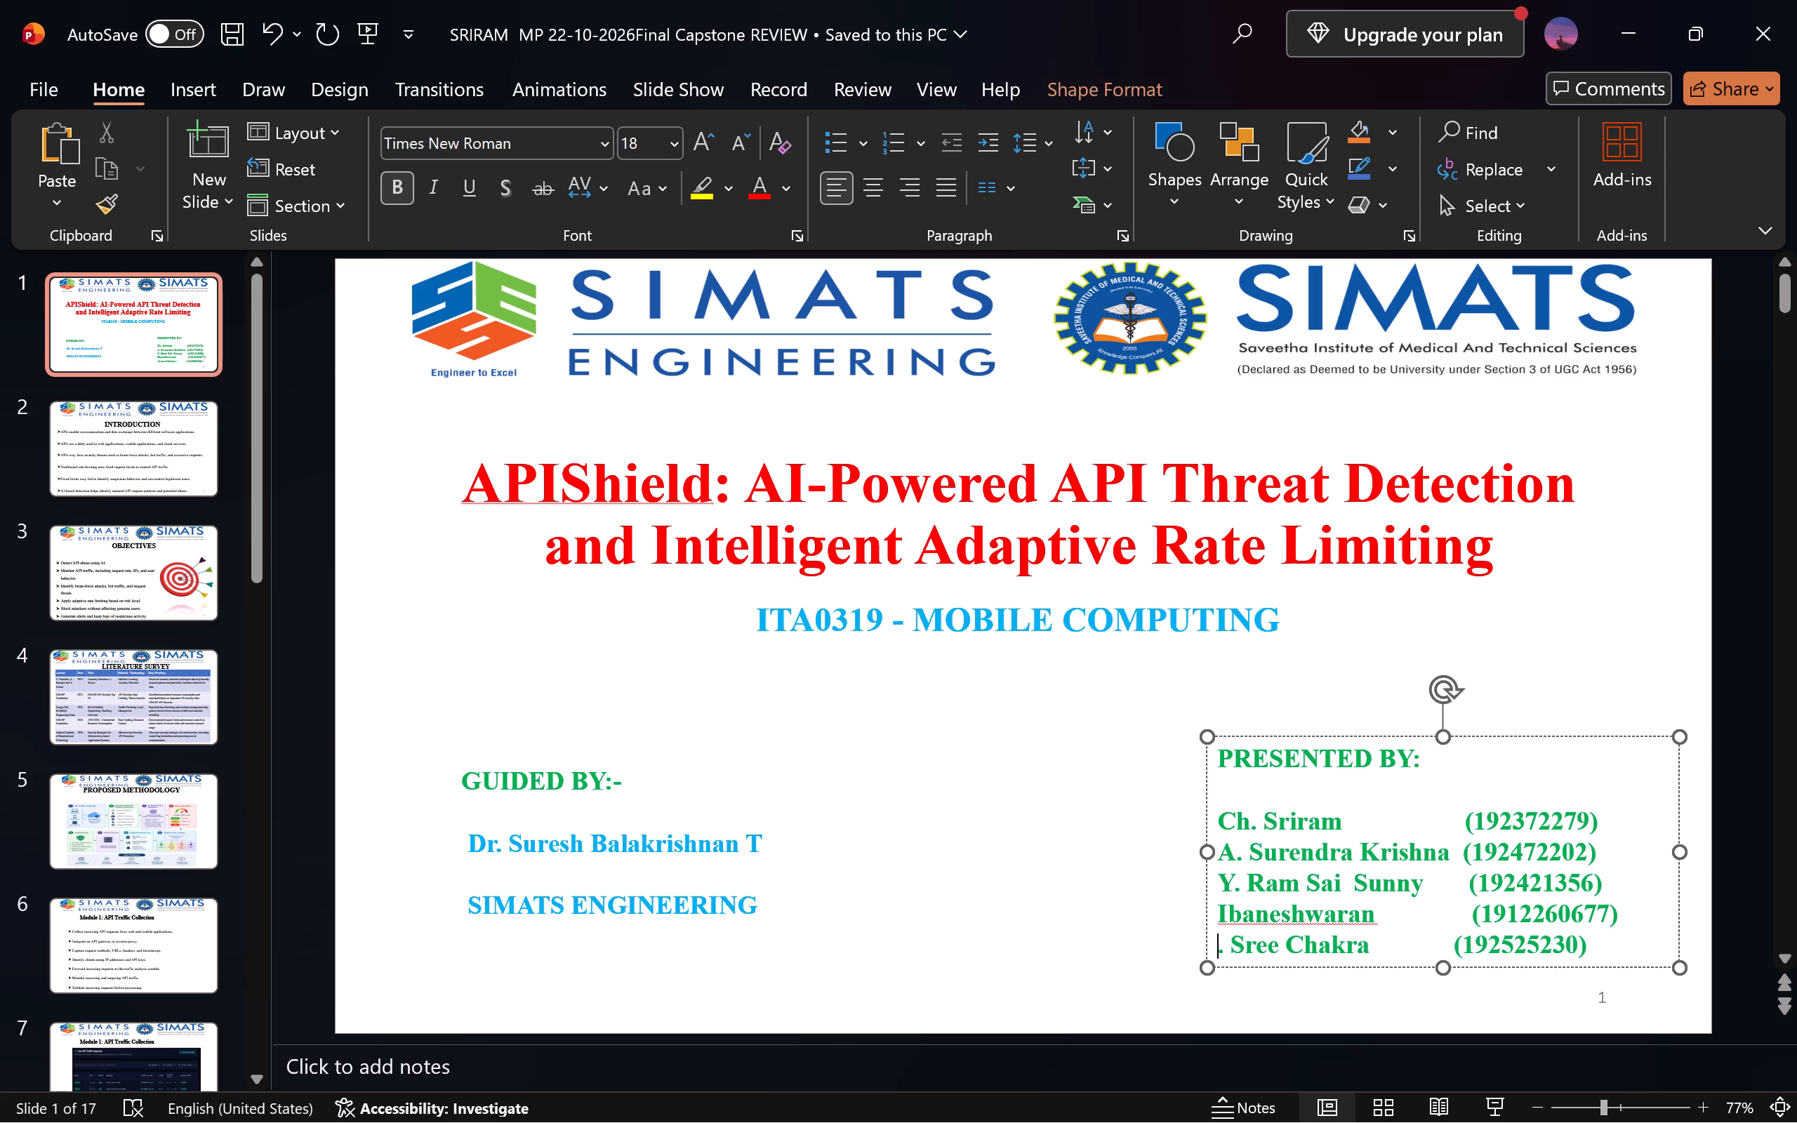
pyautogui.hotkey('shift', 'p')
pyautogui.click(1007, 958)
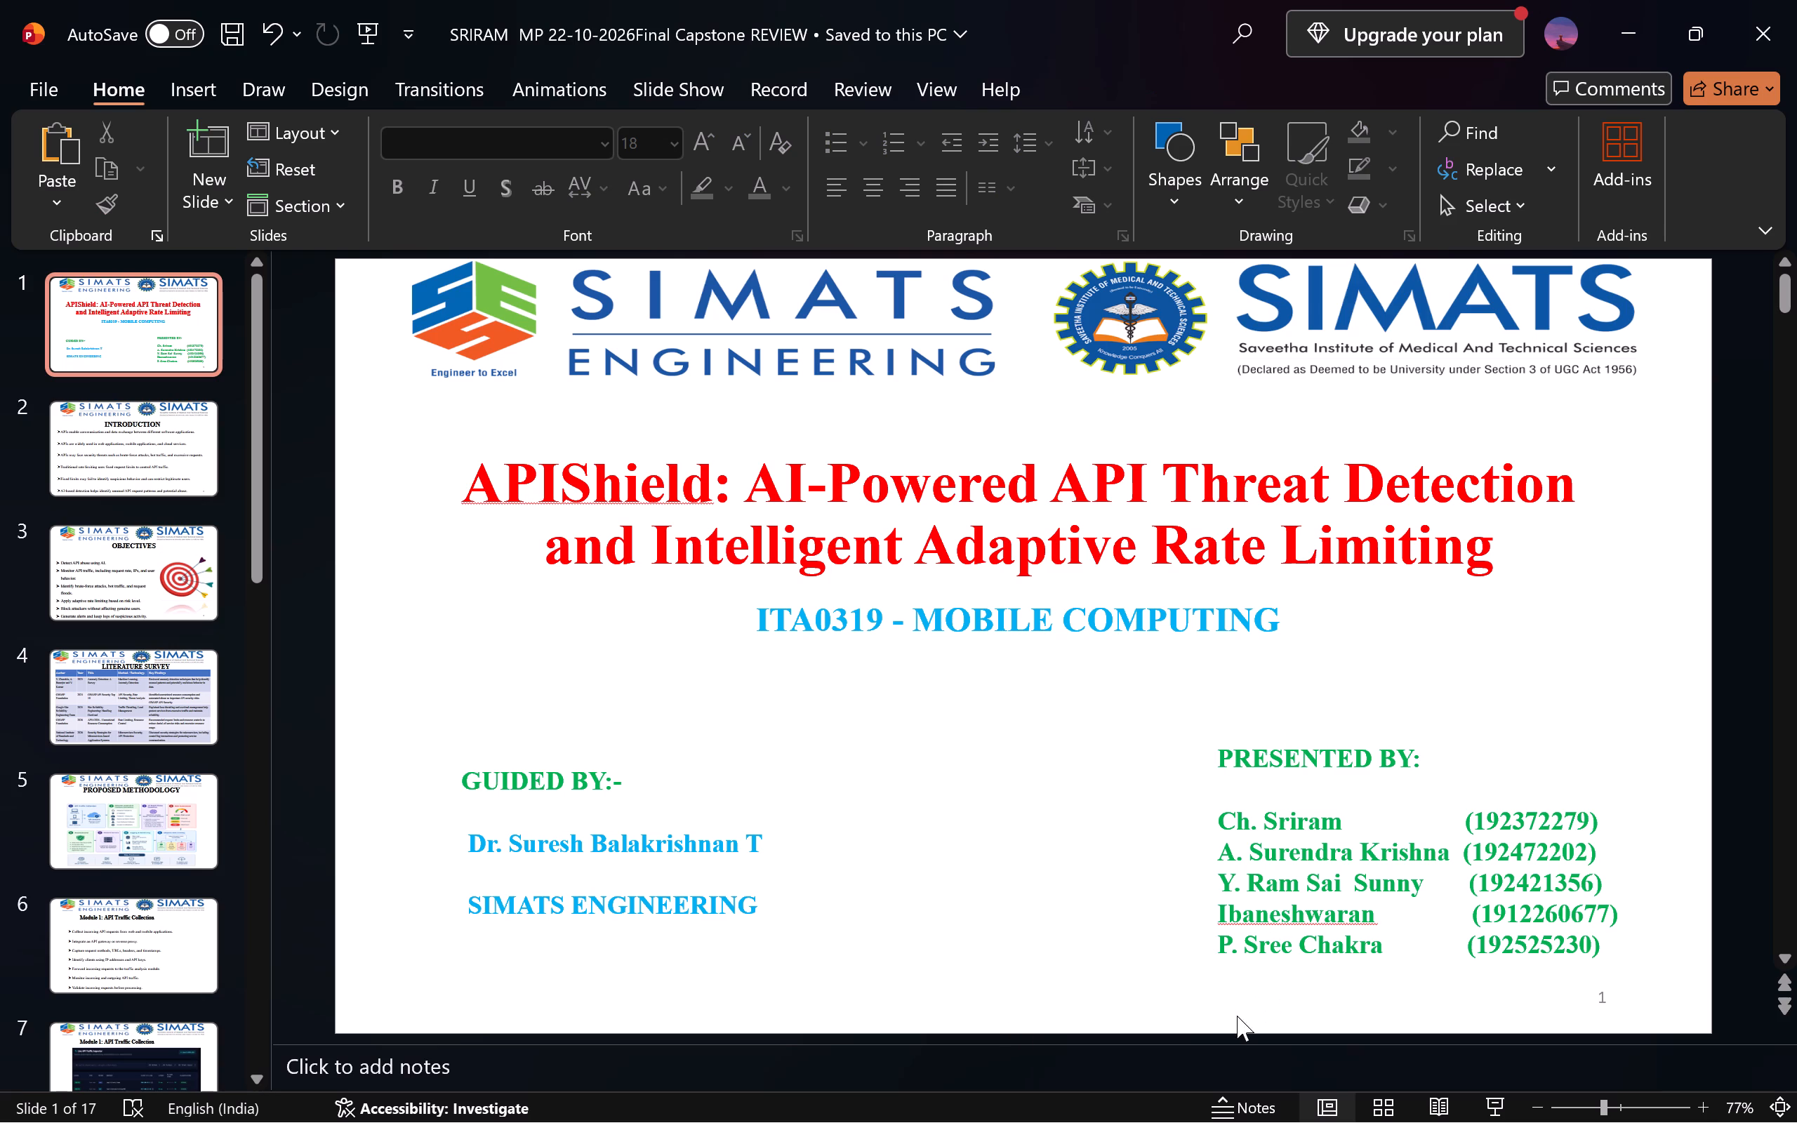
# Replace the last presenter's name with the new team member's name, keeping the initial P.
pyautogui.click(1395, 946)
pyautogui.press('BackSpace')
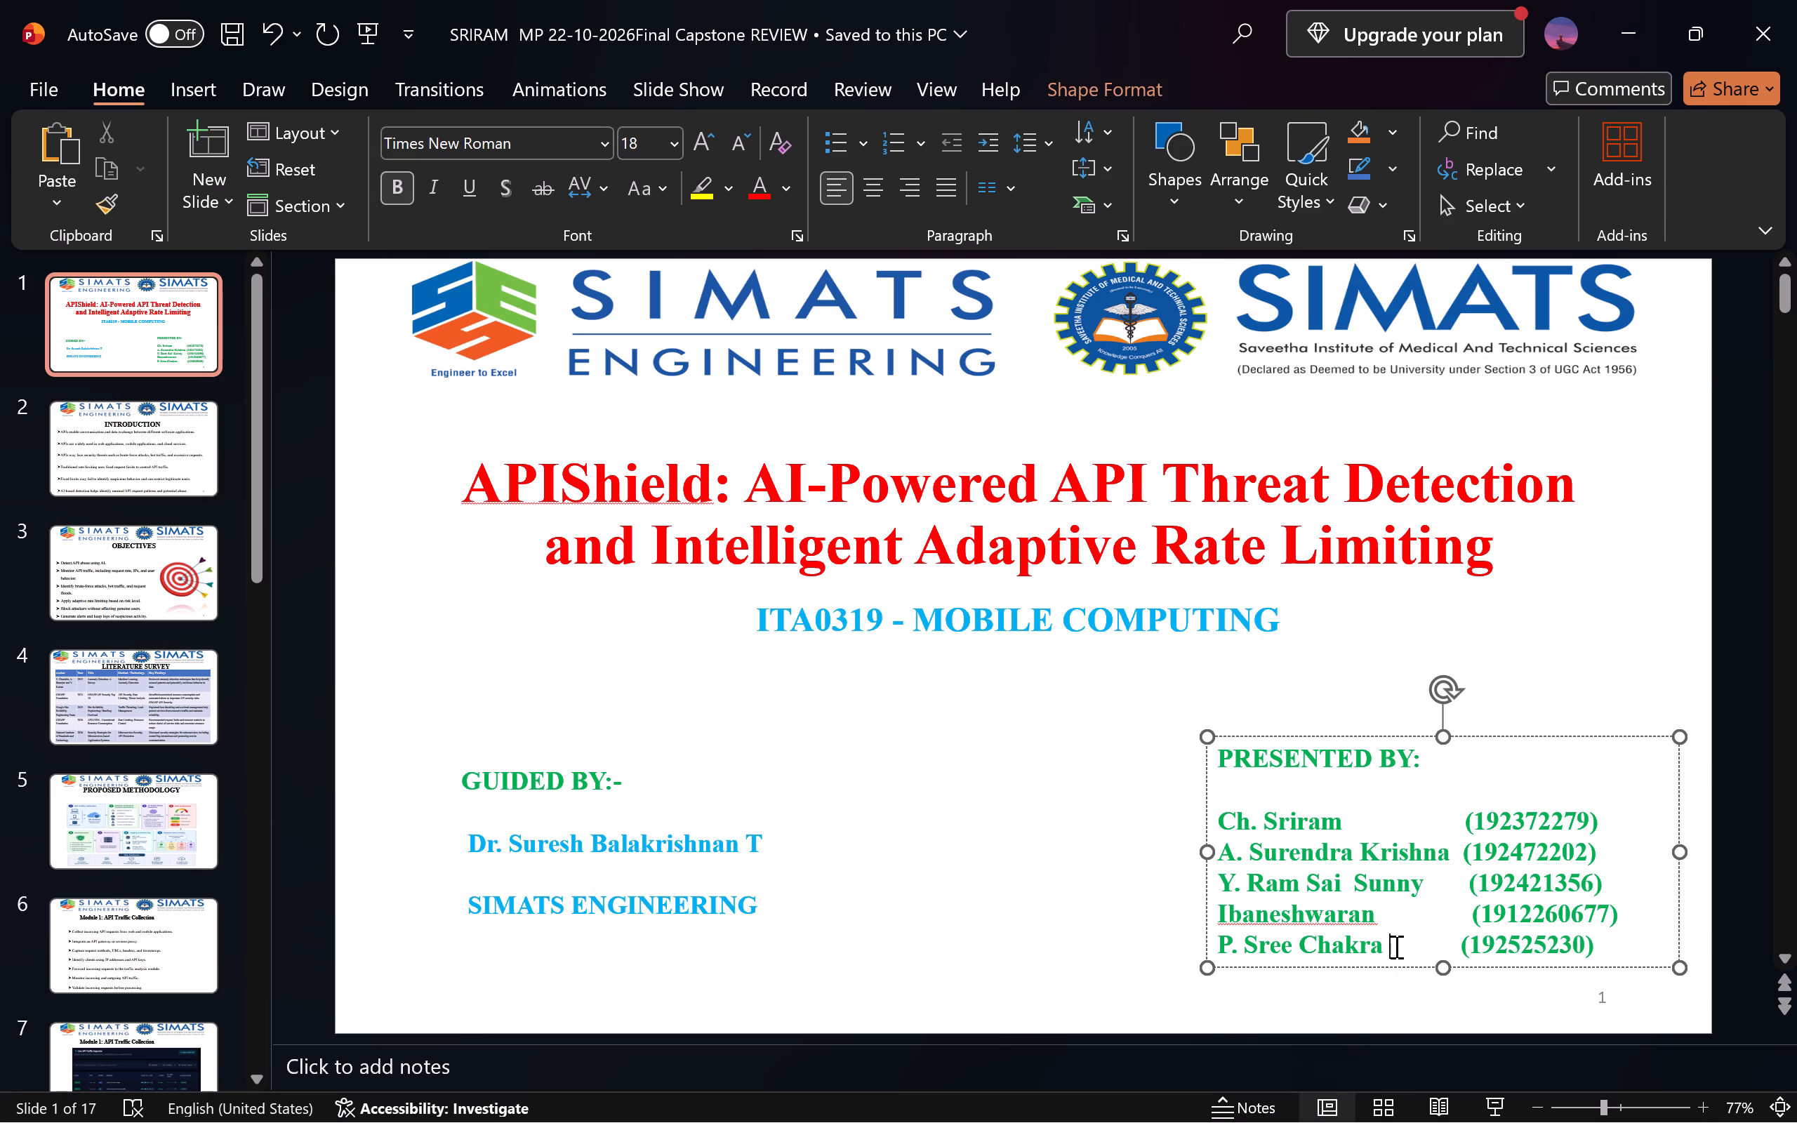
pyautogui.press('BackSpace')
pyautogui.press('BackSpace')
pyautogui.press('BackSpace')
pyautogui.press('BackSpace')
pyautogui.press('BackSpace')
pyautogui.press('BackSpace')
pyautogui.press('BackSpace')
pyautogui.press('BackSpace')
pyautogui.press('BackSpace')
pyautogui.press('BackSpace')
pyautogui.press('BackSpace')
pyautogui.press('BackSpace')
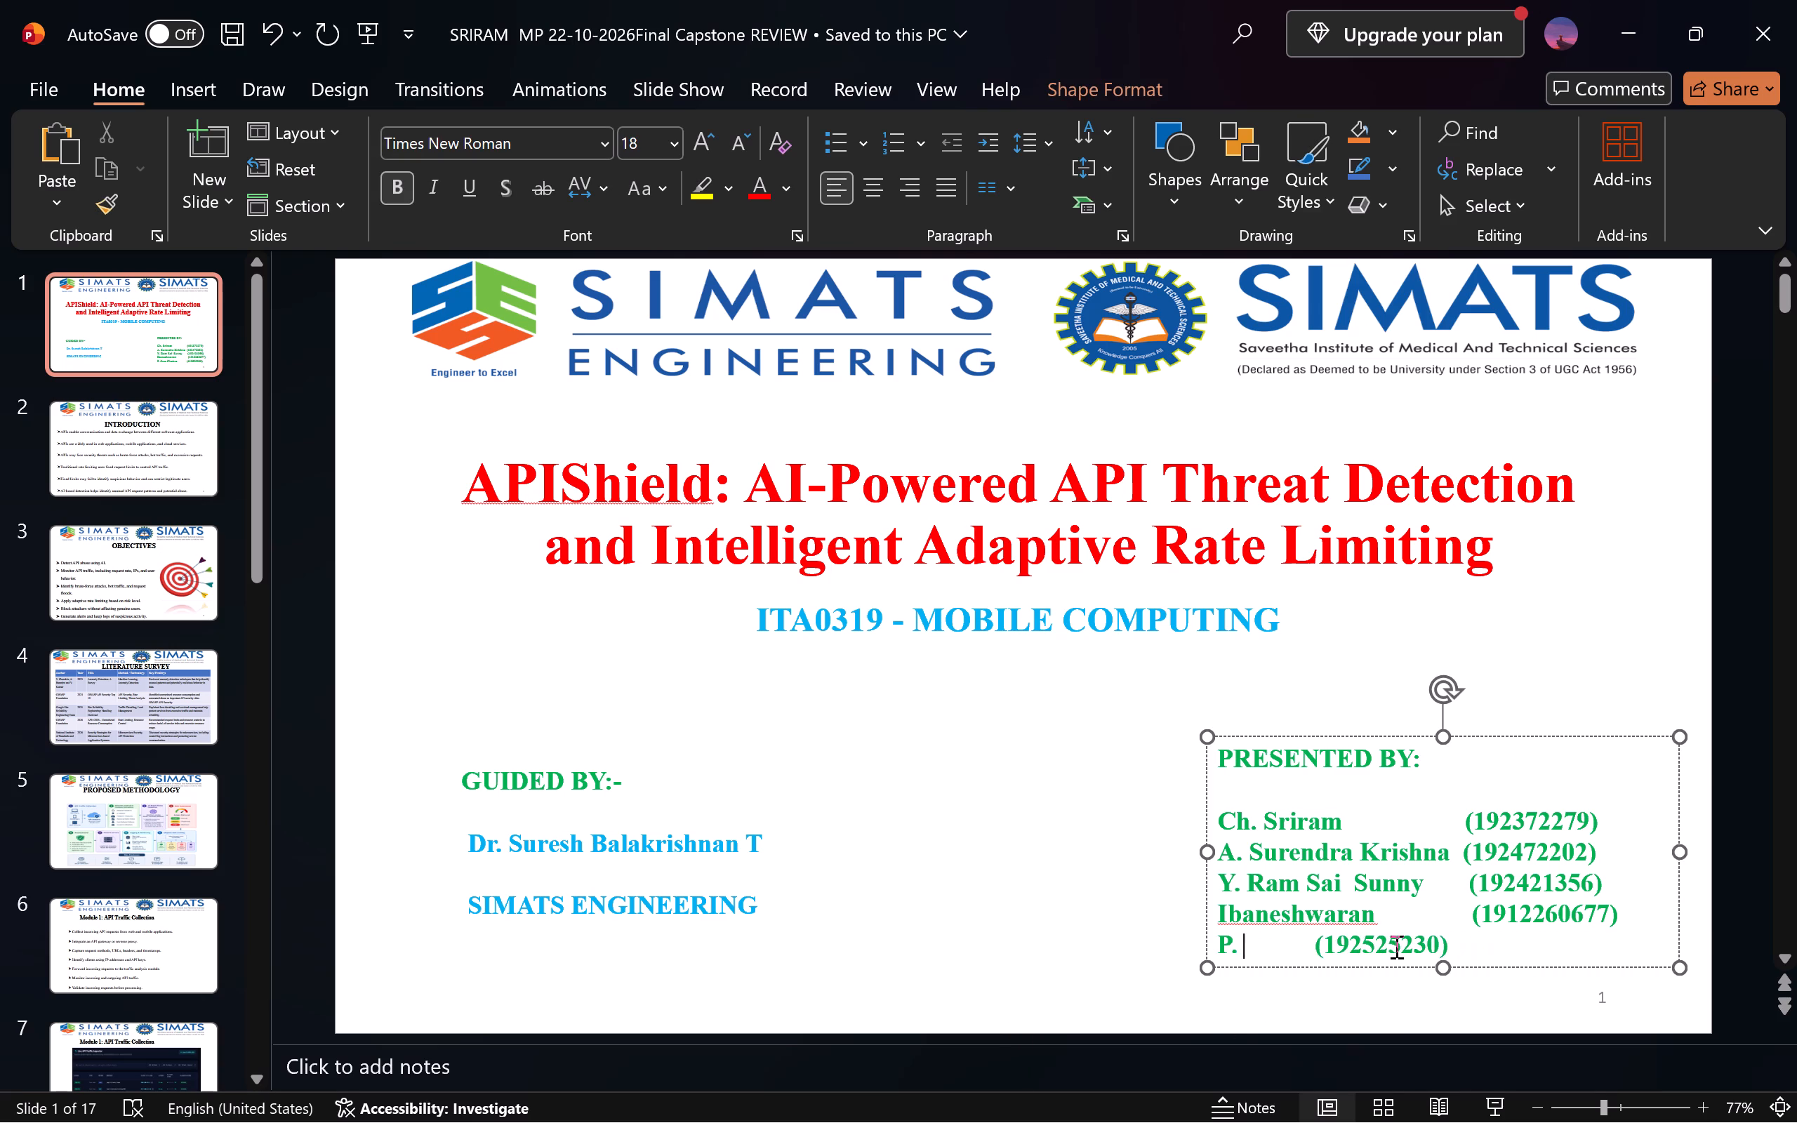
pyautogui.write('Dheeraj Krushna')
pyautogui.click(1017, 962)
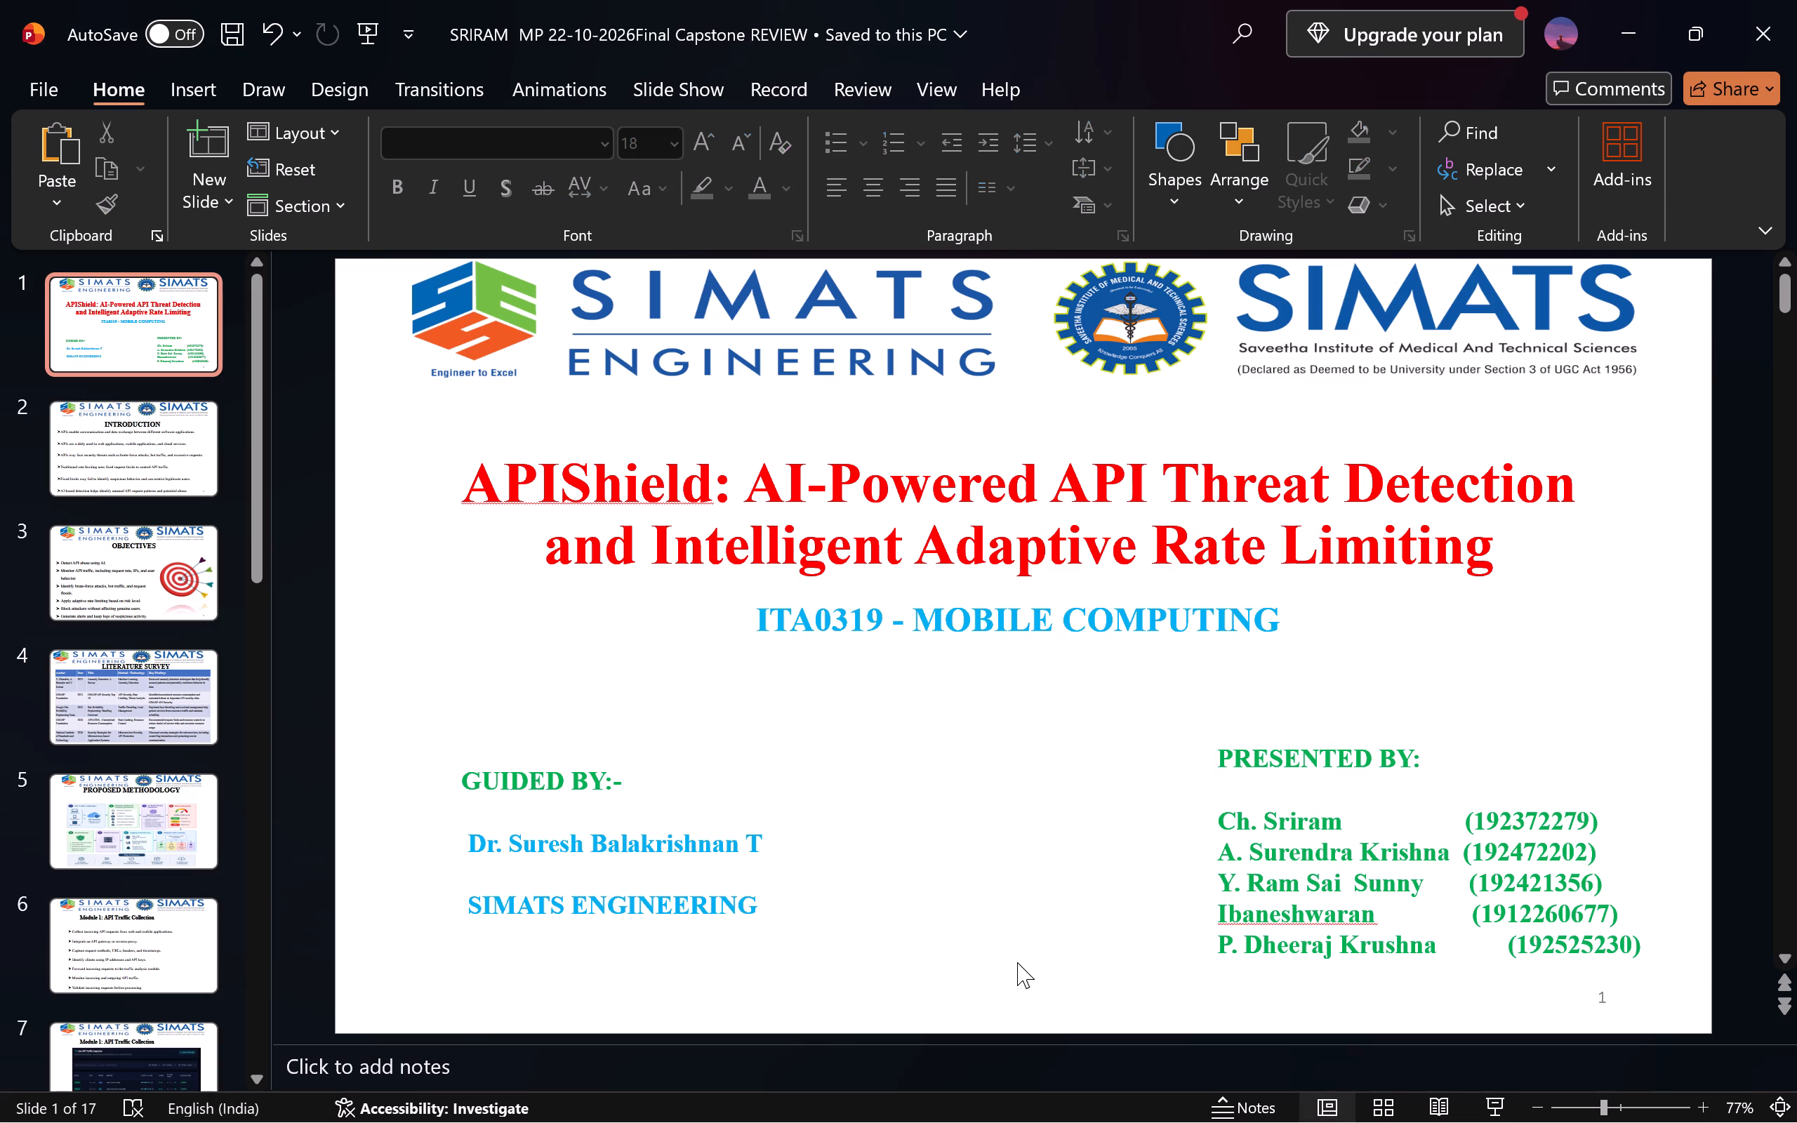
# Save the presentation with the updated presenter list.
pyautogui.hotkey('ctrl', 's')
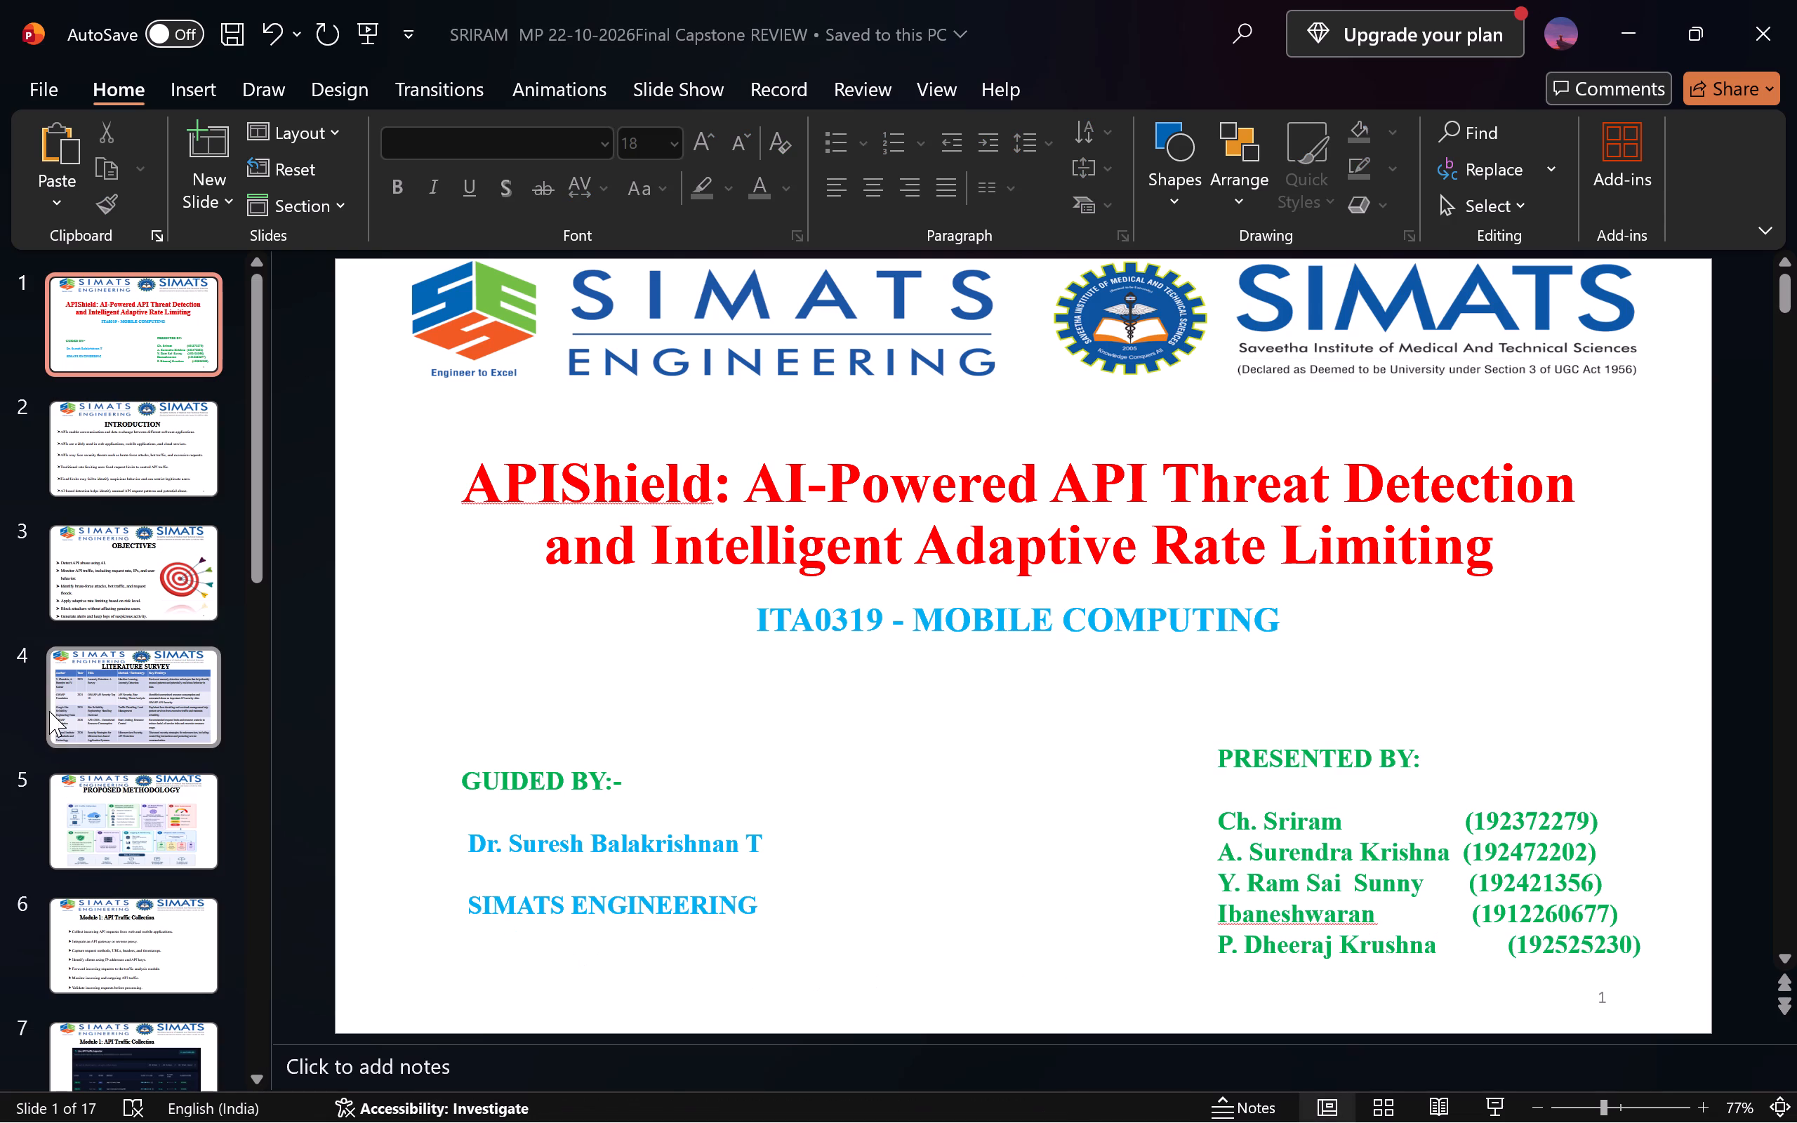
# Read through the Introduction, Objectives and Literature Survey slides.
pyautogui.click(157, 416)
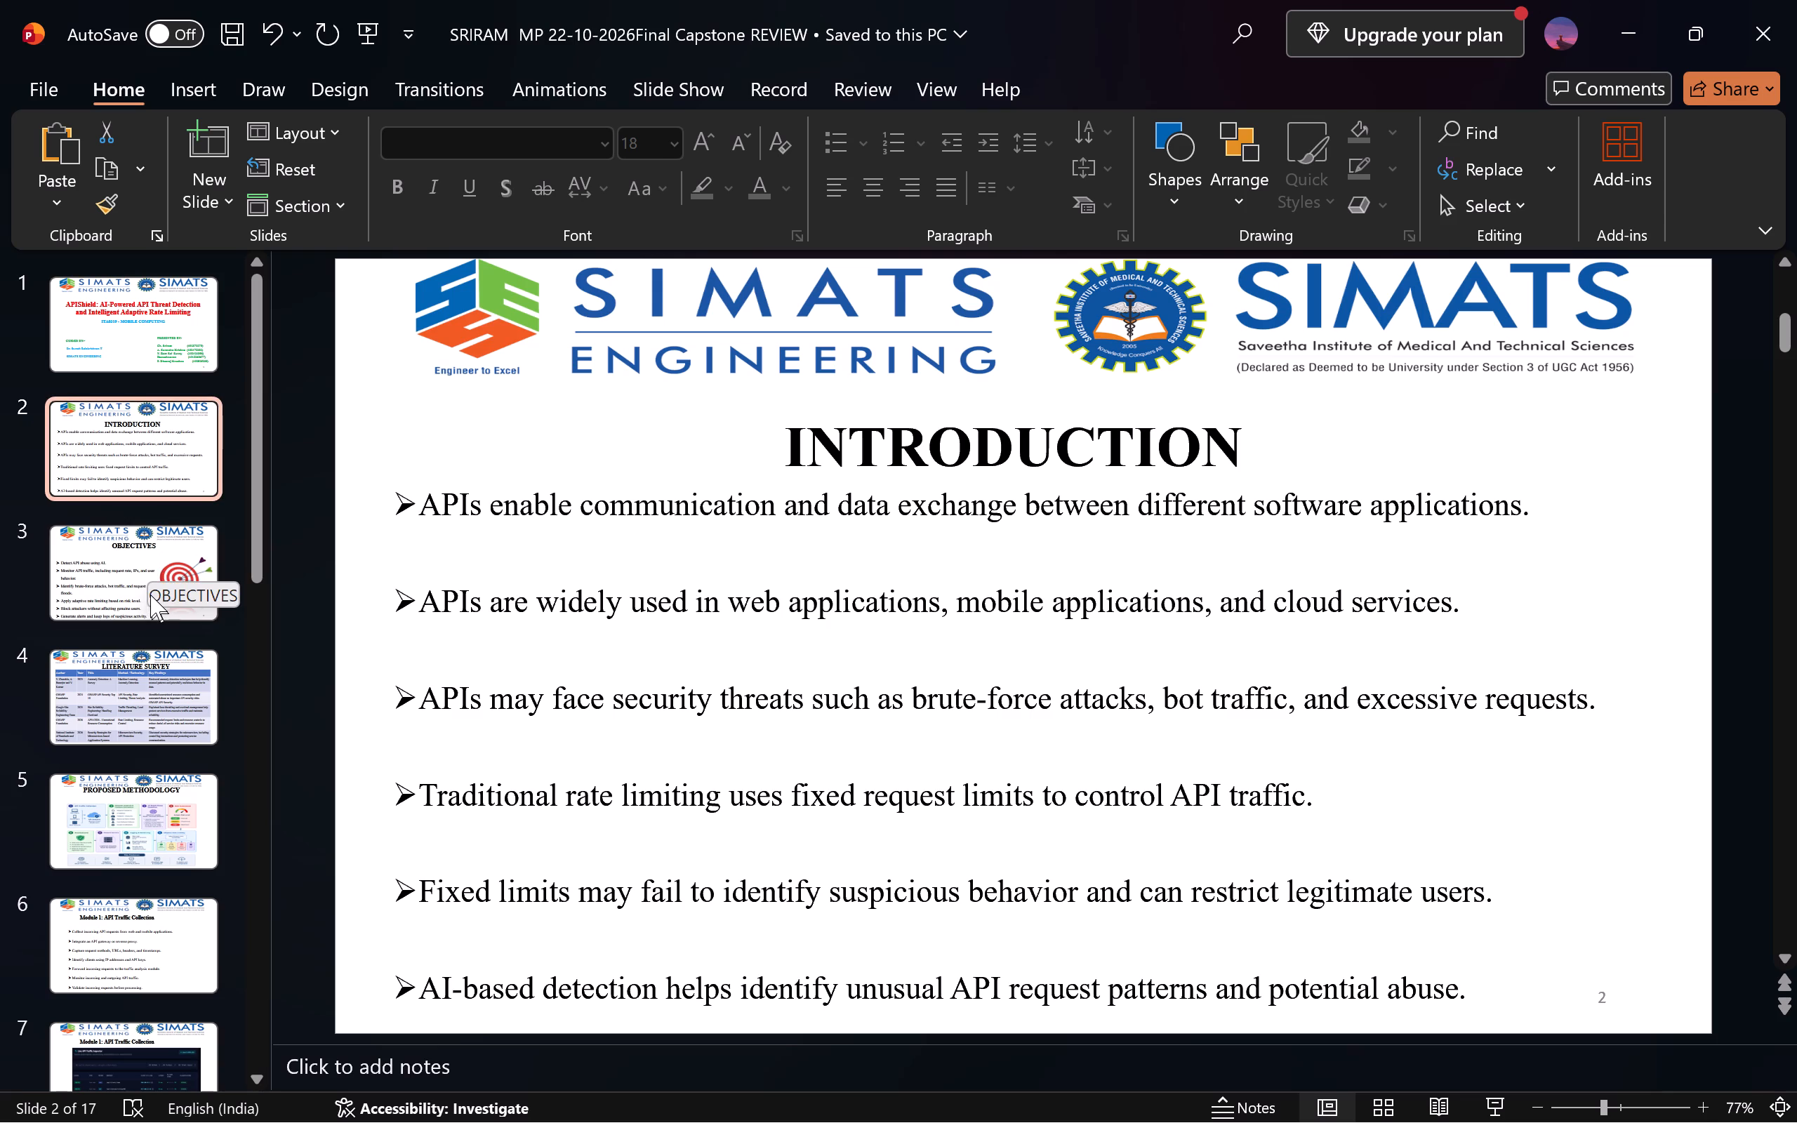
pyautogui.click(160, 561)
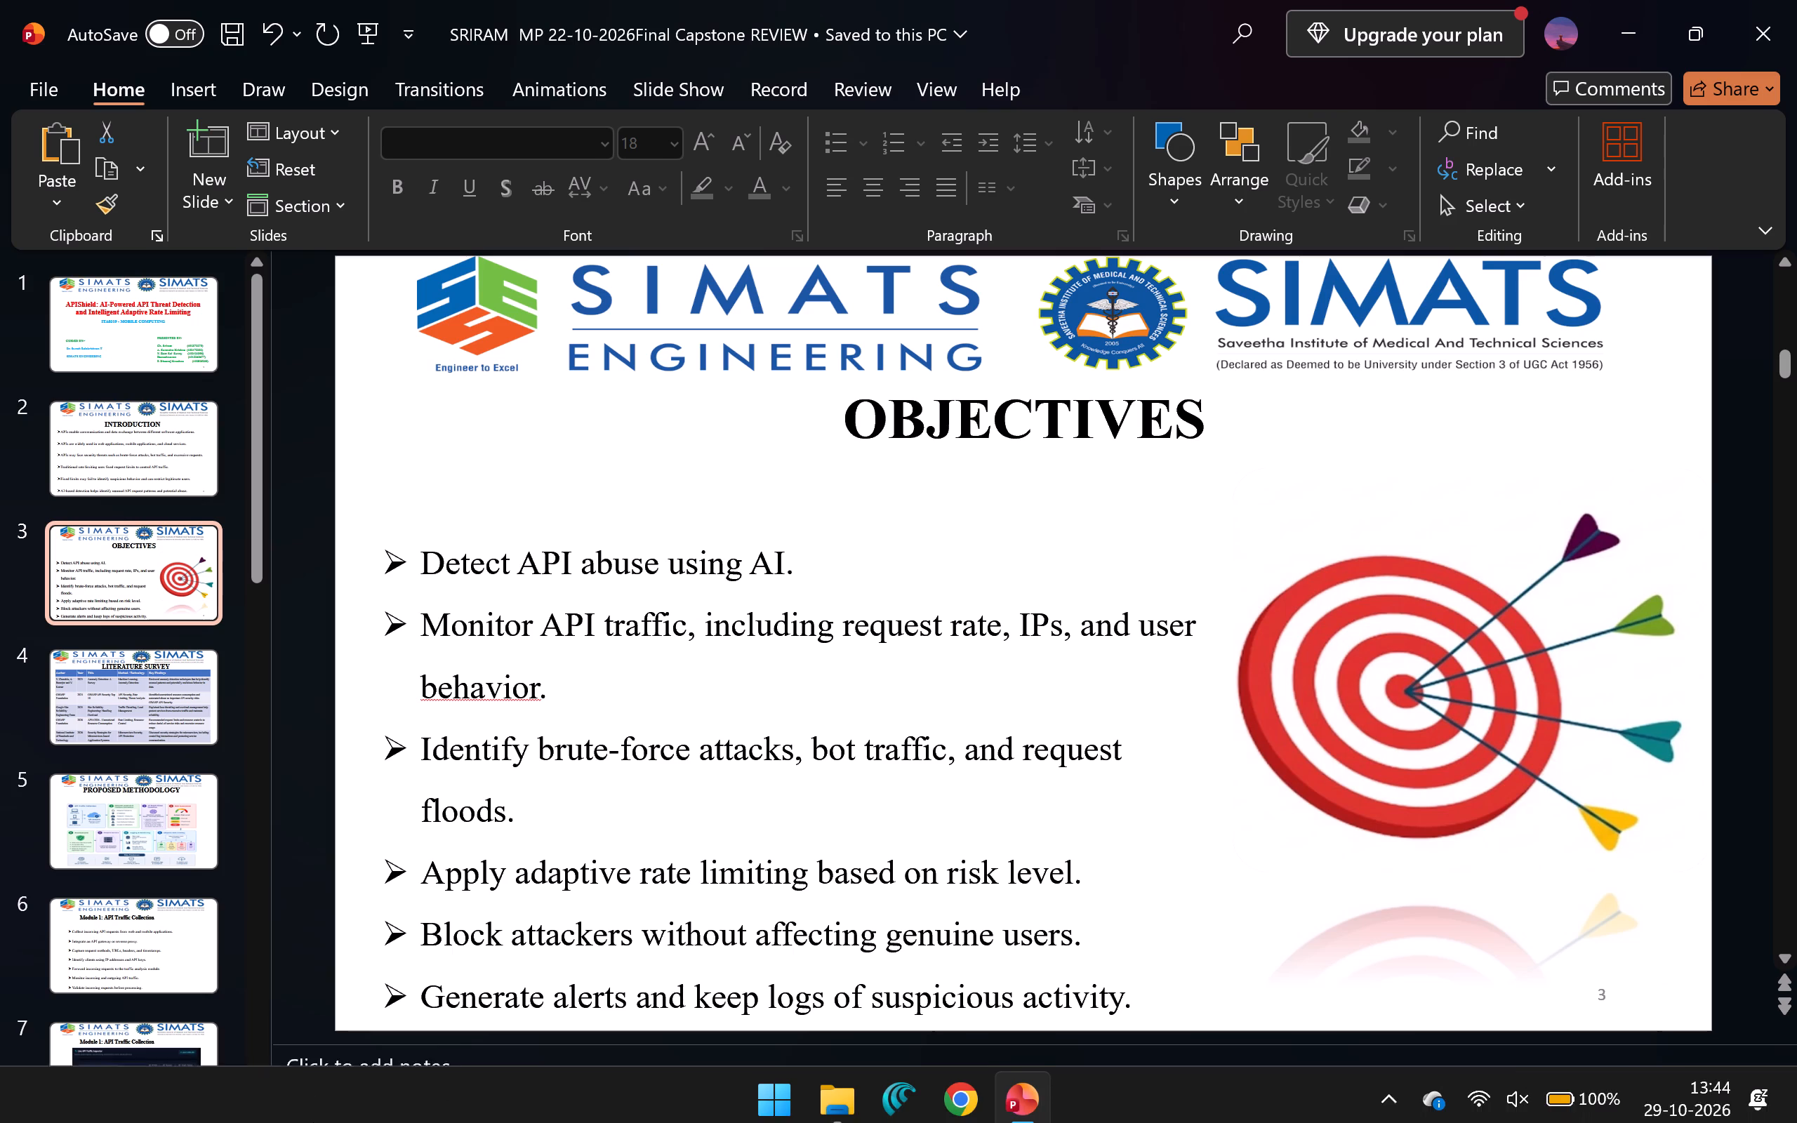
pyautogui.click(135, 659)
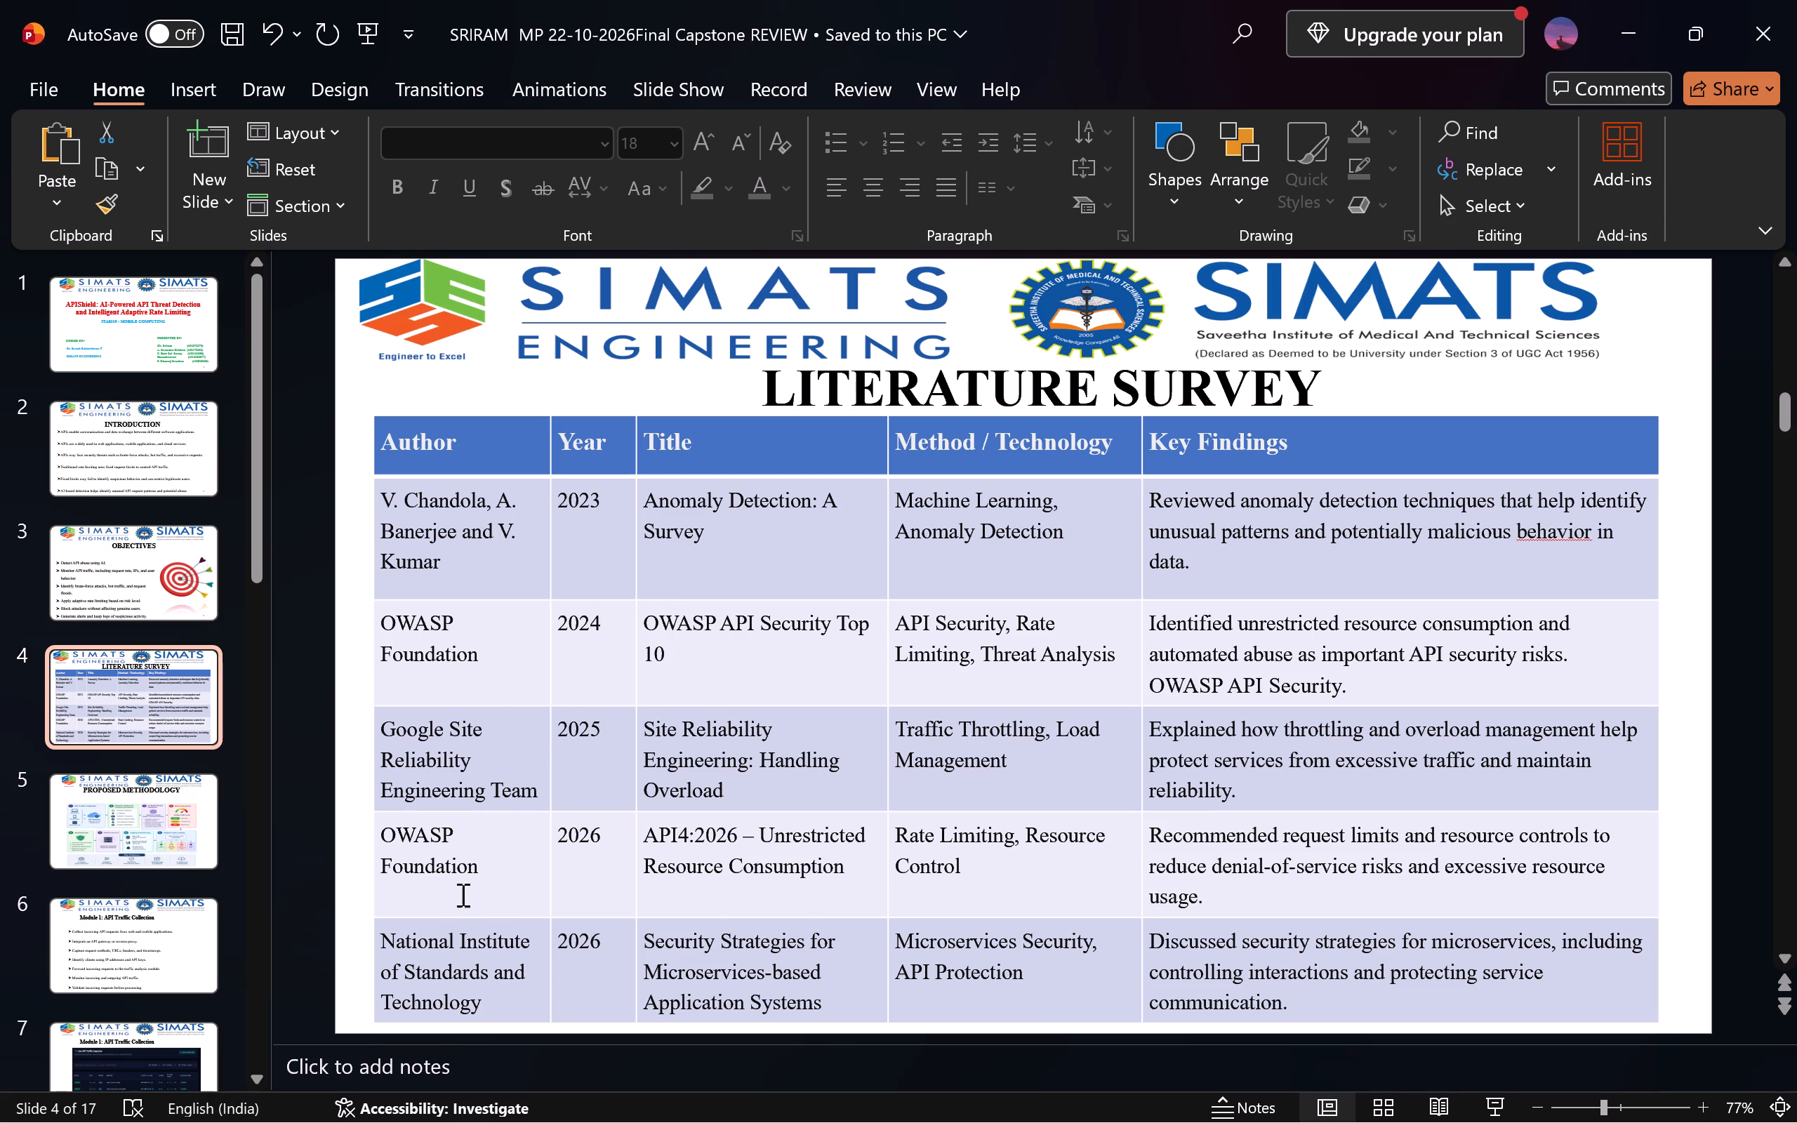
# On the Proposed Methodology slide, adjust the vertical position of the diagram and the blank strip covering its built-in heading.
pyautogui.click(128, 825)
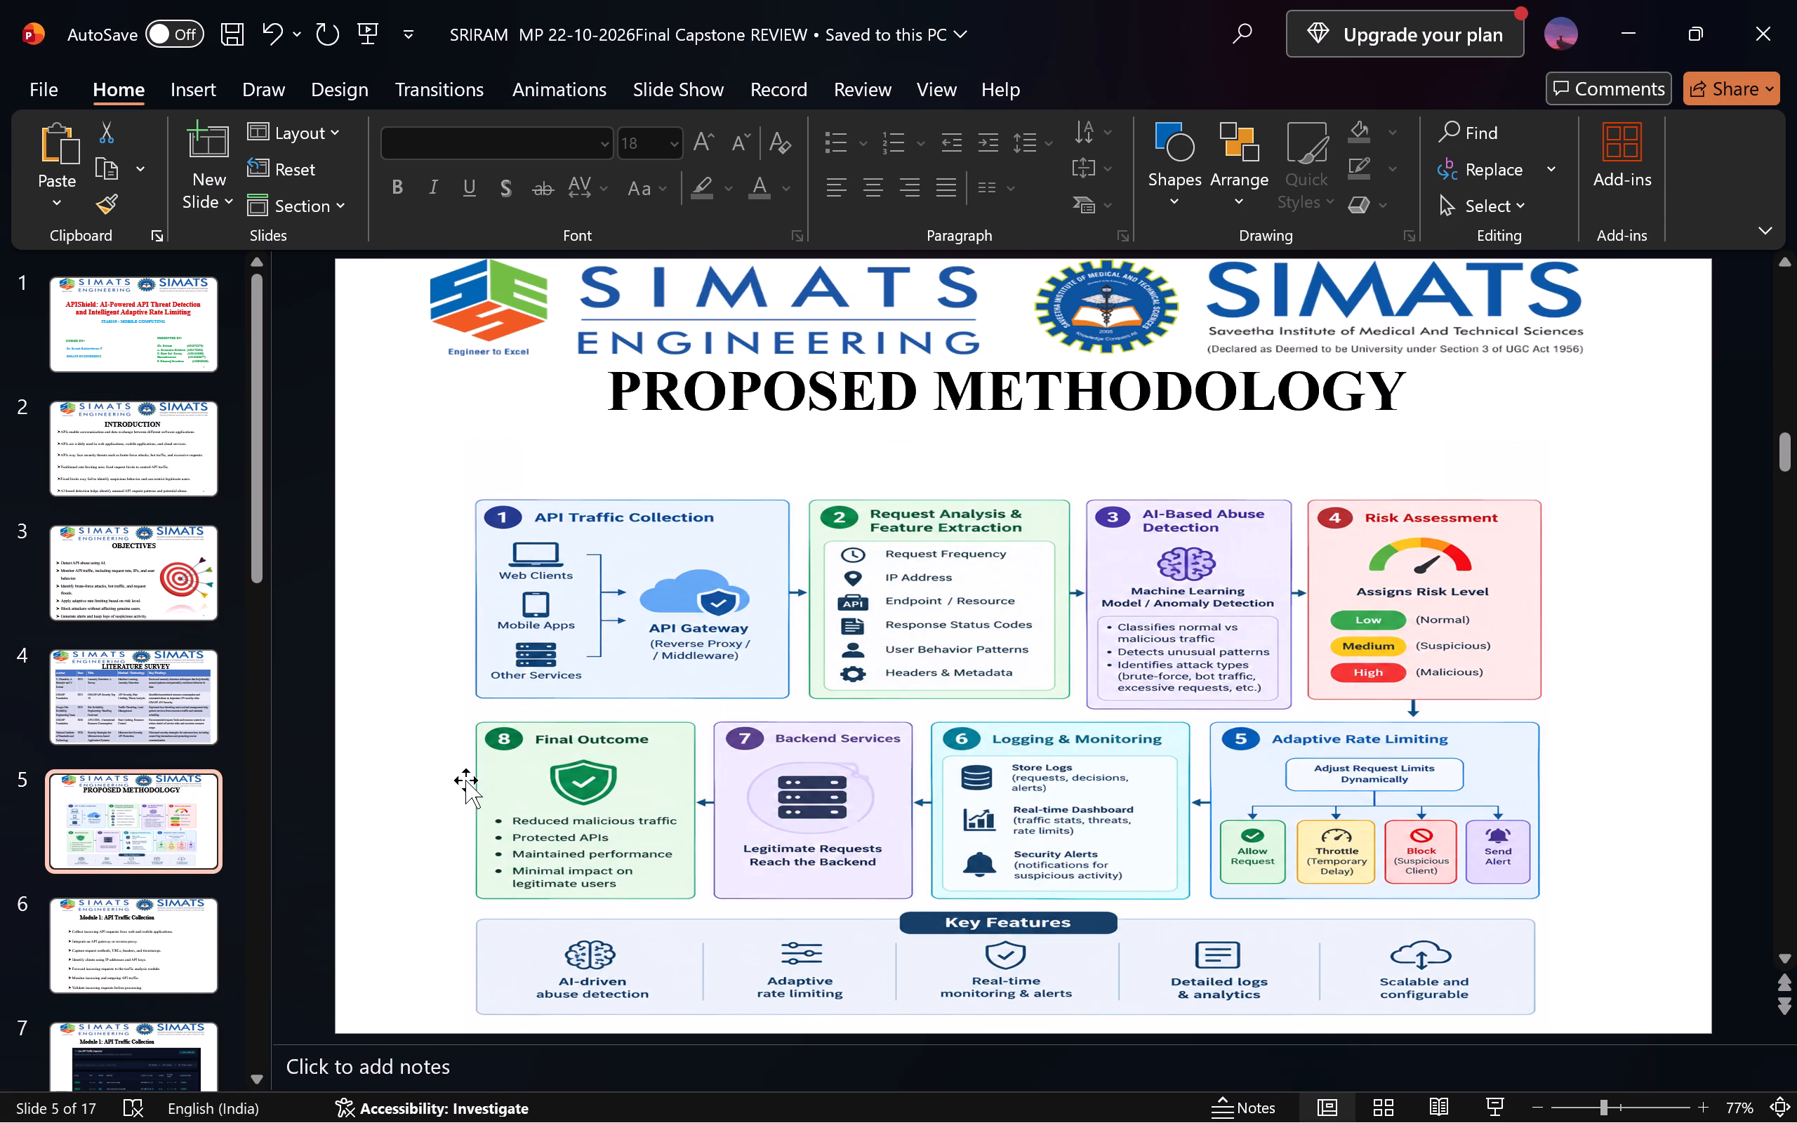
pyautogui.moveTo(768, 694); pyautogui.dragTo(768, 682)
pyautogui.click(395, 717)
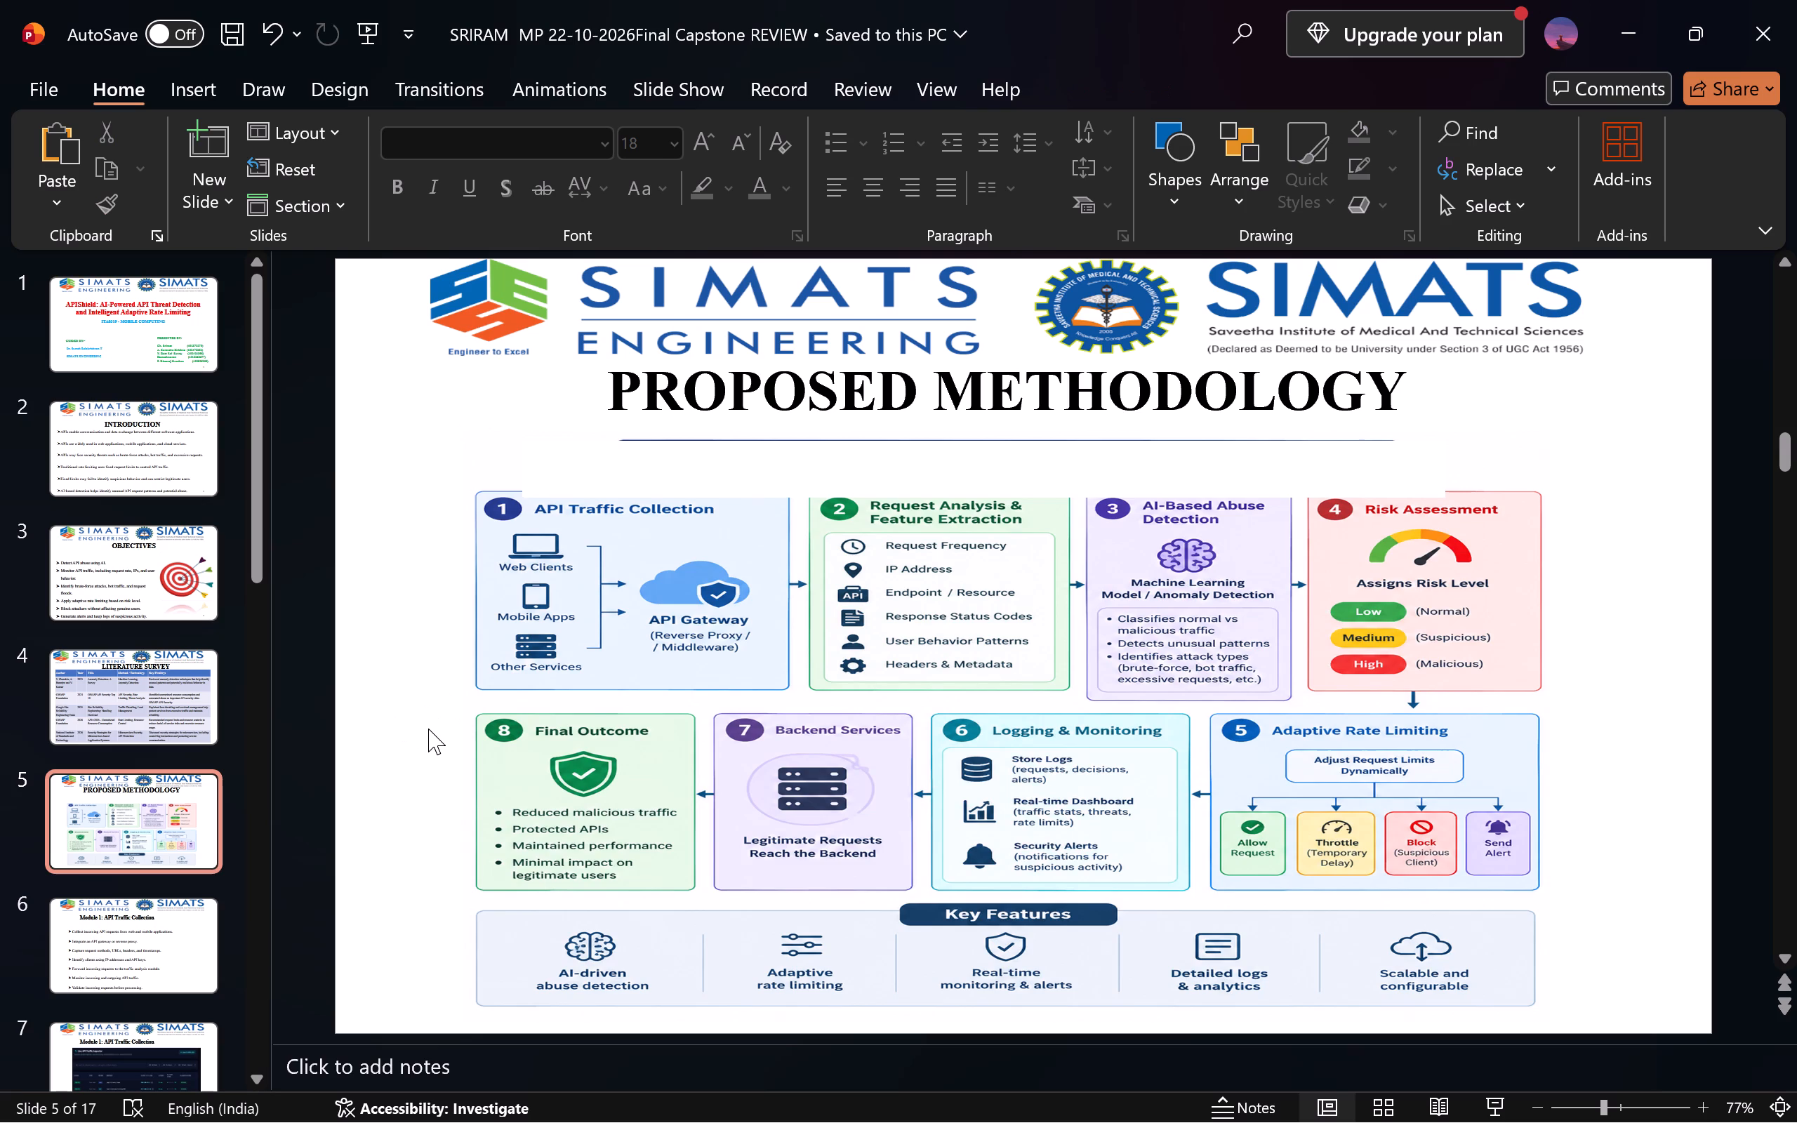
pyautogui.click(651, 683)
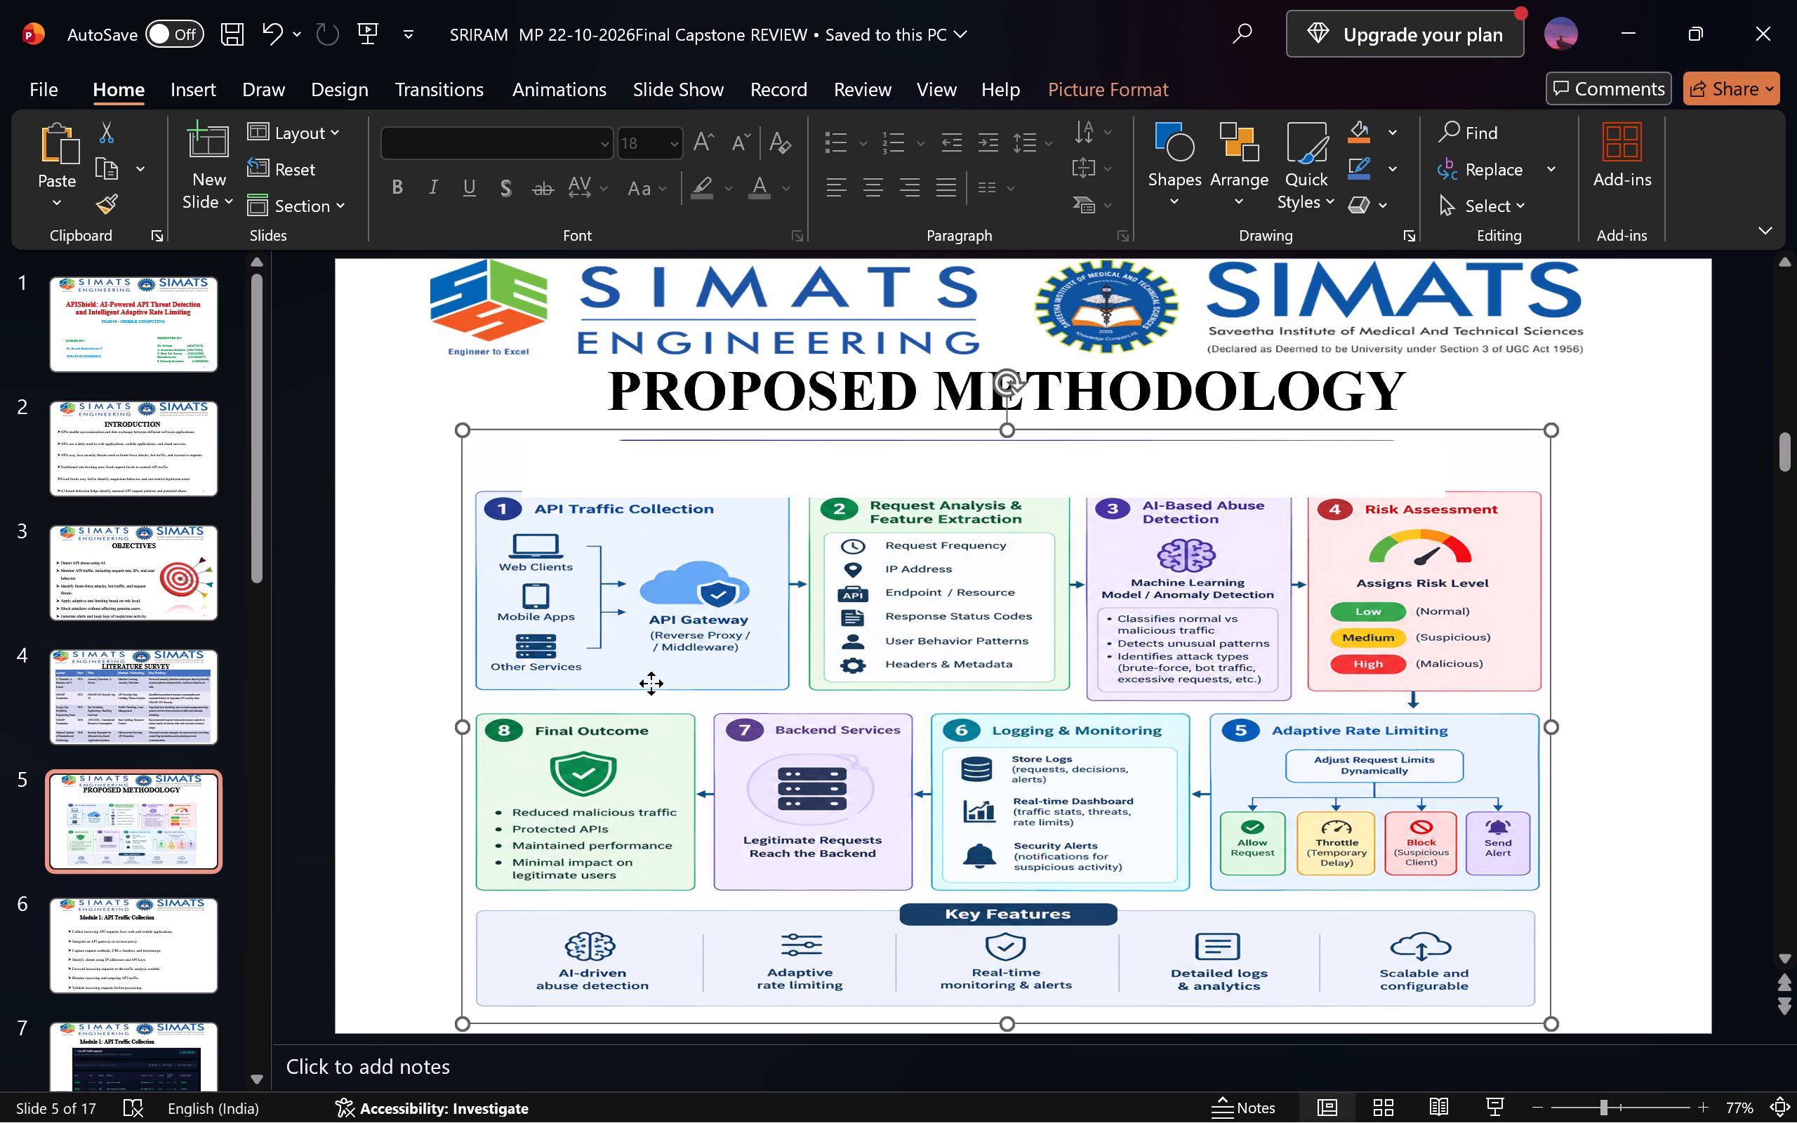
pyautogui.click(708, 368)
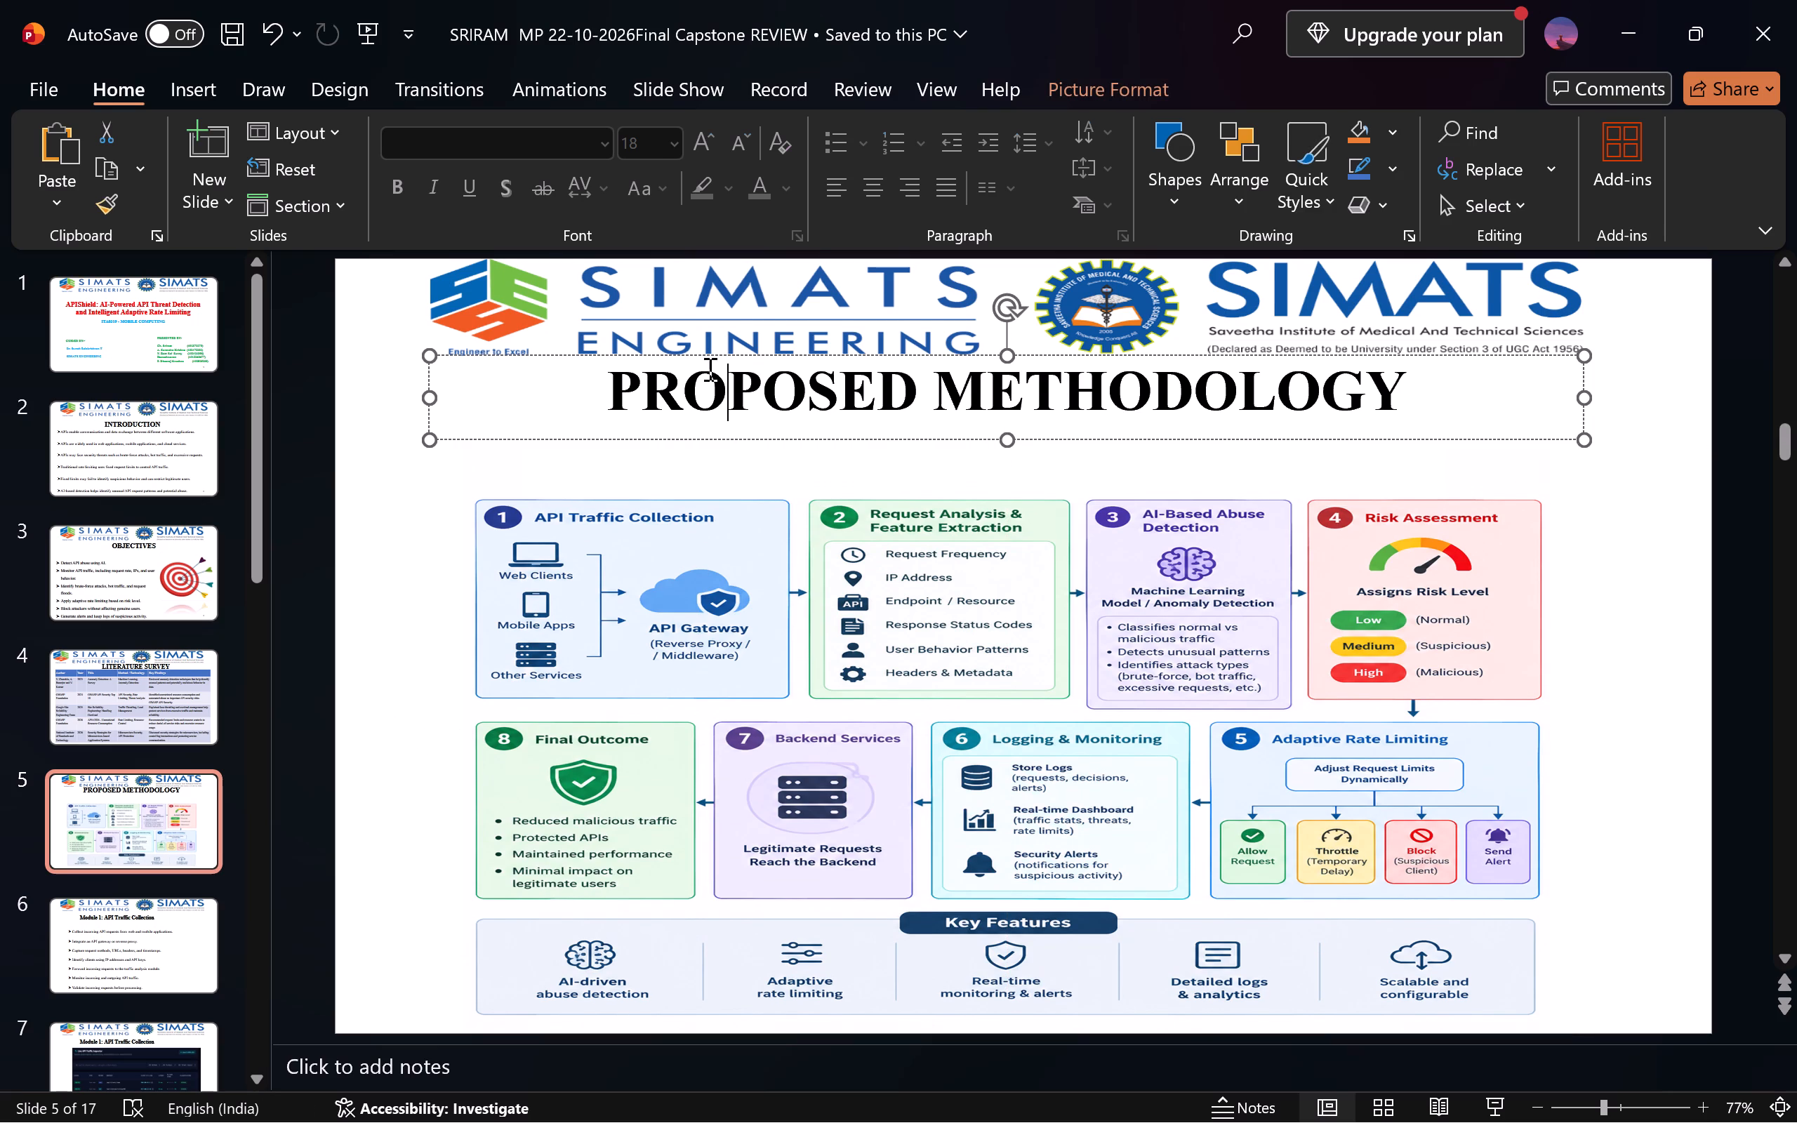
pyautogui.click(572, 460)
pyautogui.moveTo(572, 460); pyautogui.dragTo(574, 447)
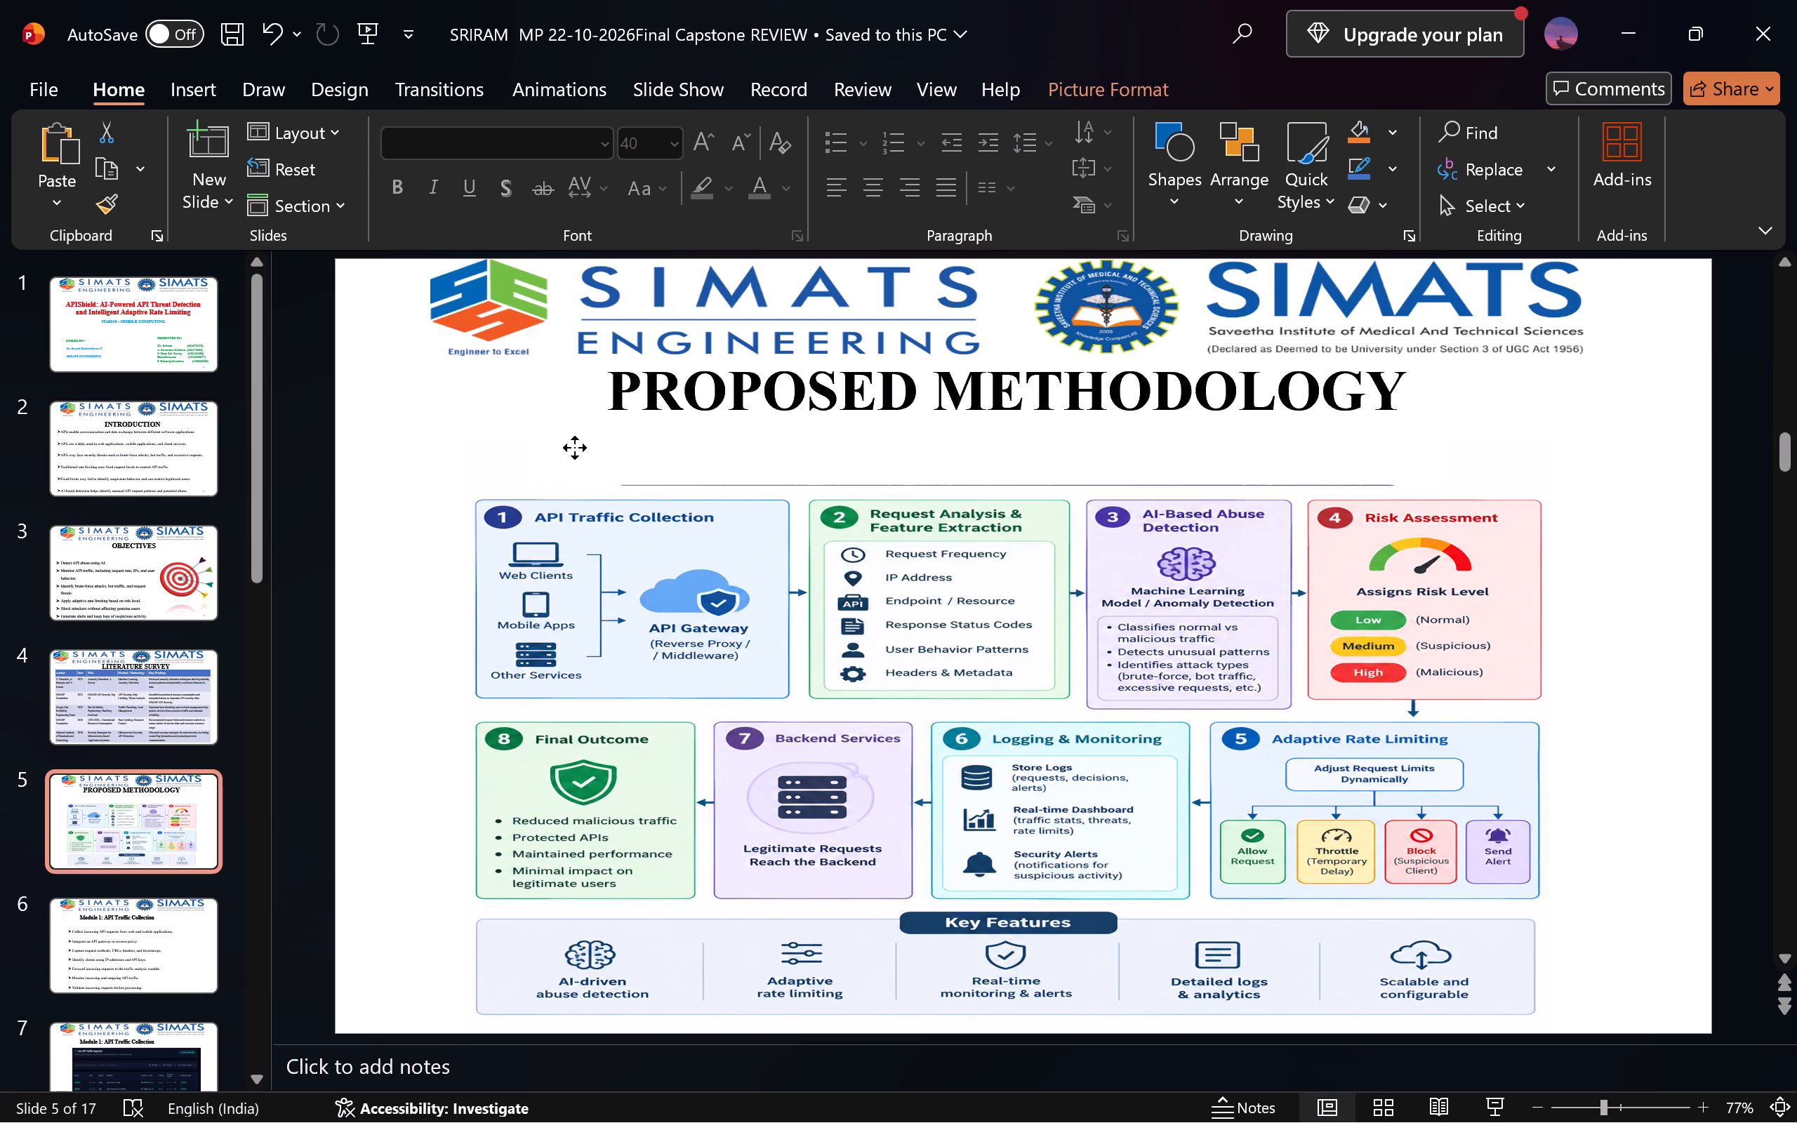
pyautogui.moveTo(574, 447); pyautogui.dragTo(575, 451)
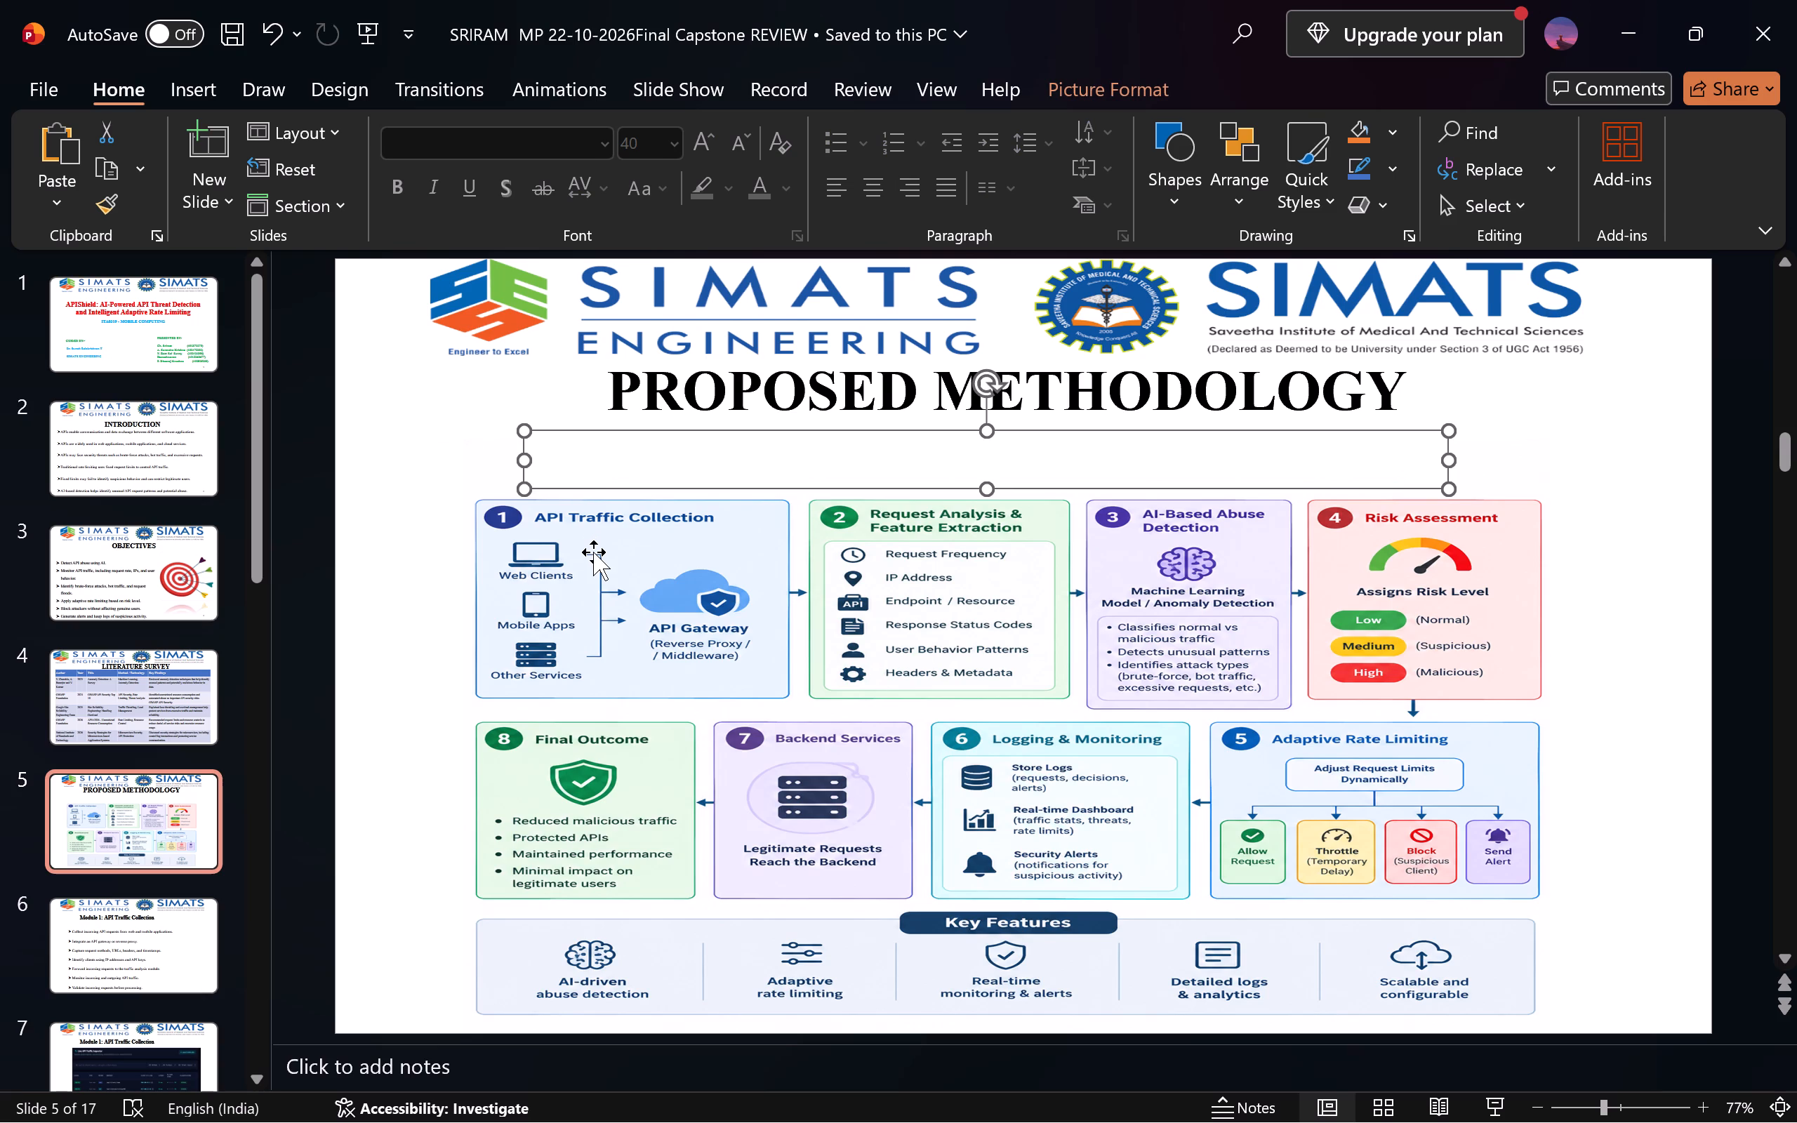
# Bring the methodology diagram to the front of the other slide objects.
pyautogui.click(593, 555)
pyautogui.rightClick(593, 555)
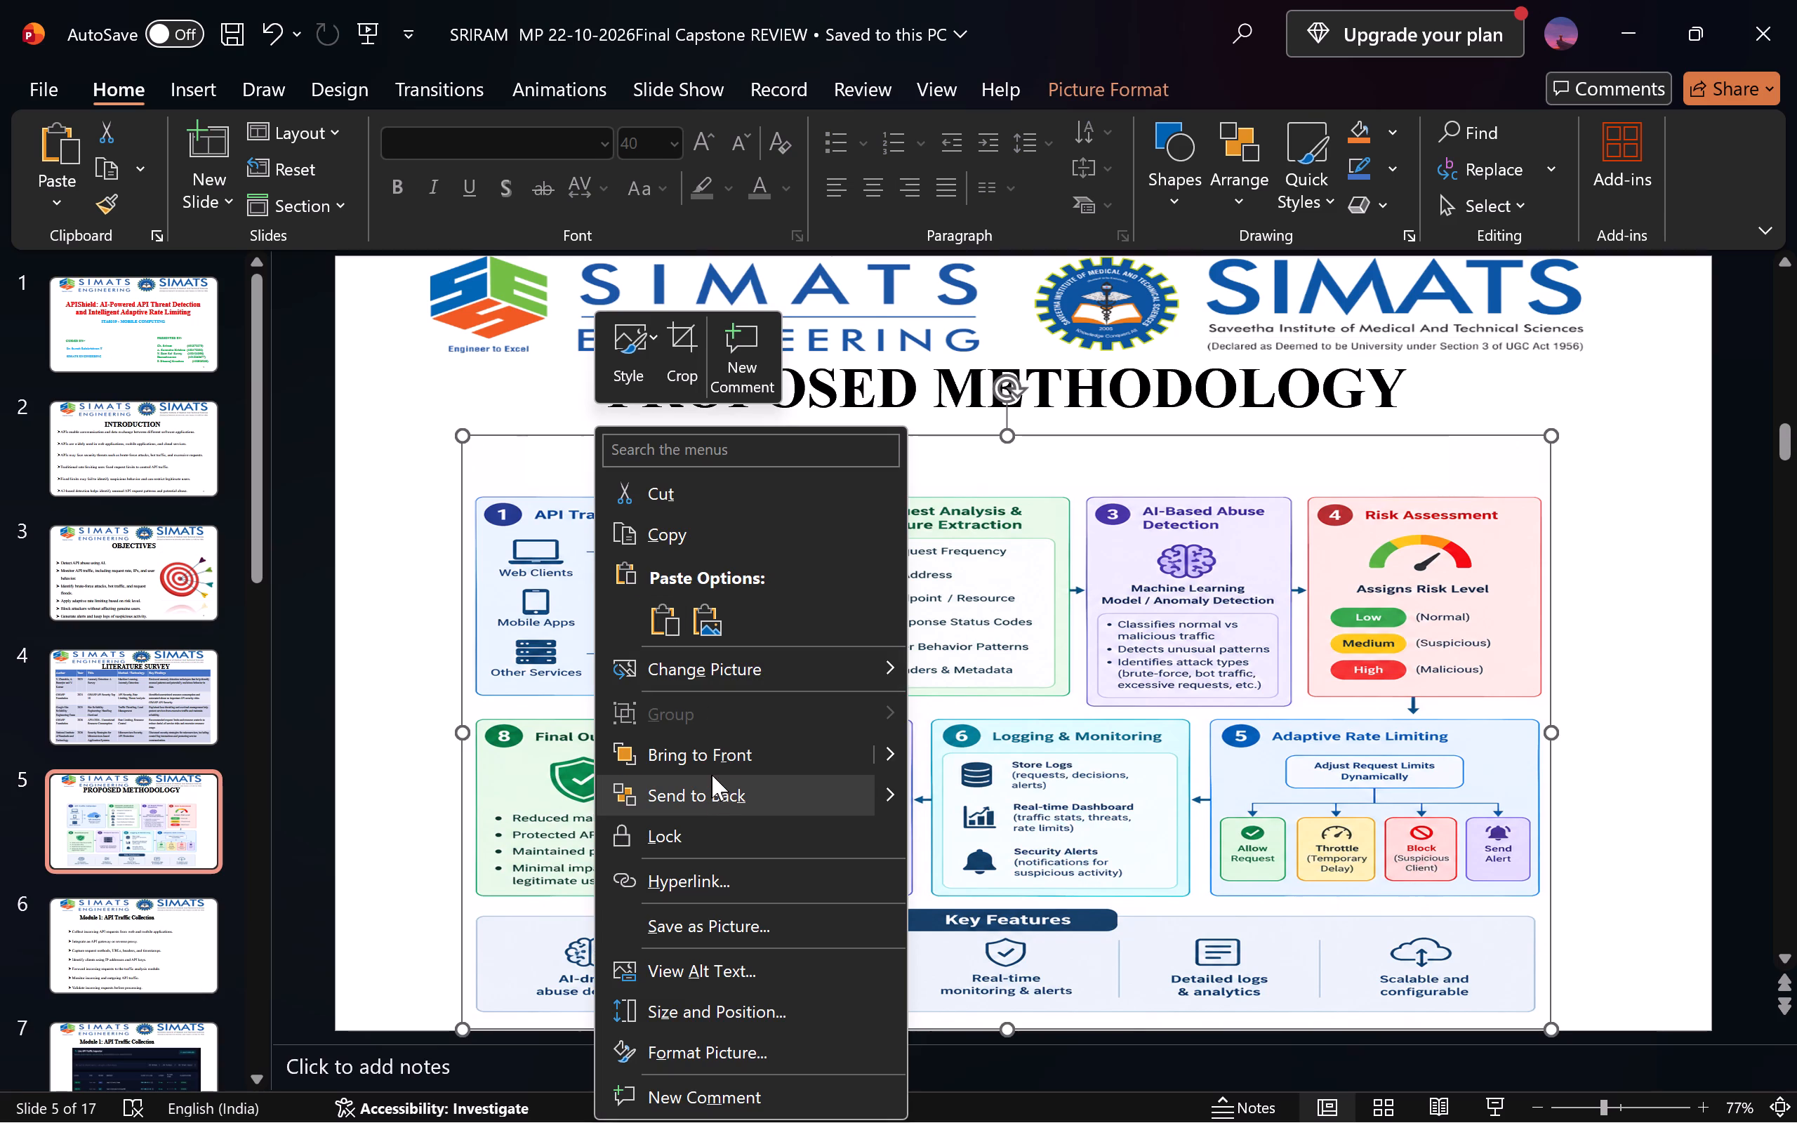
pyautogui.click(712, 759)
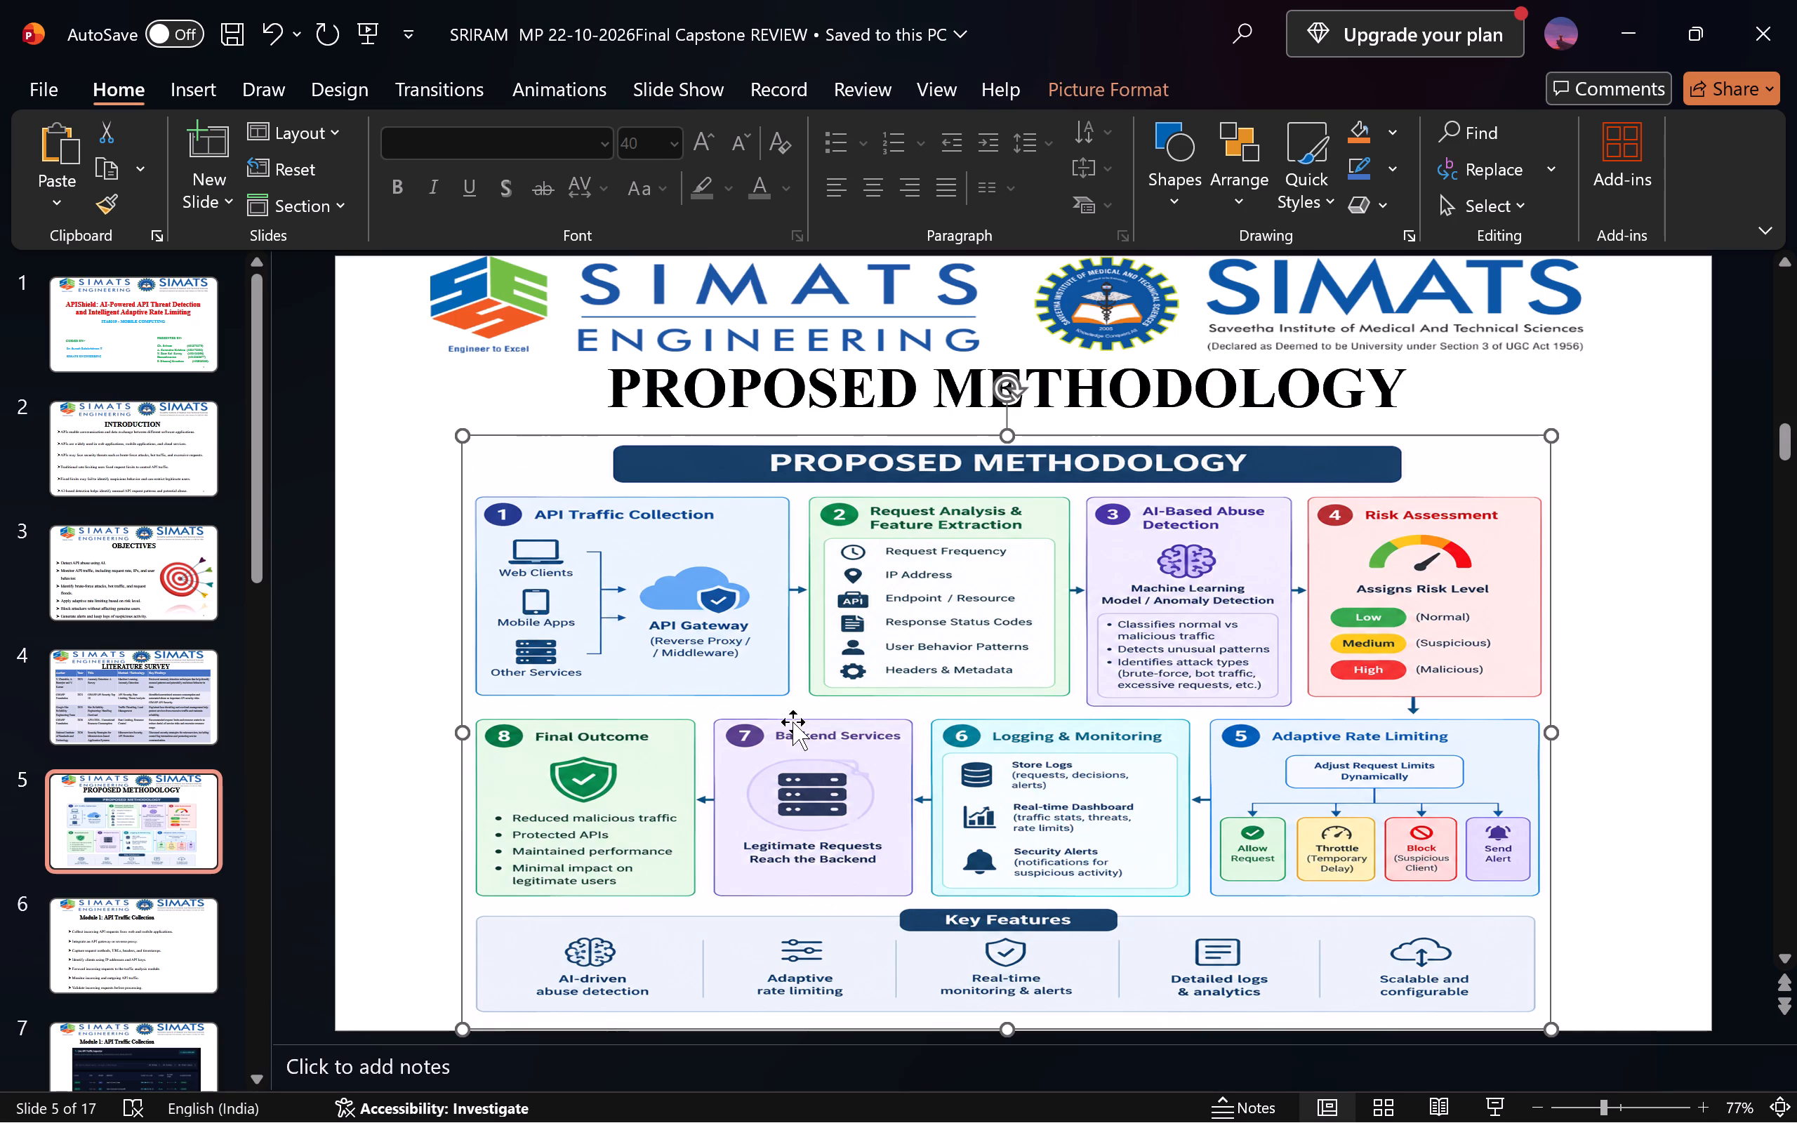
# Nudge the methodology diagram slightly and send it to the back, behind the blank strip.
pyautogui.moveTo(751, 669); pyautogui.dragTo(750, 672)
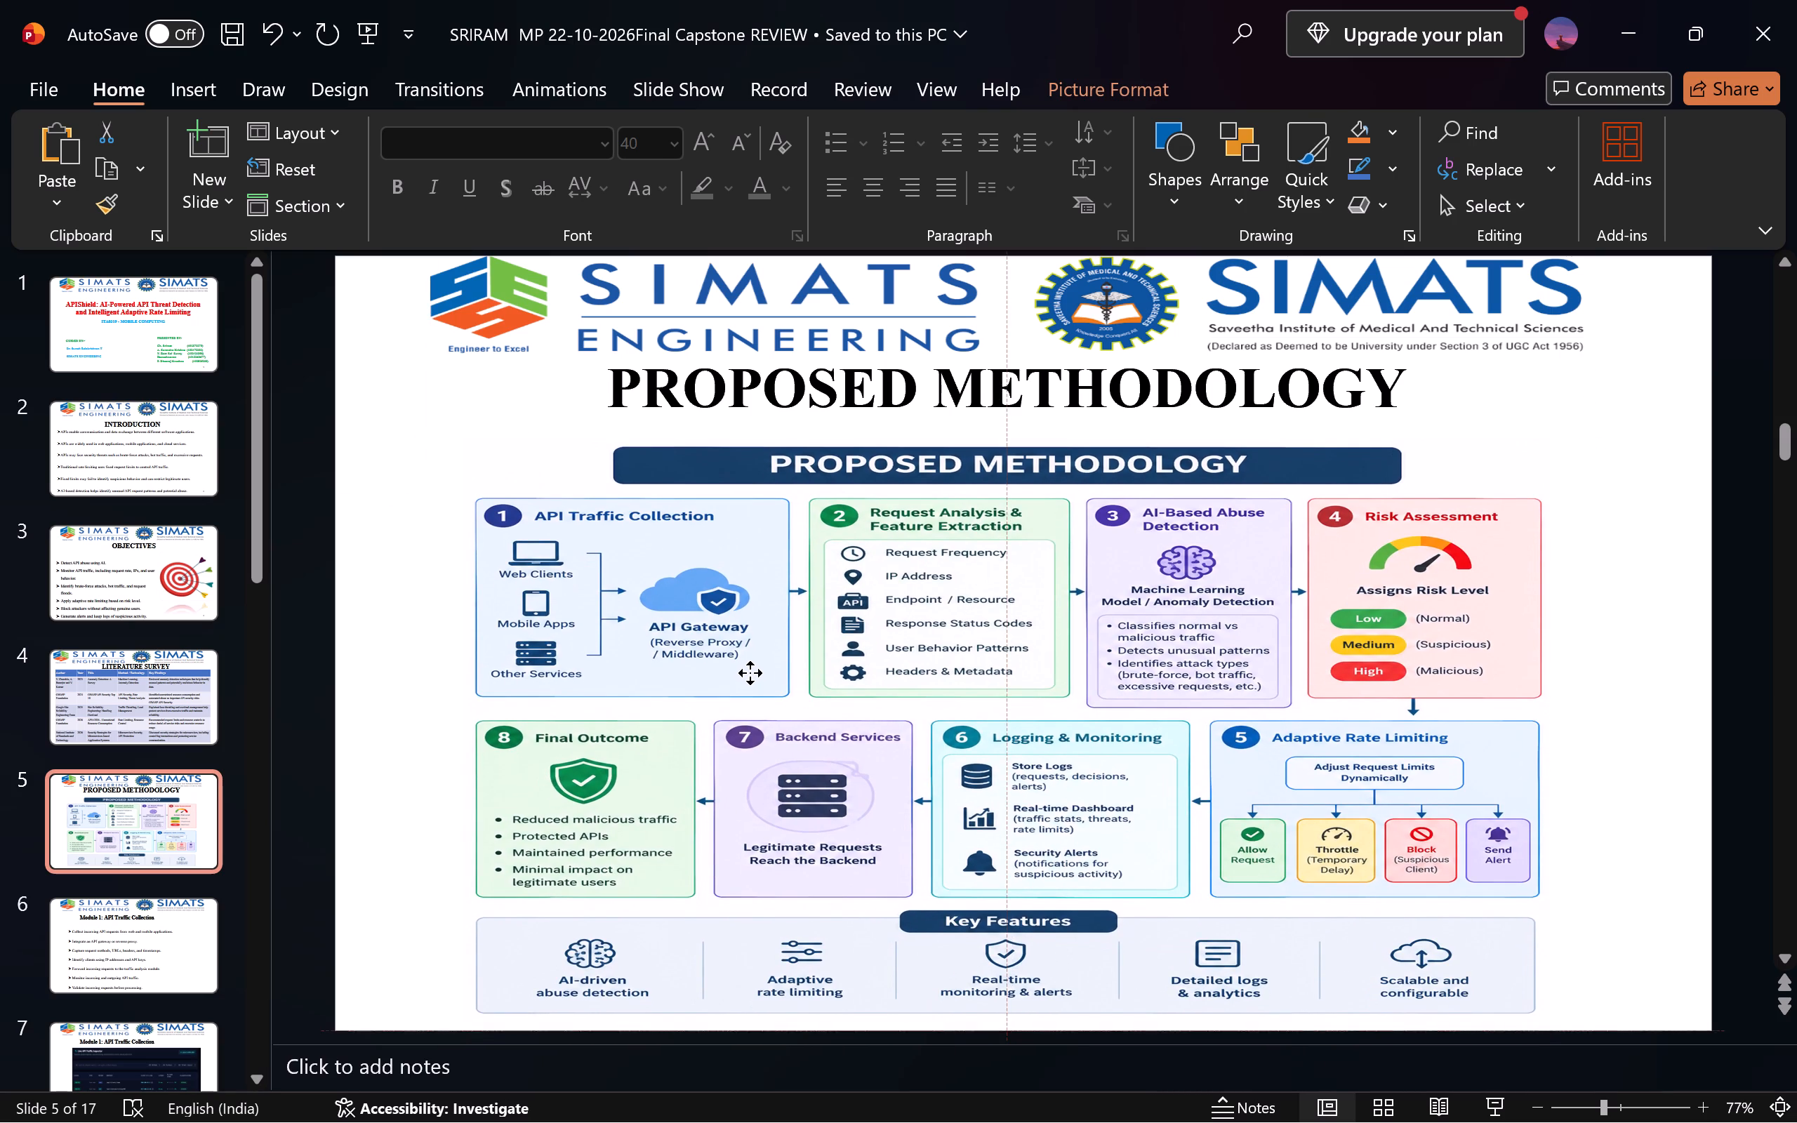
pyautogui.moveTo(750, 672); pyautogui.dragTo(745, 672)
pyautogui.rightClick(745, 672)
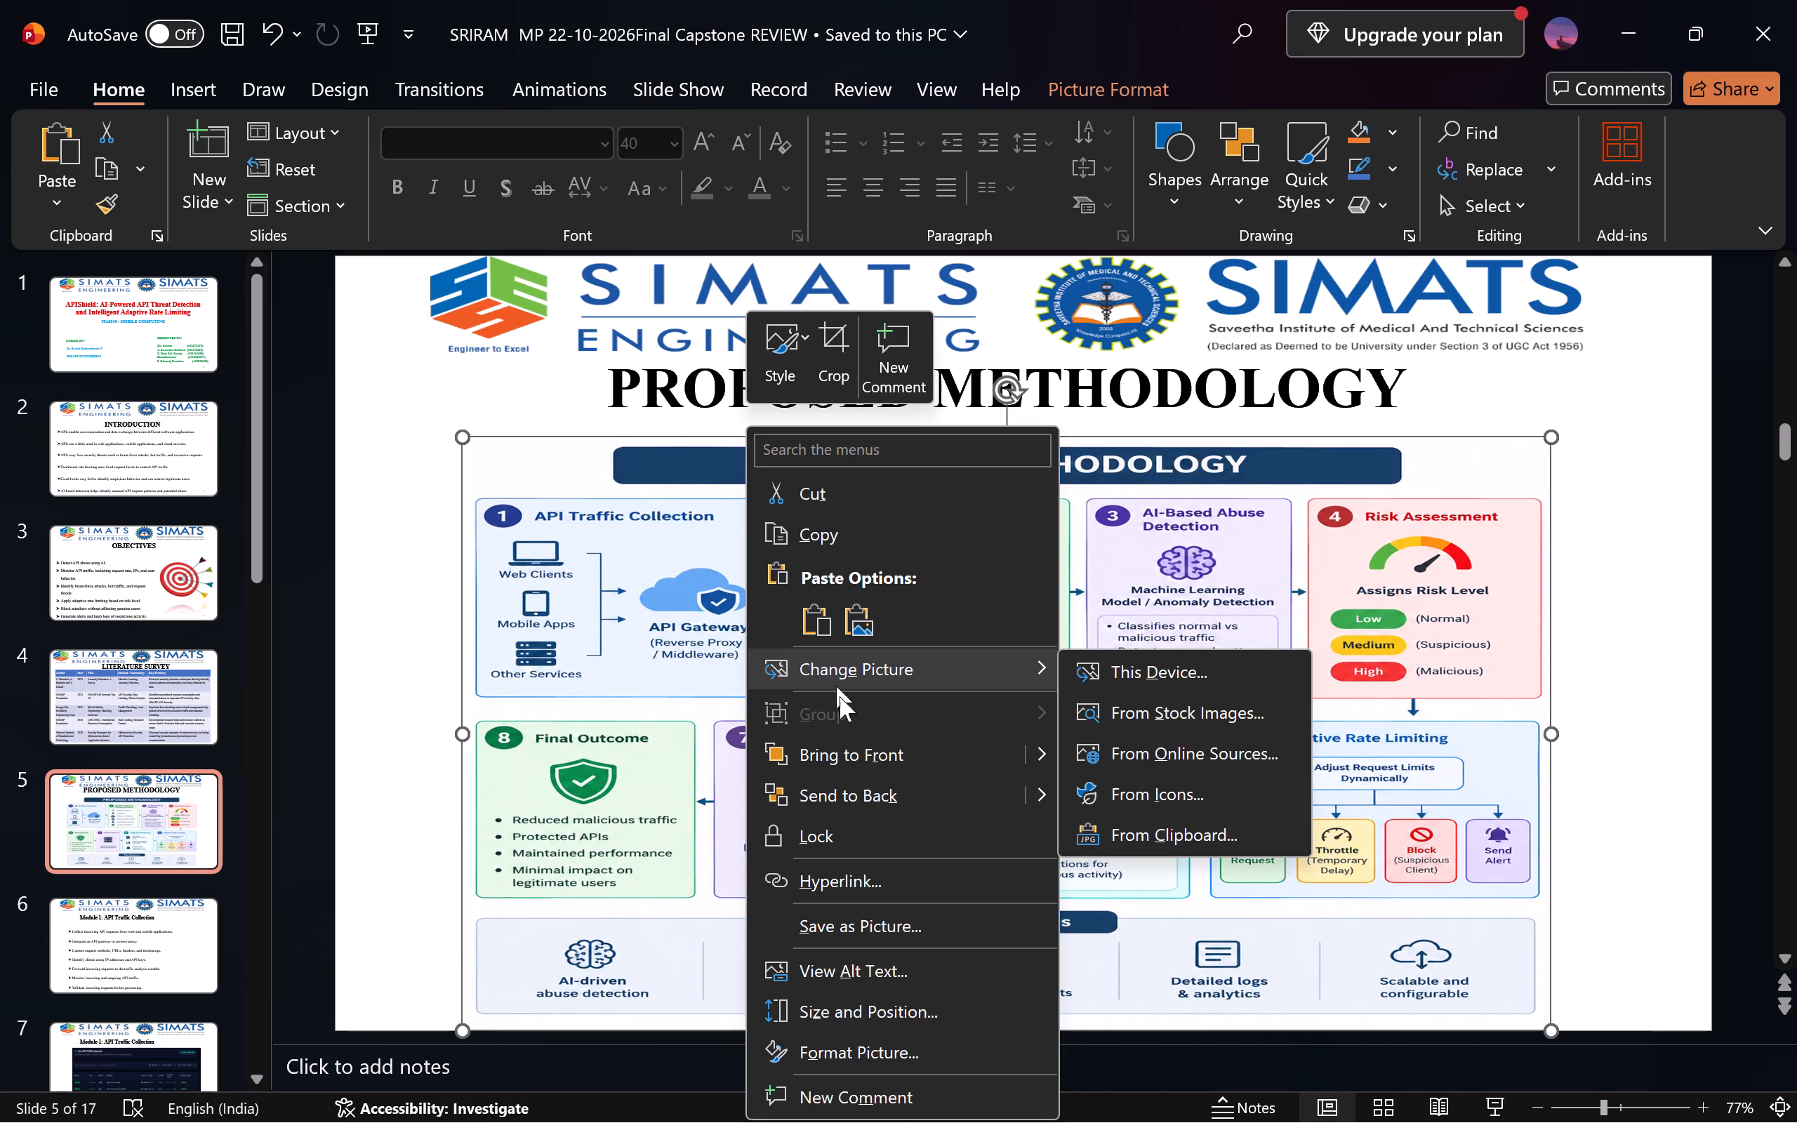
pyautogui.click(849, 787)
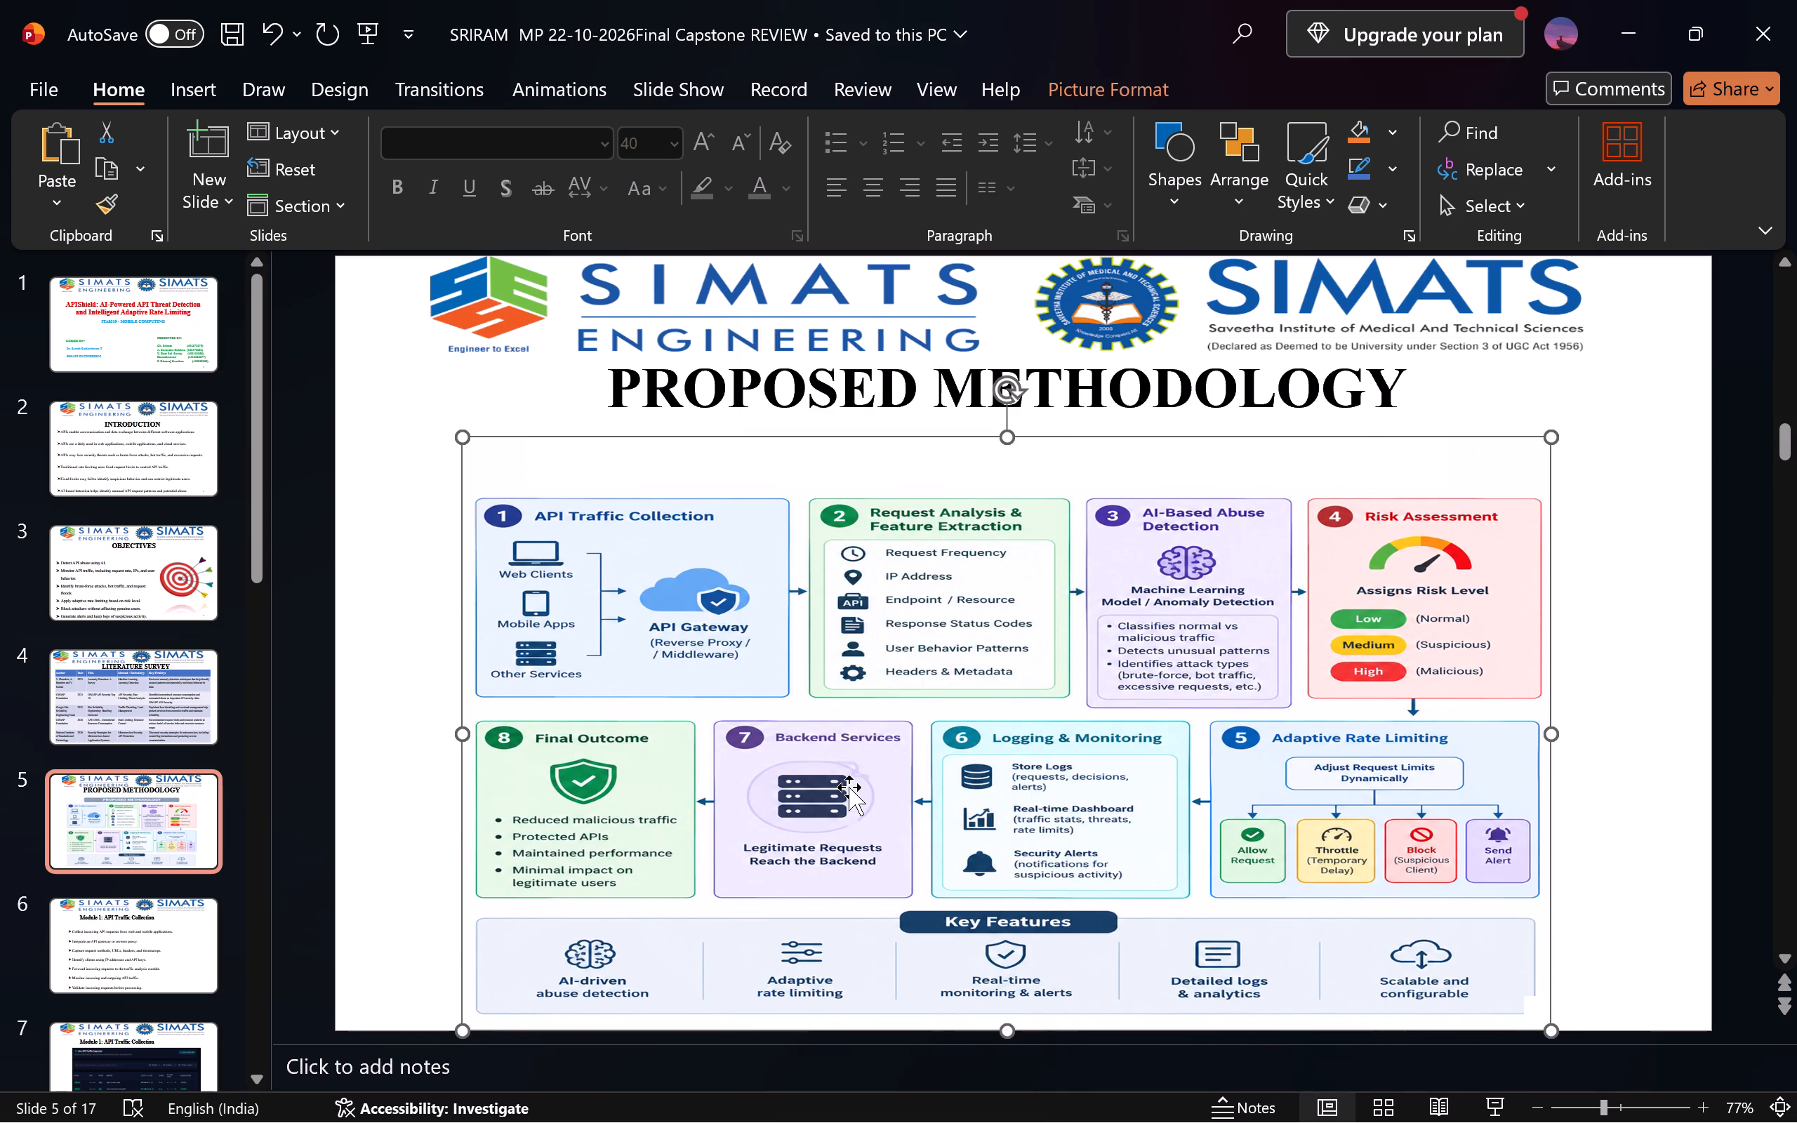
pyautogui.click(388, 841)
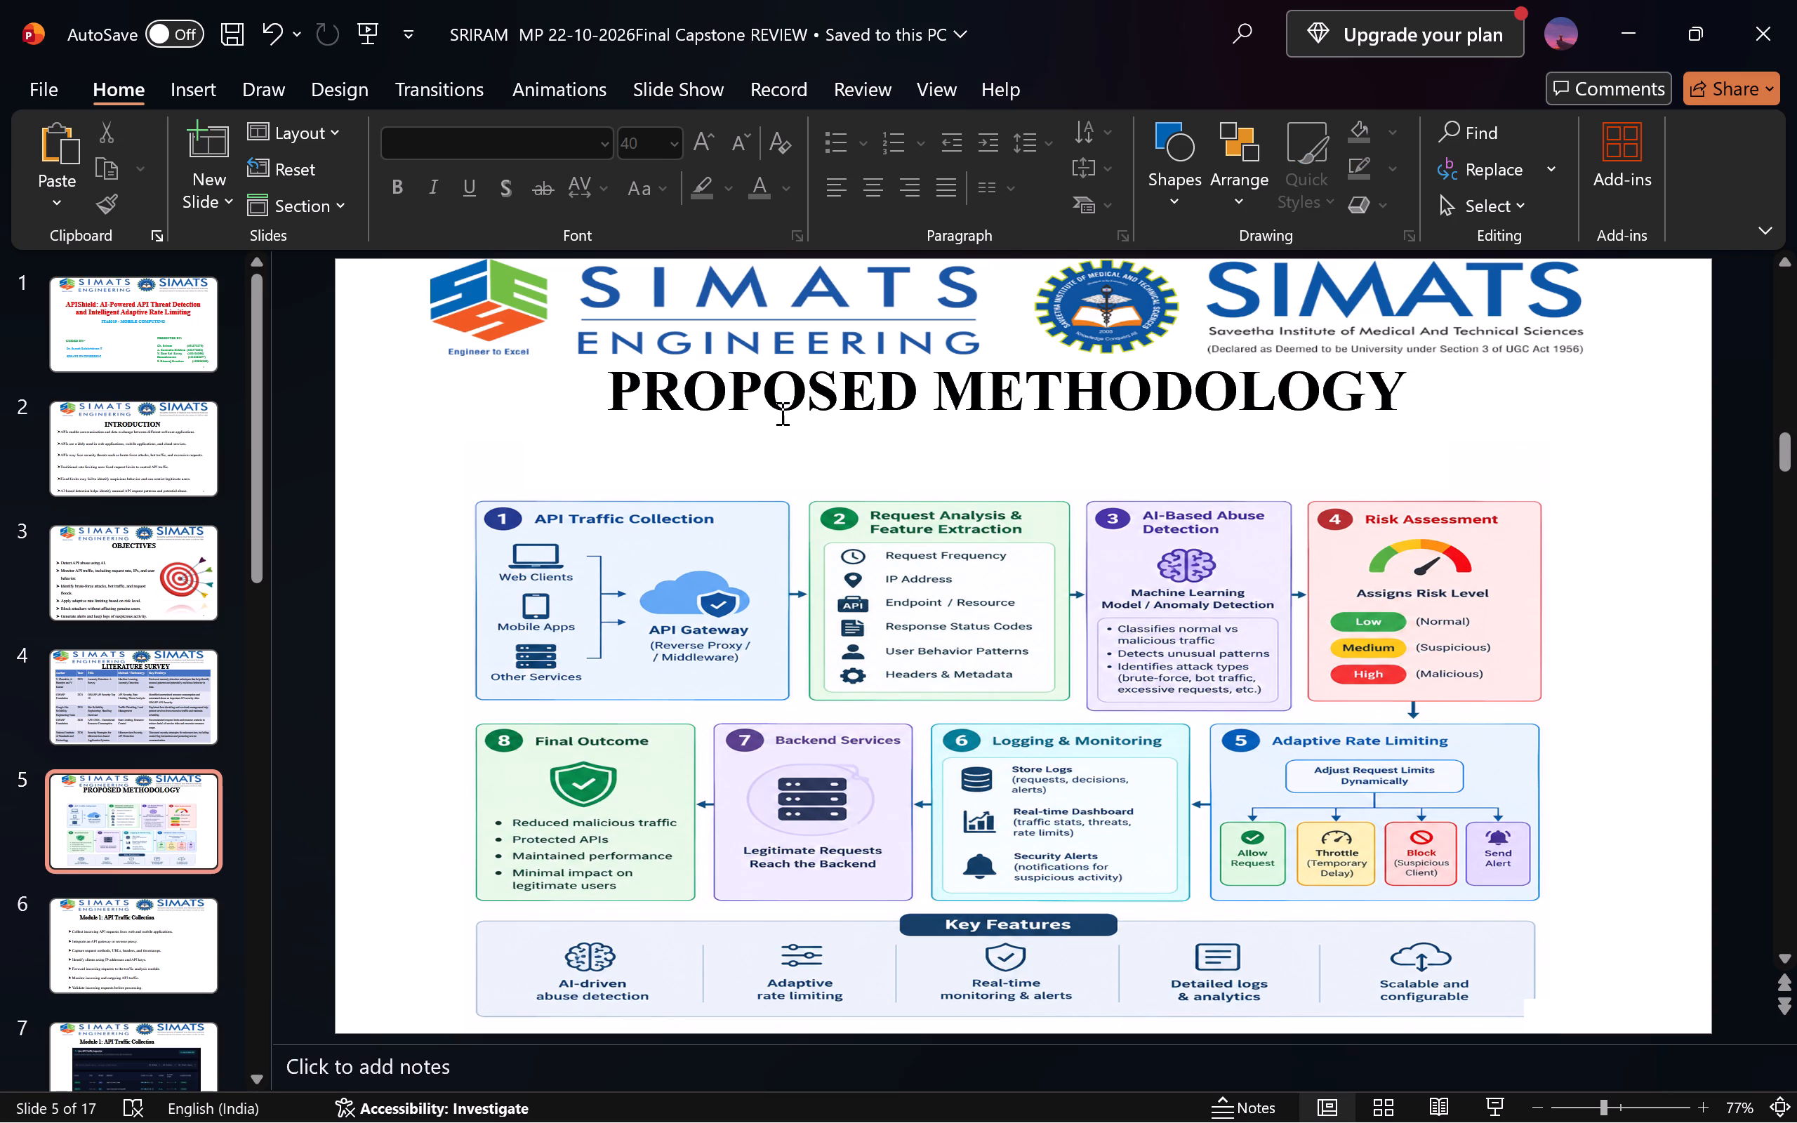
# Move the PROPOSED METHODOLOGY title slightly down toward the diagram and save the presentation.
pyautogui.click(771, 401)
pyautogui.moveTo(694, 439); pyautogui.dragTo(688, 463)
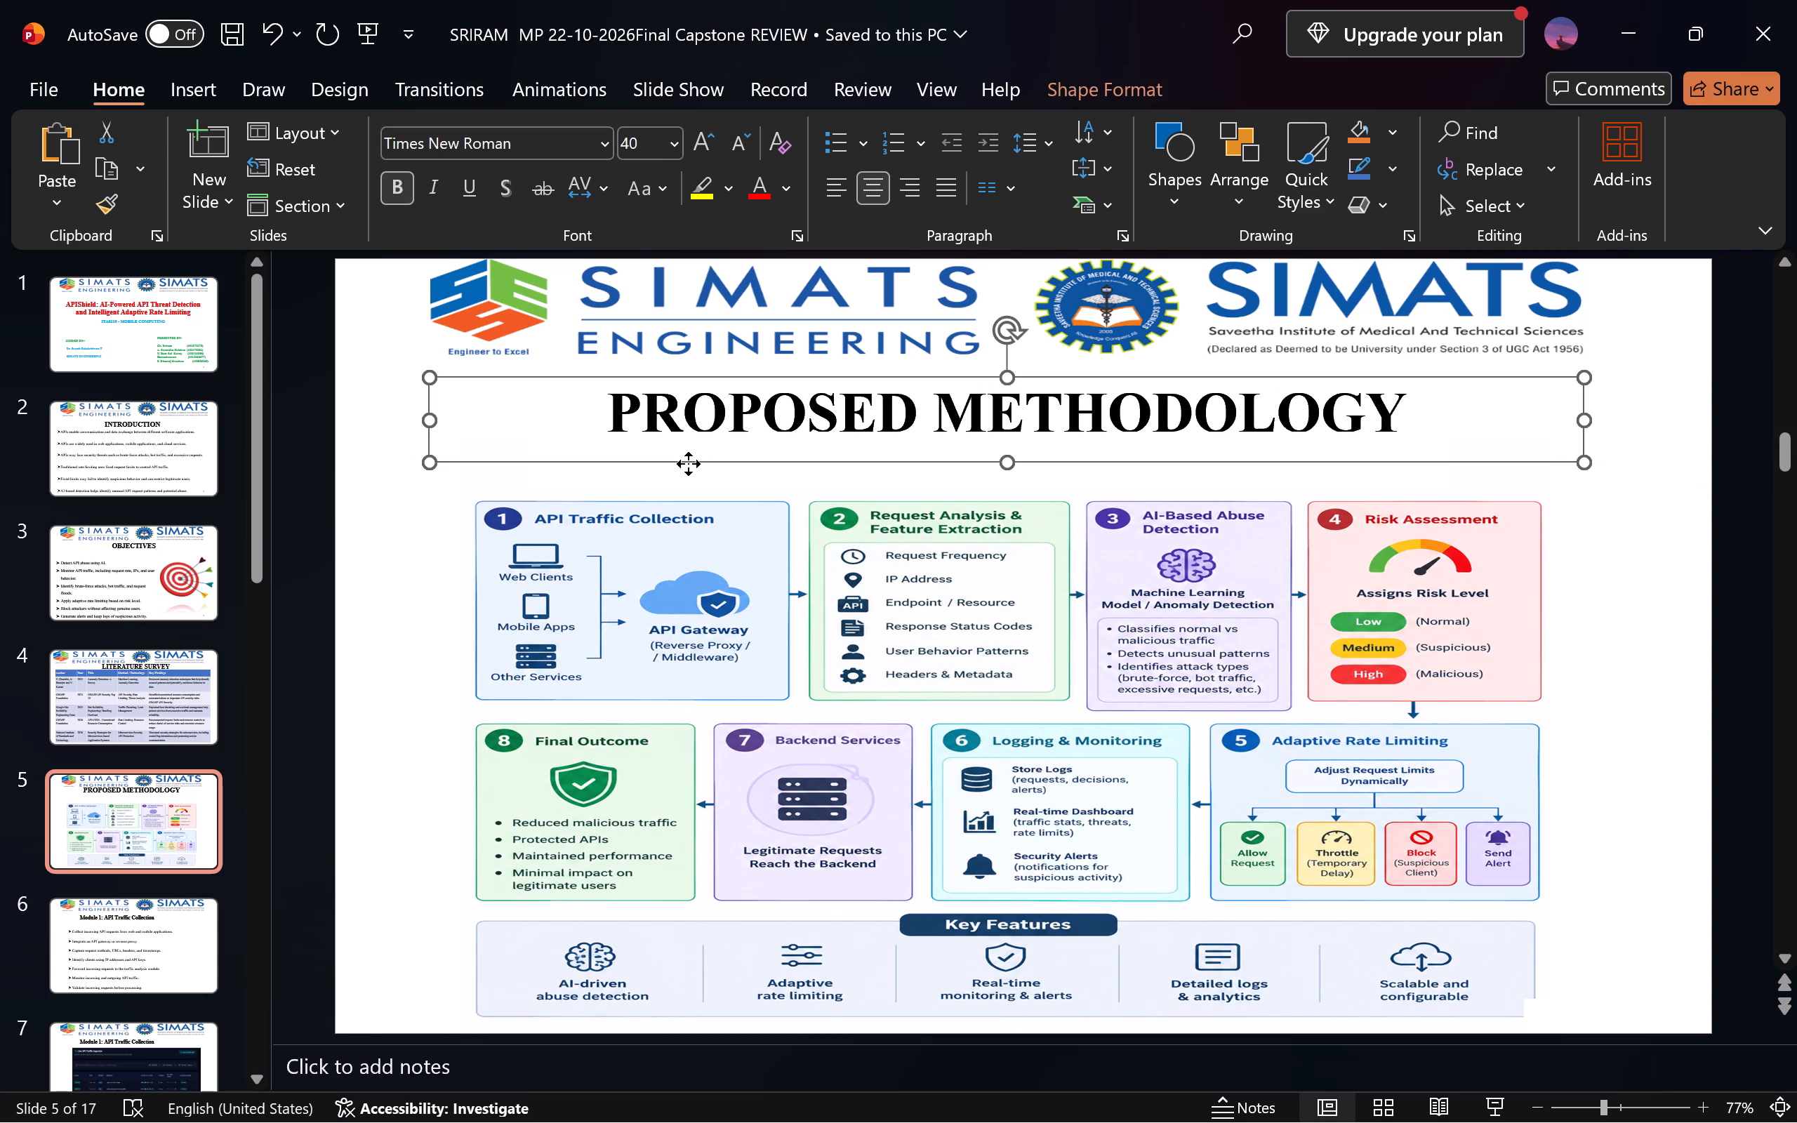
pyautogui.hotkey('ctrl', 's')
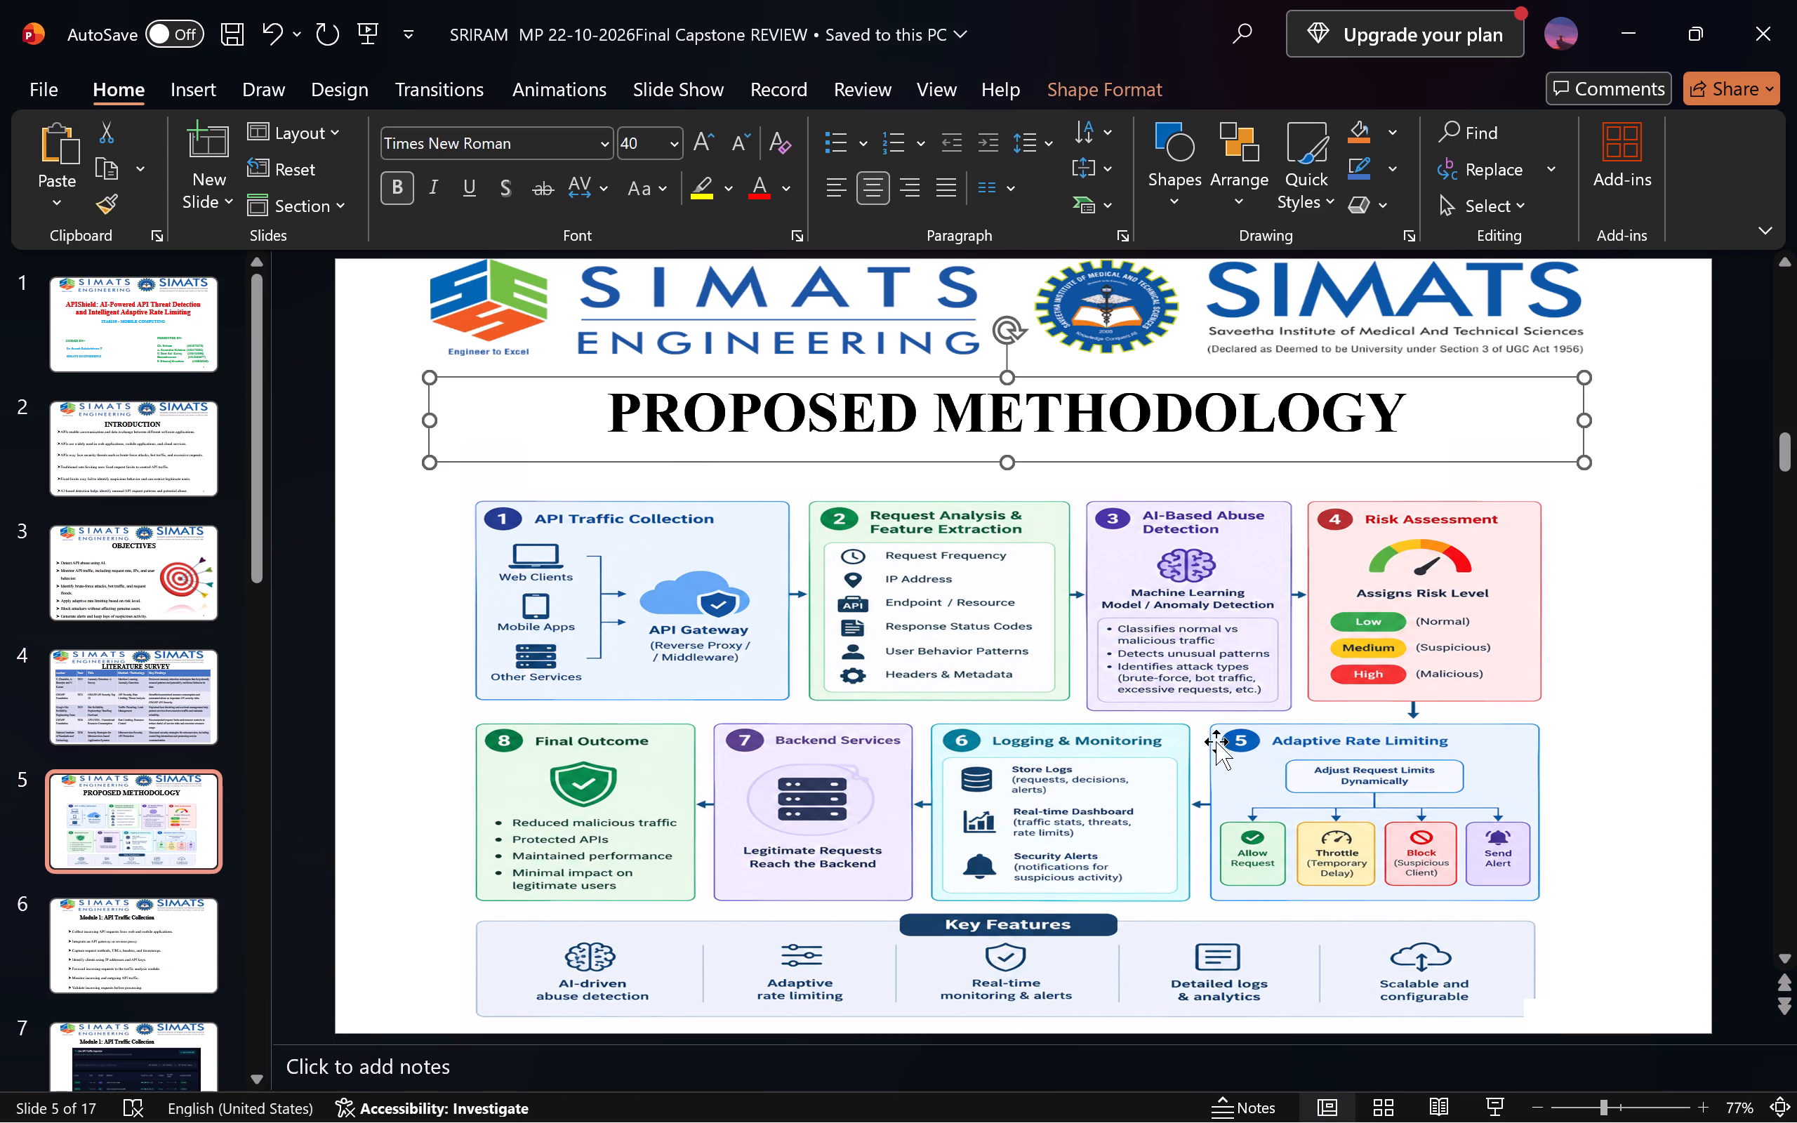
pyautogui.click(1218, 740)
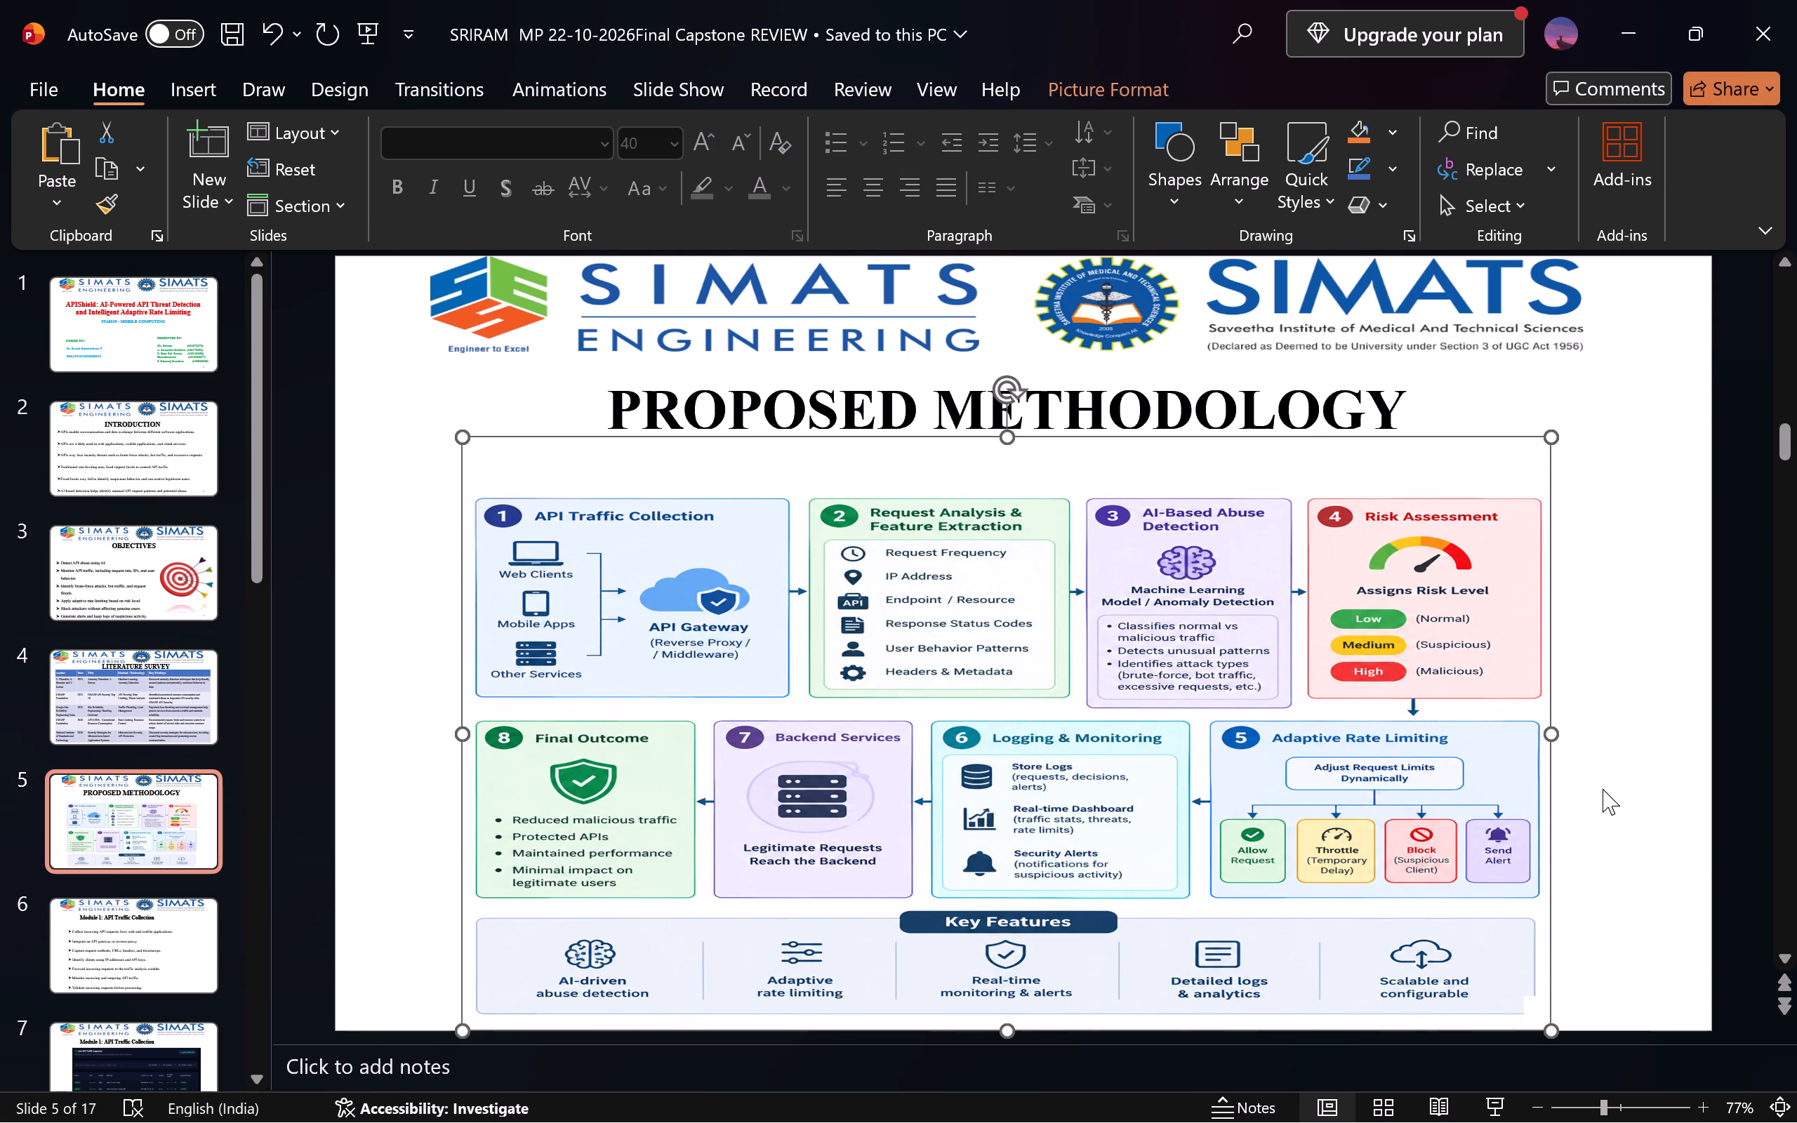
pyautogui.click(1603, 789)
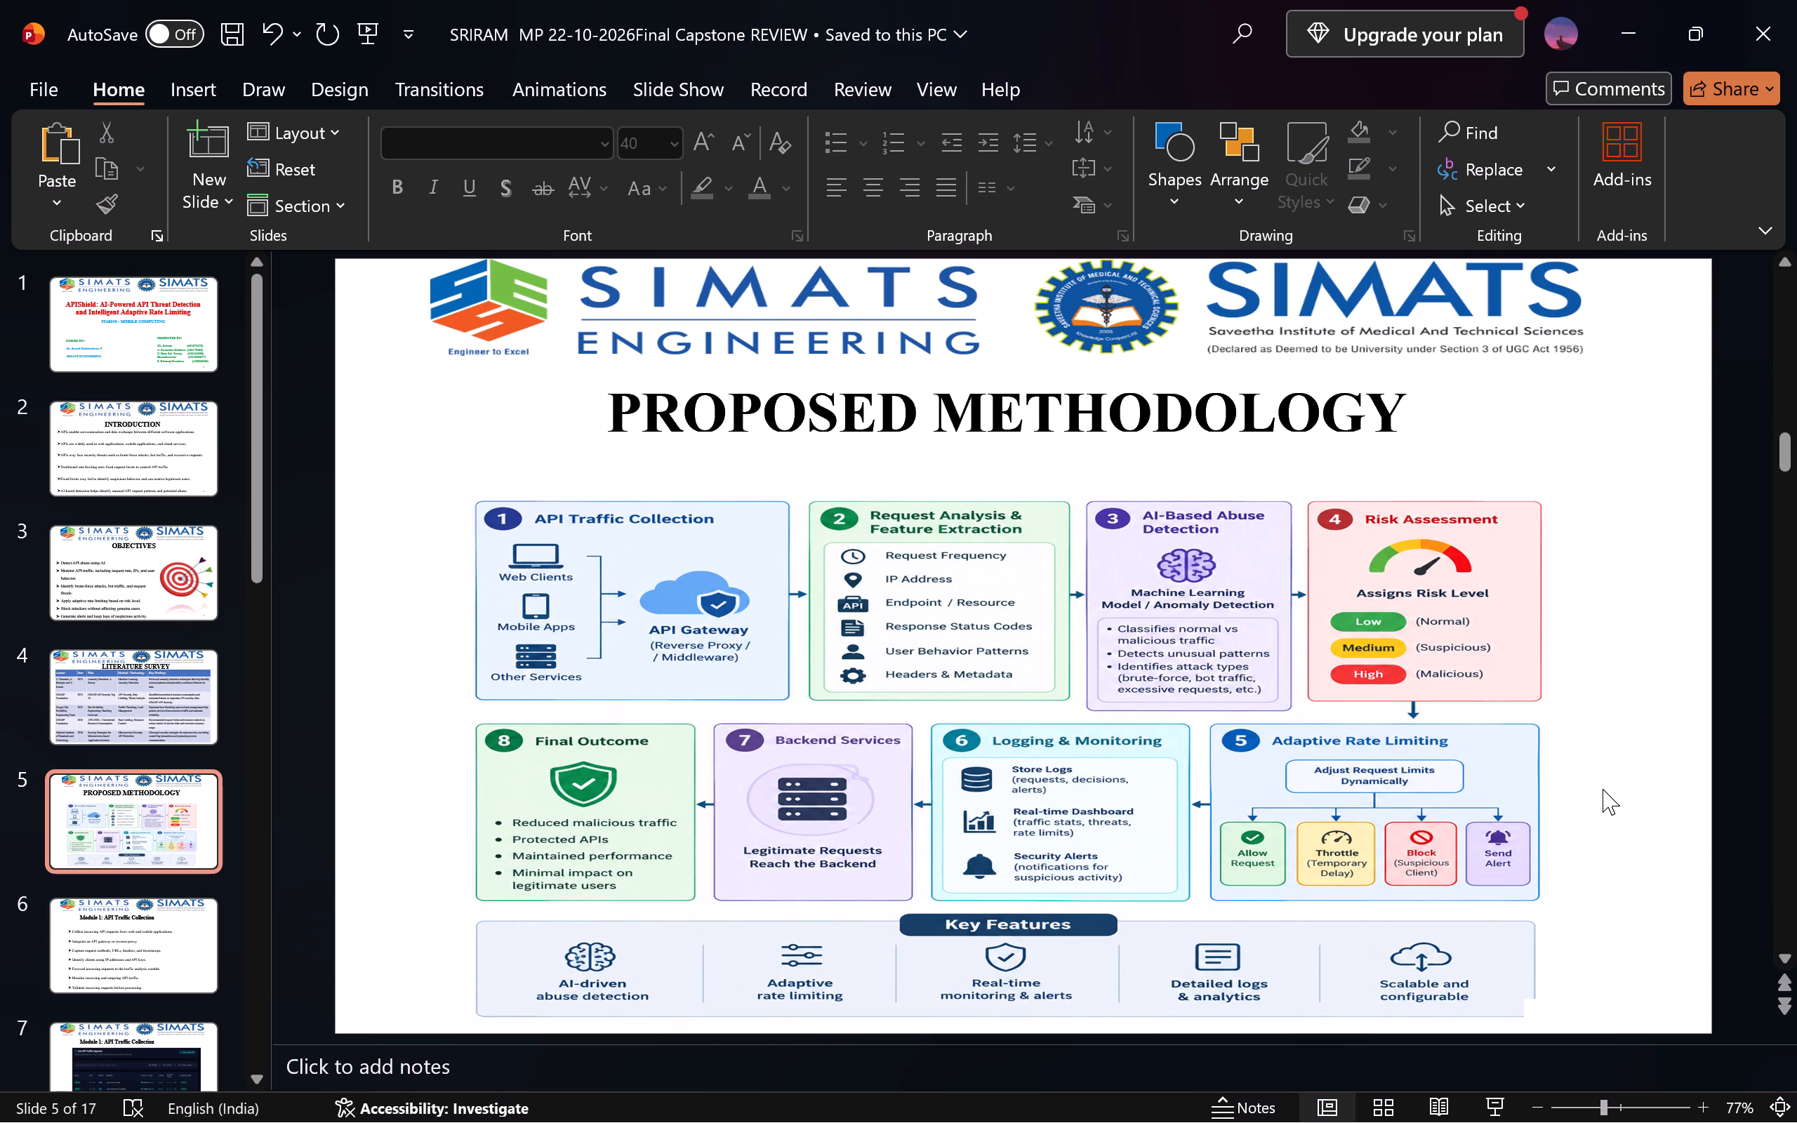
# Page back and forth through the first five slides to check their content and layout.
pyautogui.press('Up')
pyautogui.press('Up')
pyautogui.press('Up')
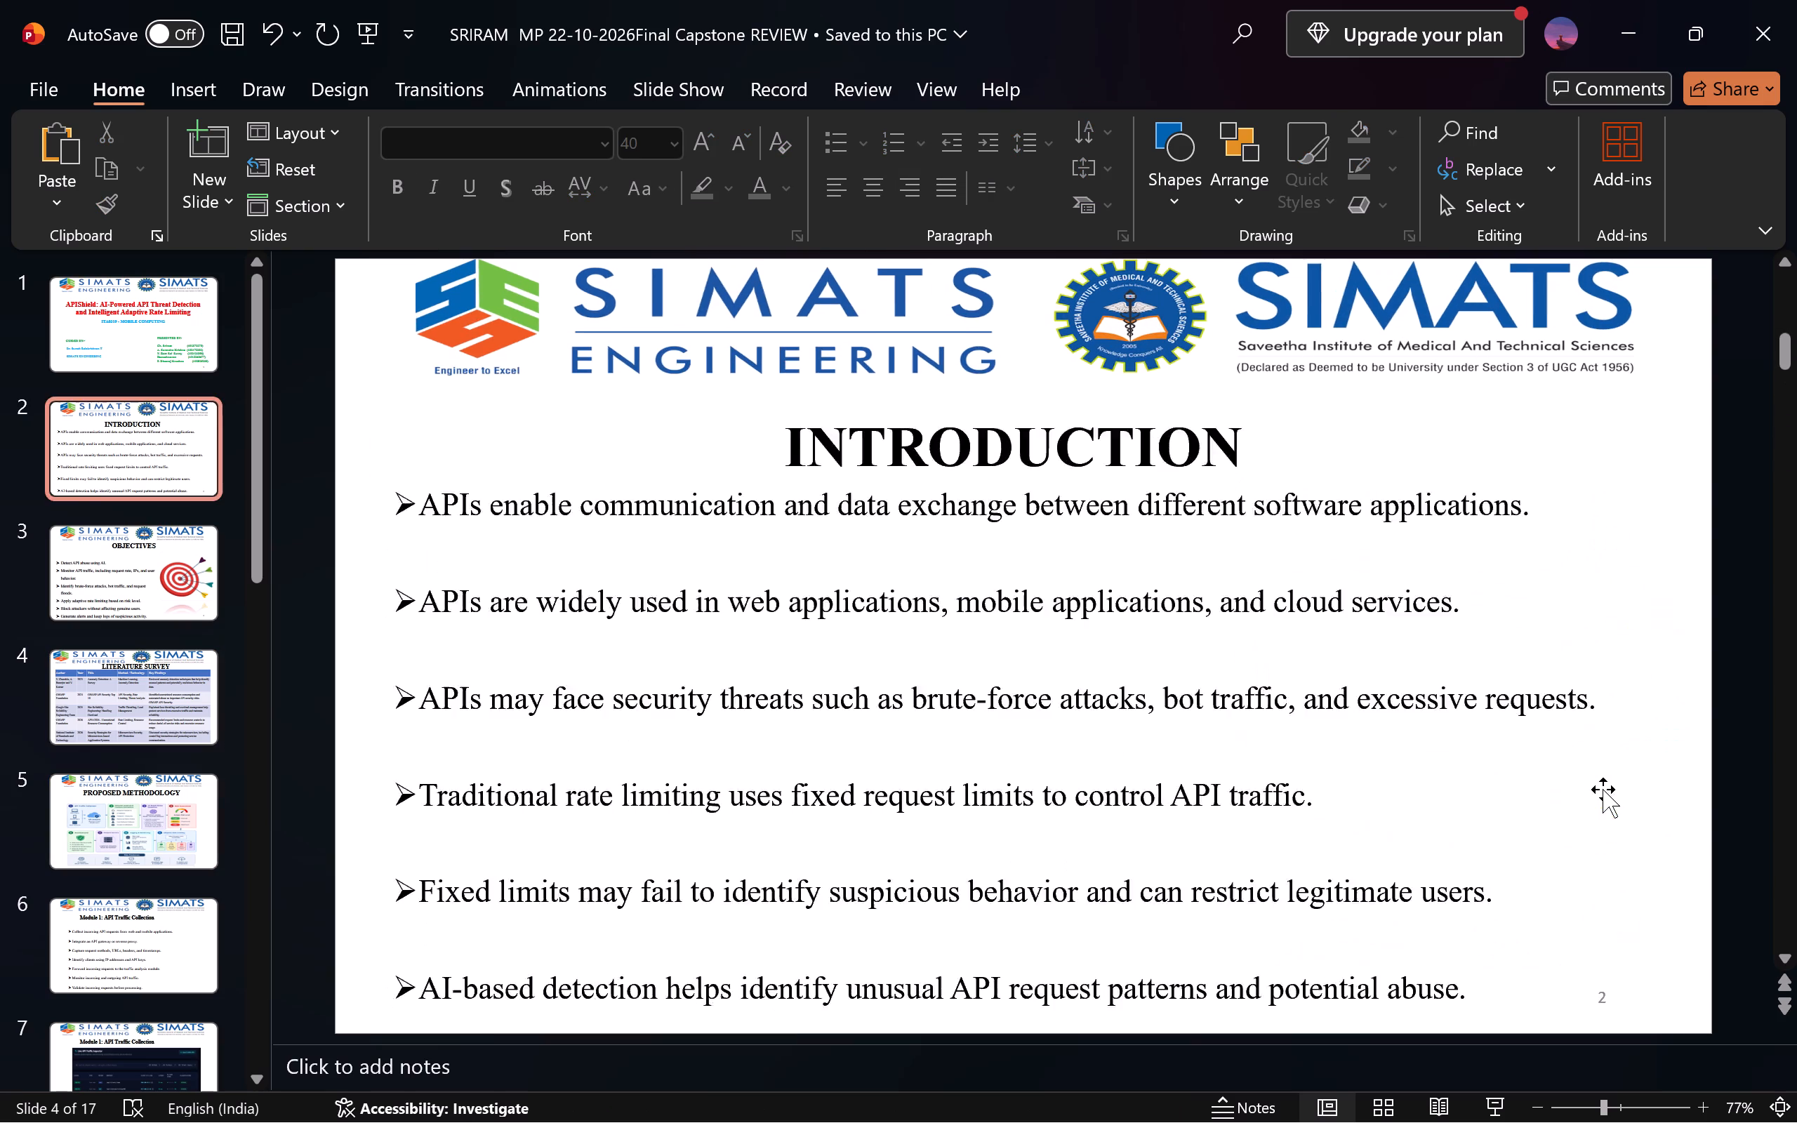
pyautogui.press('Up')
pyautogui.press('Up')
pyautogui.press('Up')
pyautogui.press('Down')
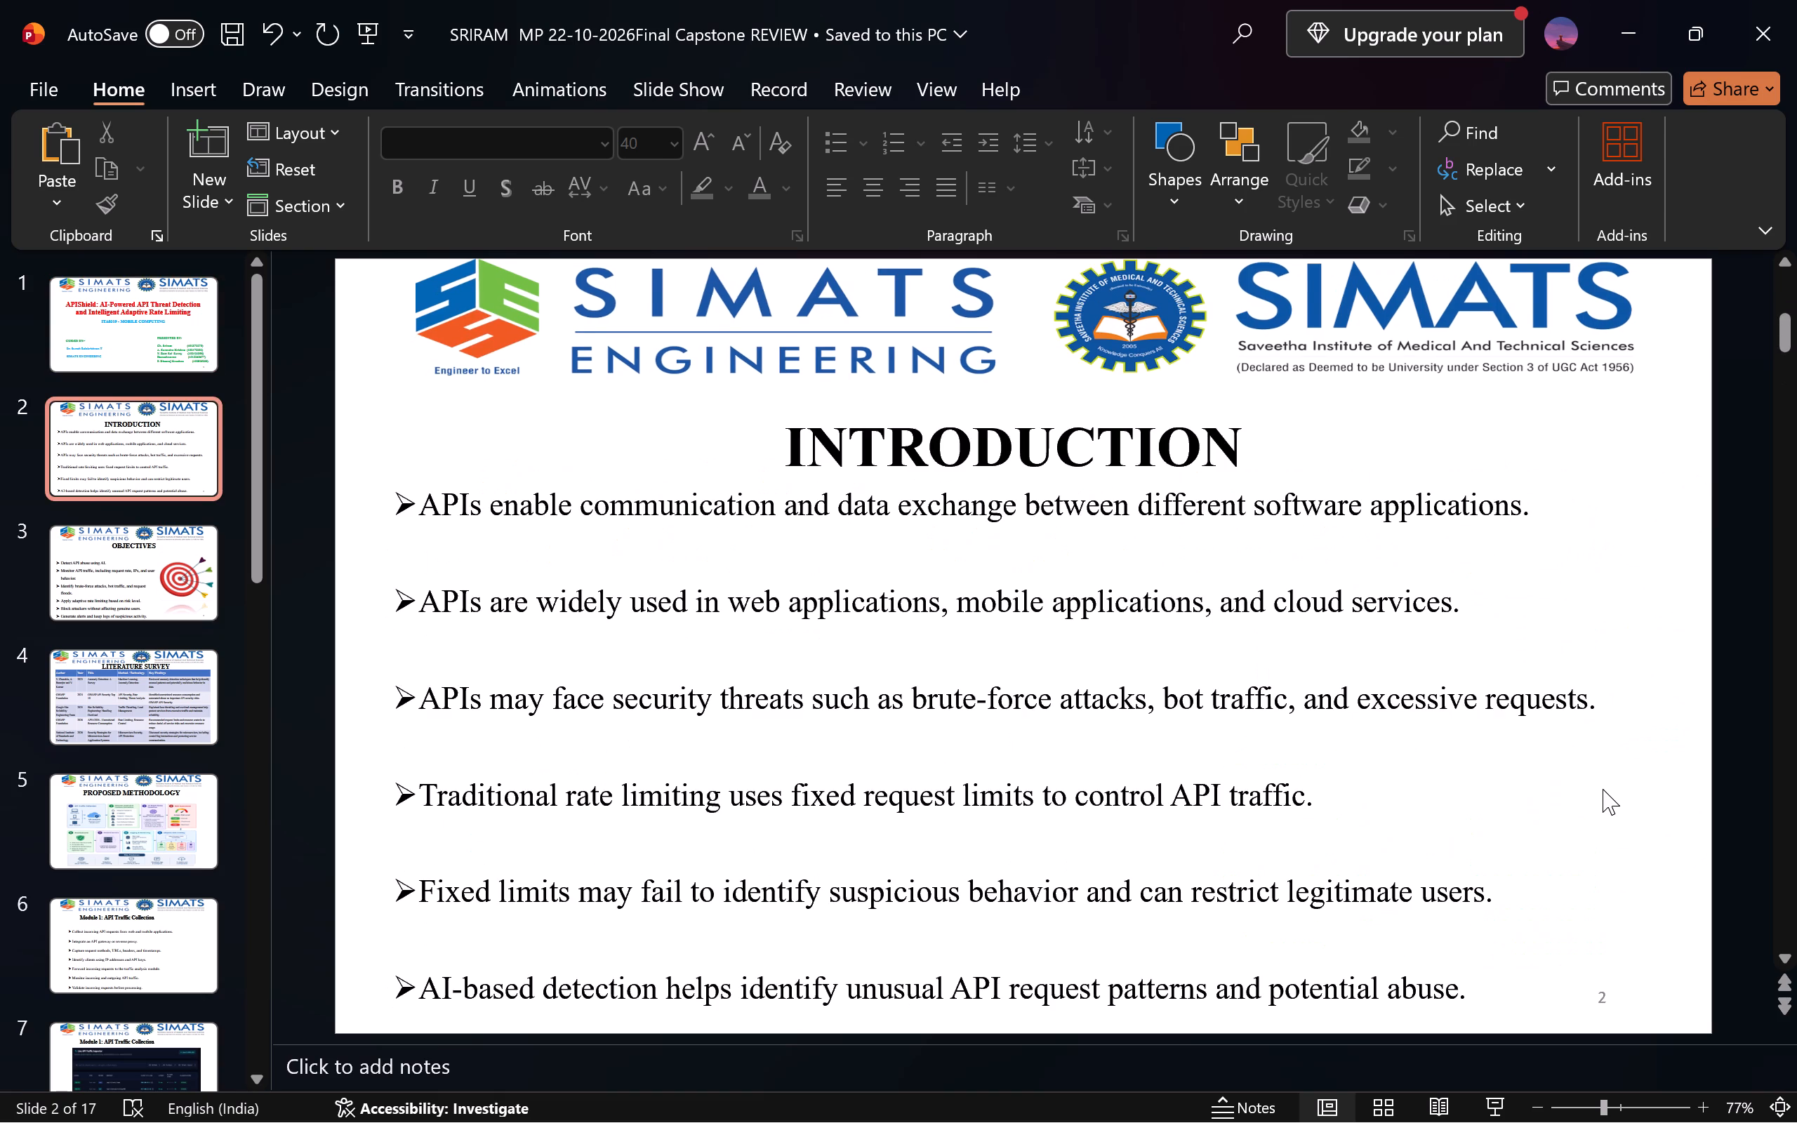
pyautogui.press('Down')
pyautogui.press('Down')
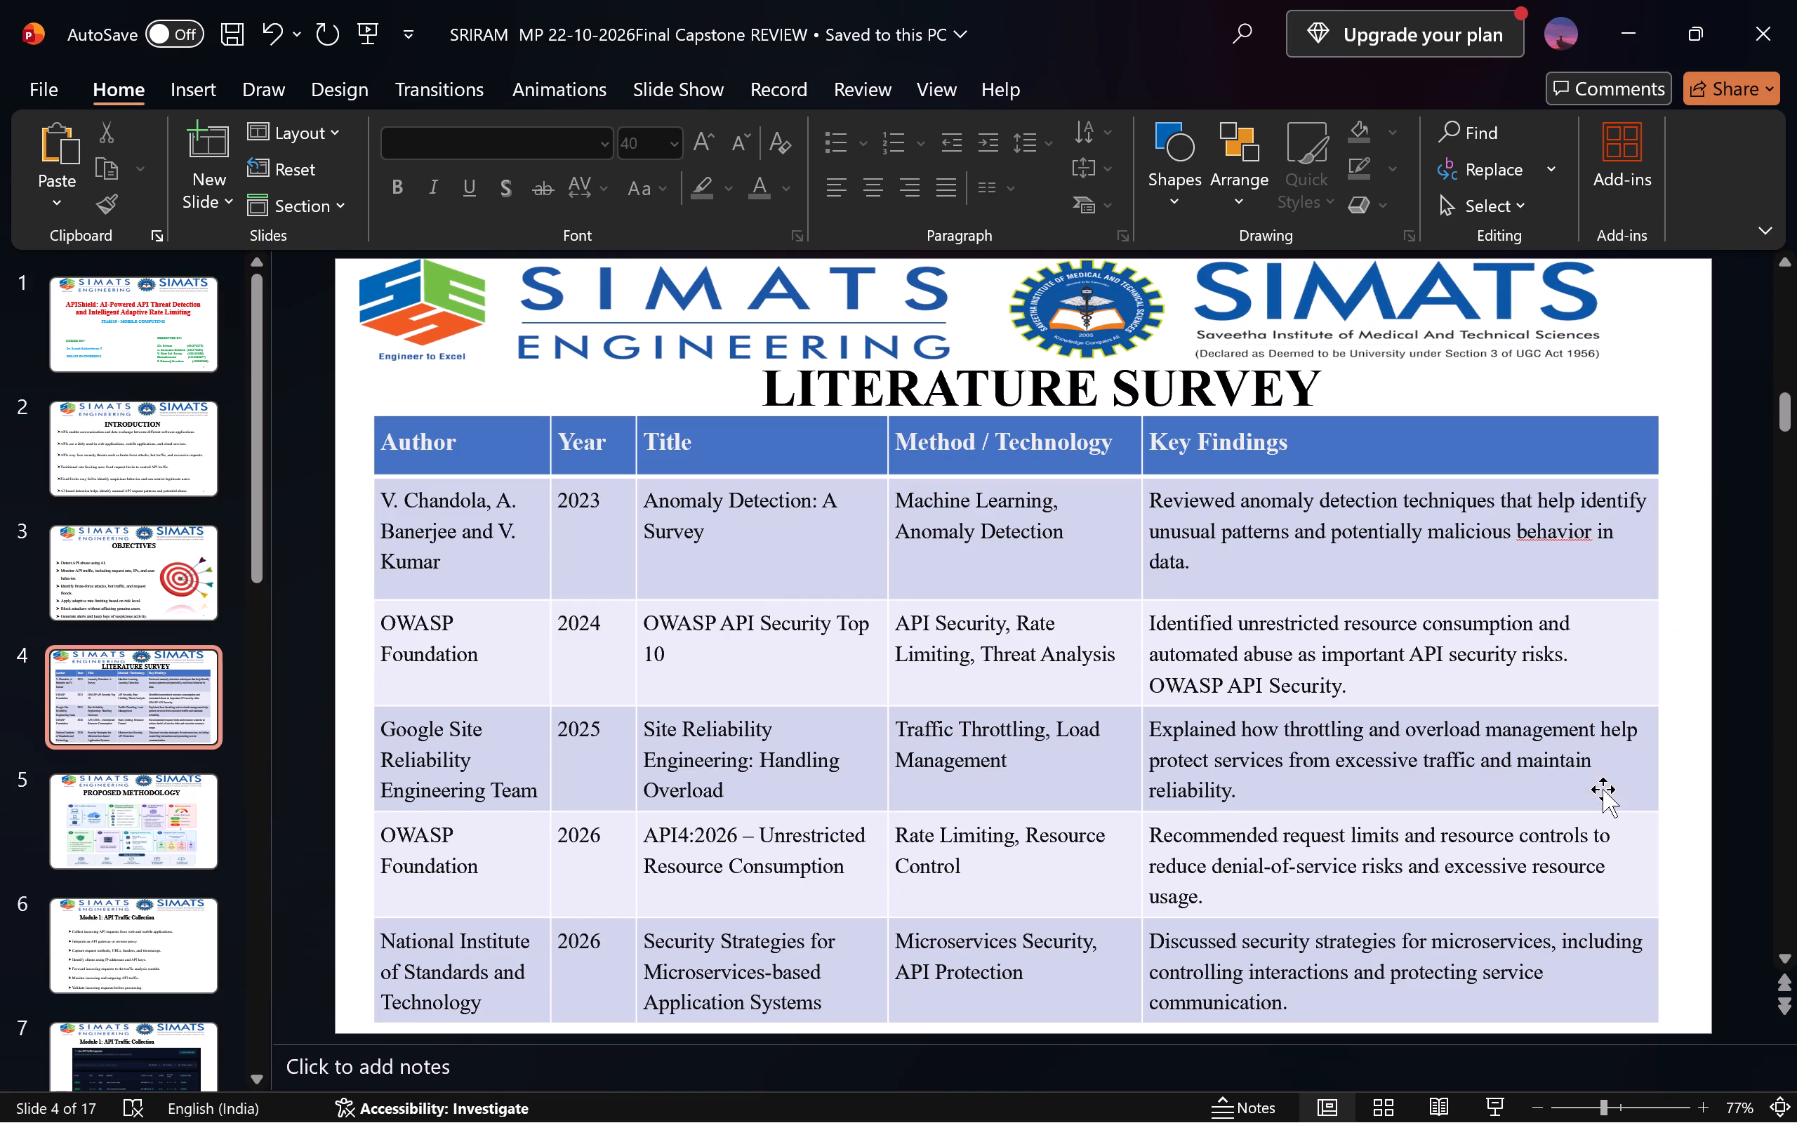
pyautogui.press('Down')
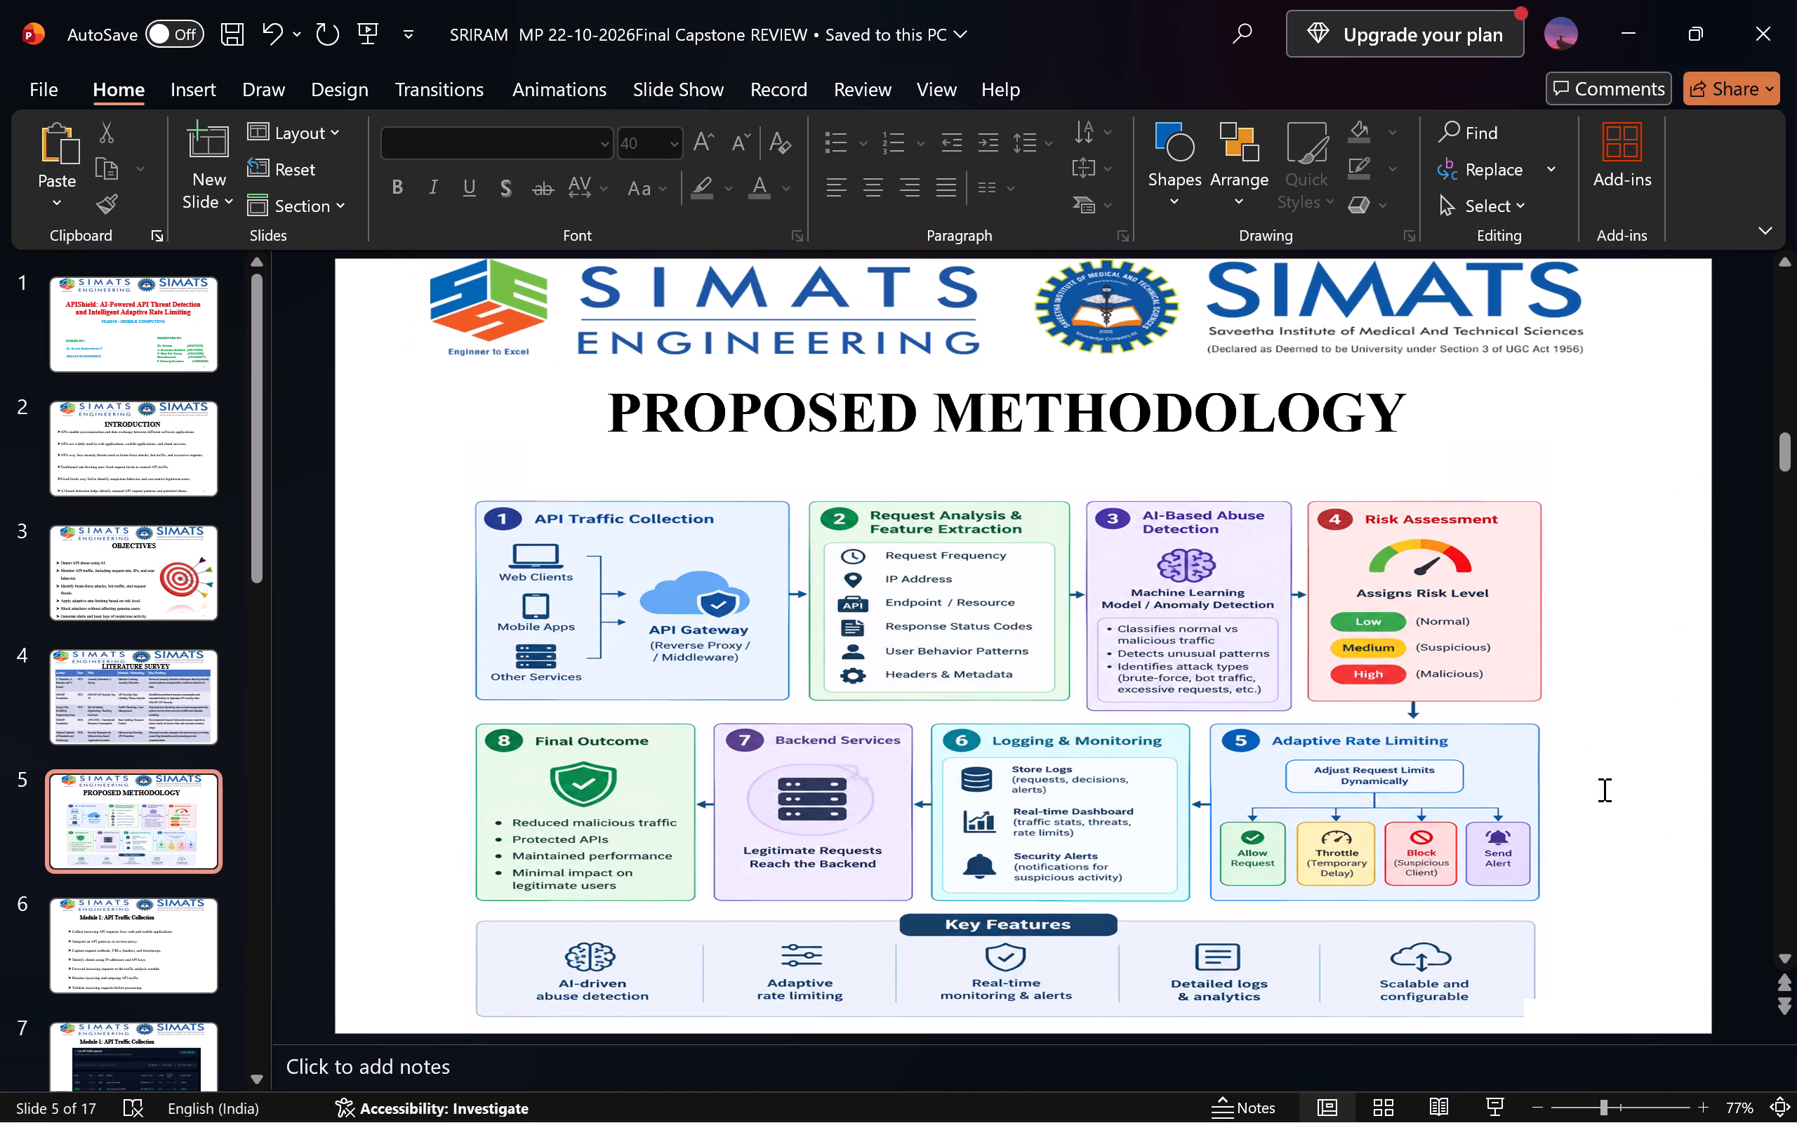
pyautogui.press('Up')
pyautogui.press('Up')
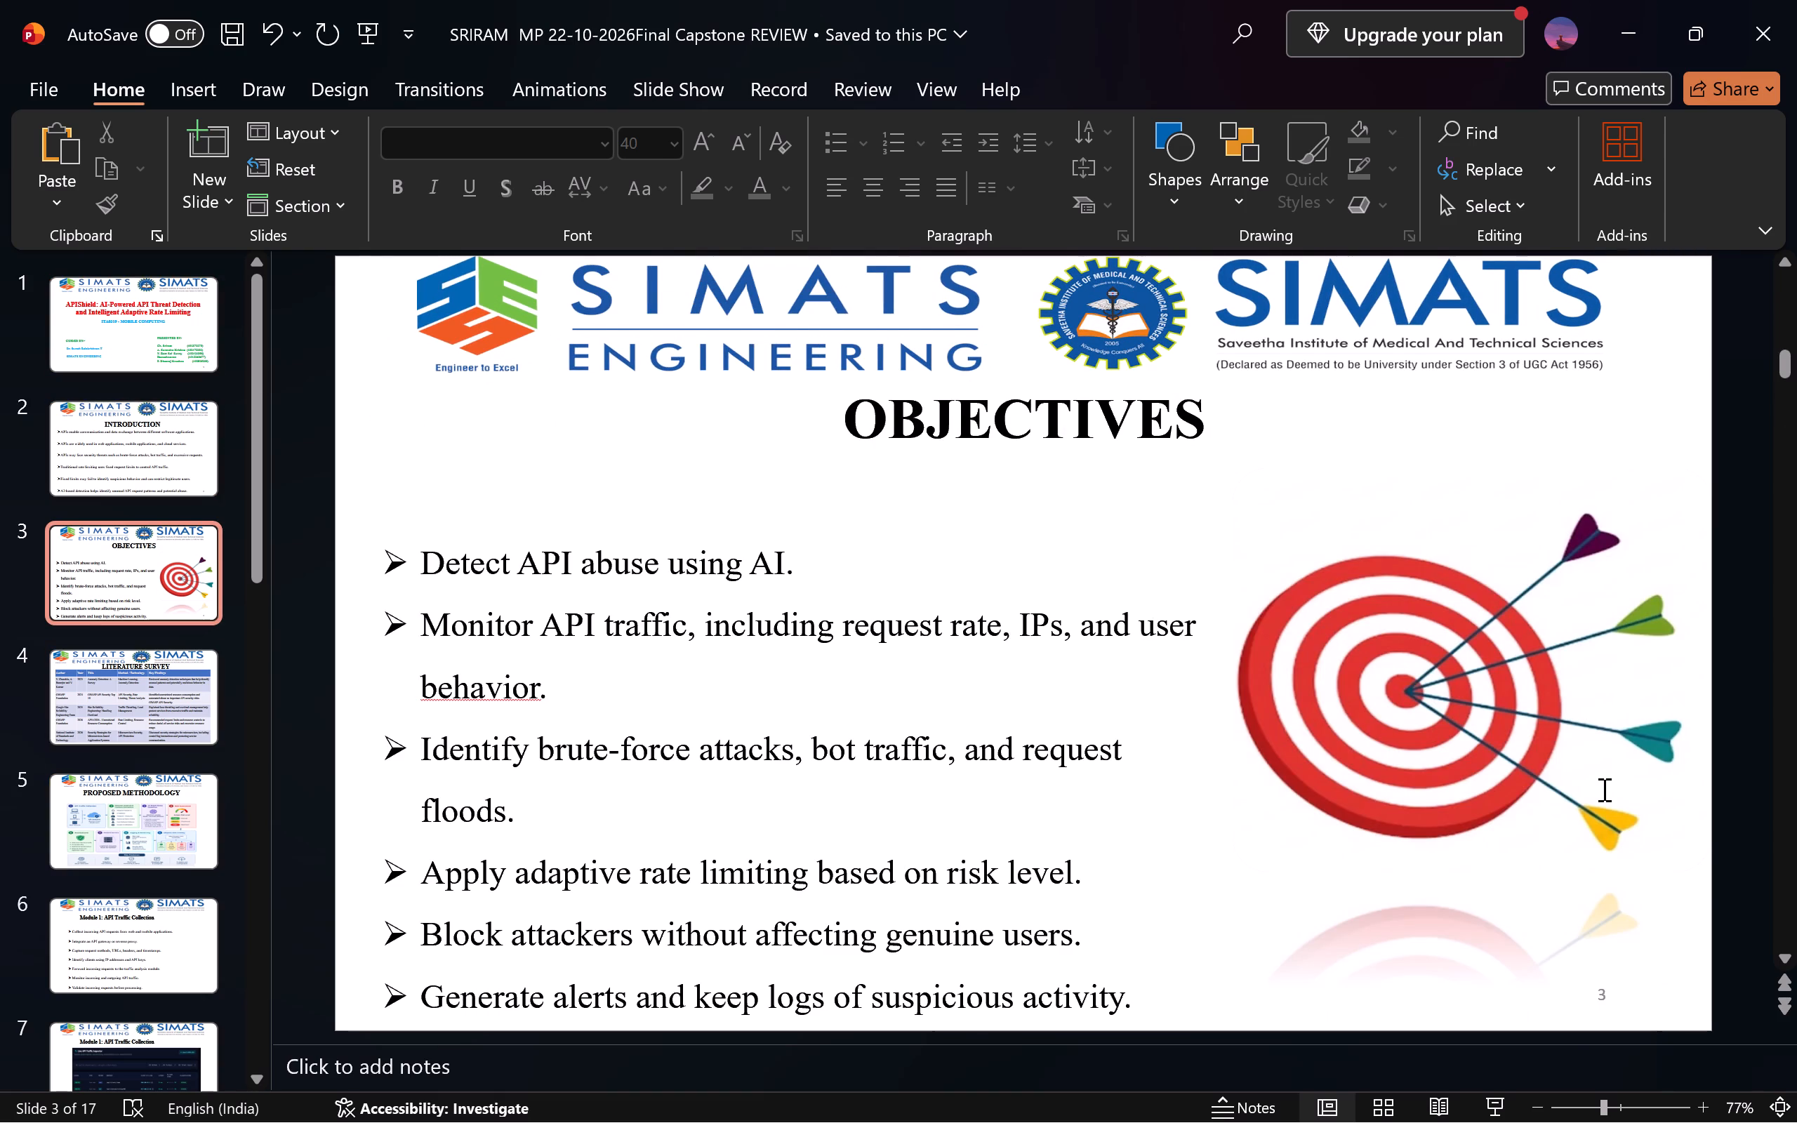
pyautogui.press('Up')
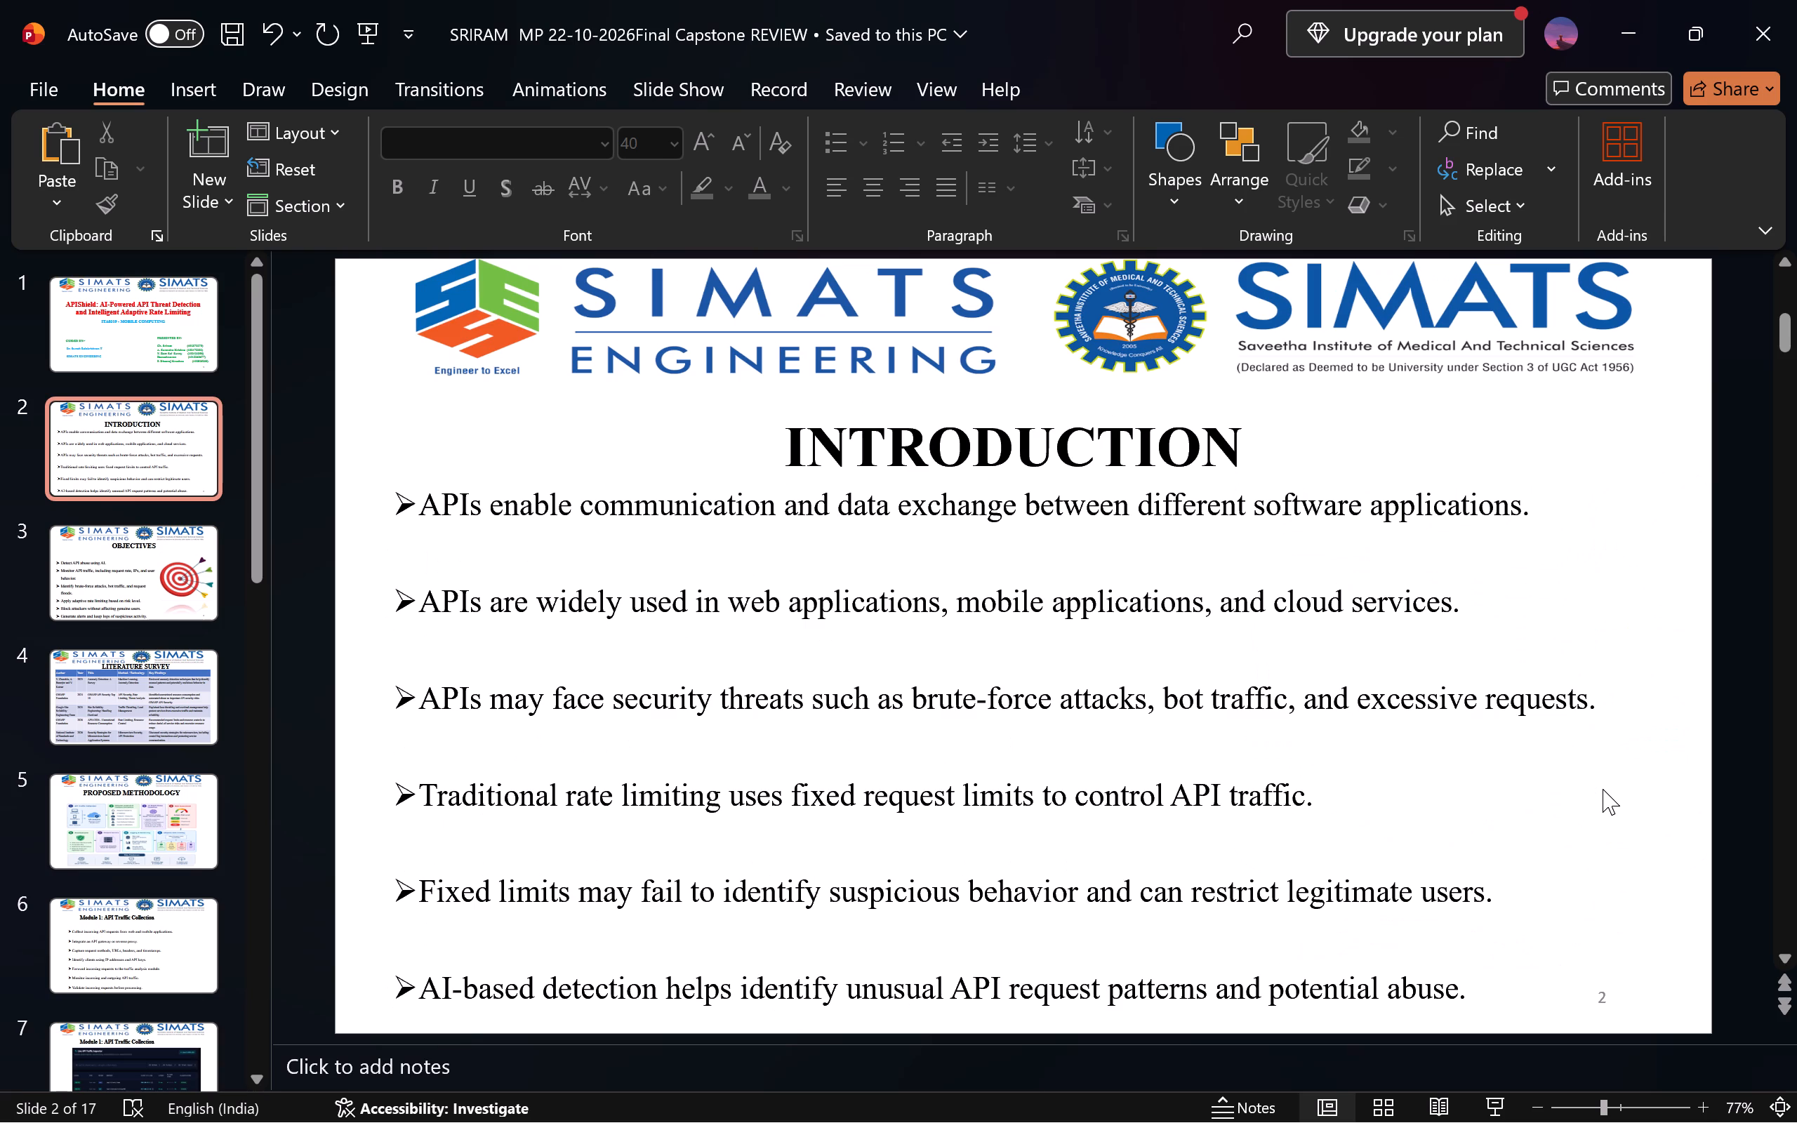
# Remove five surplus spaces before the last presenter's registration number on the title slide and save the presentation.
pyautogui.press('Up')
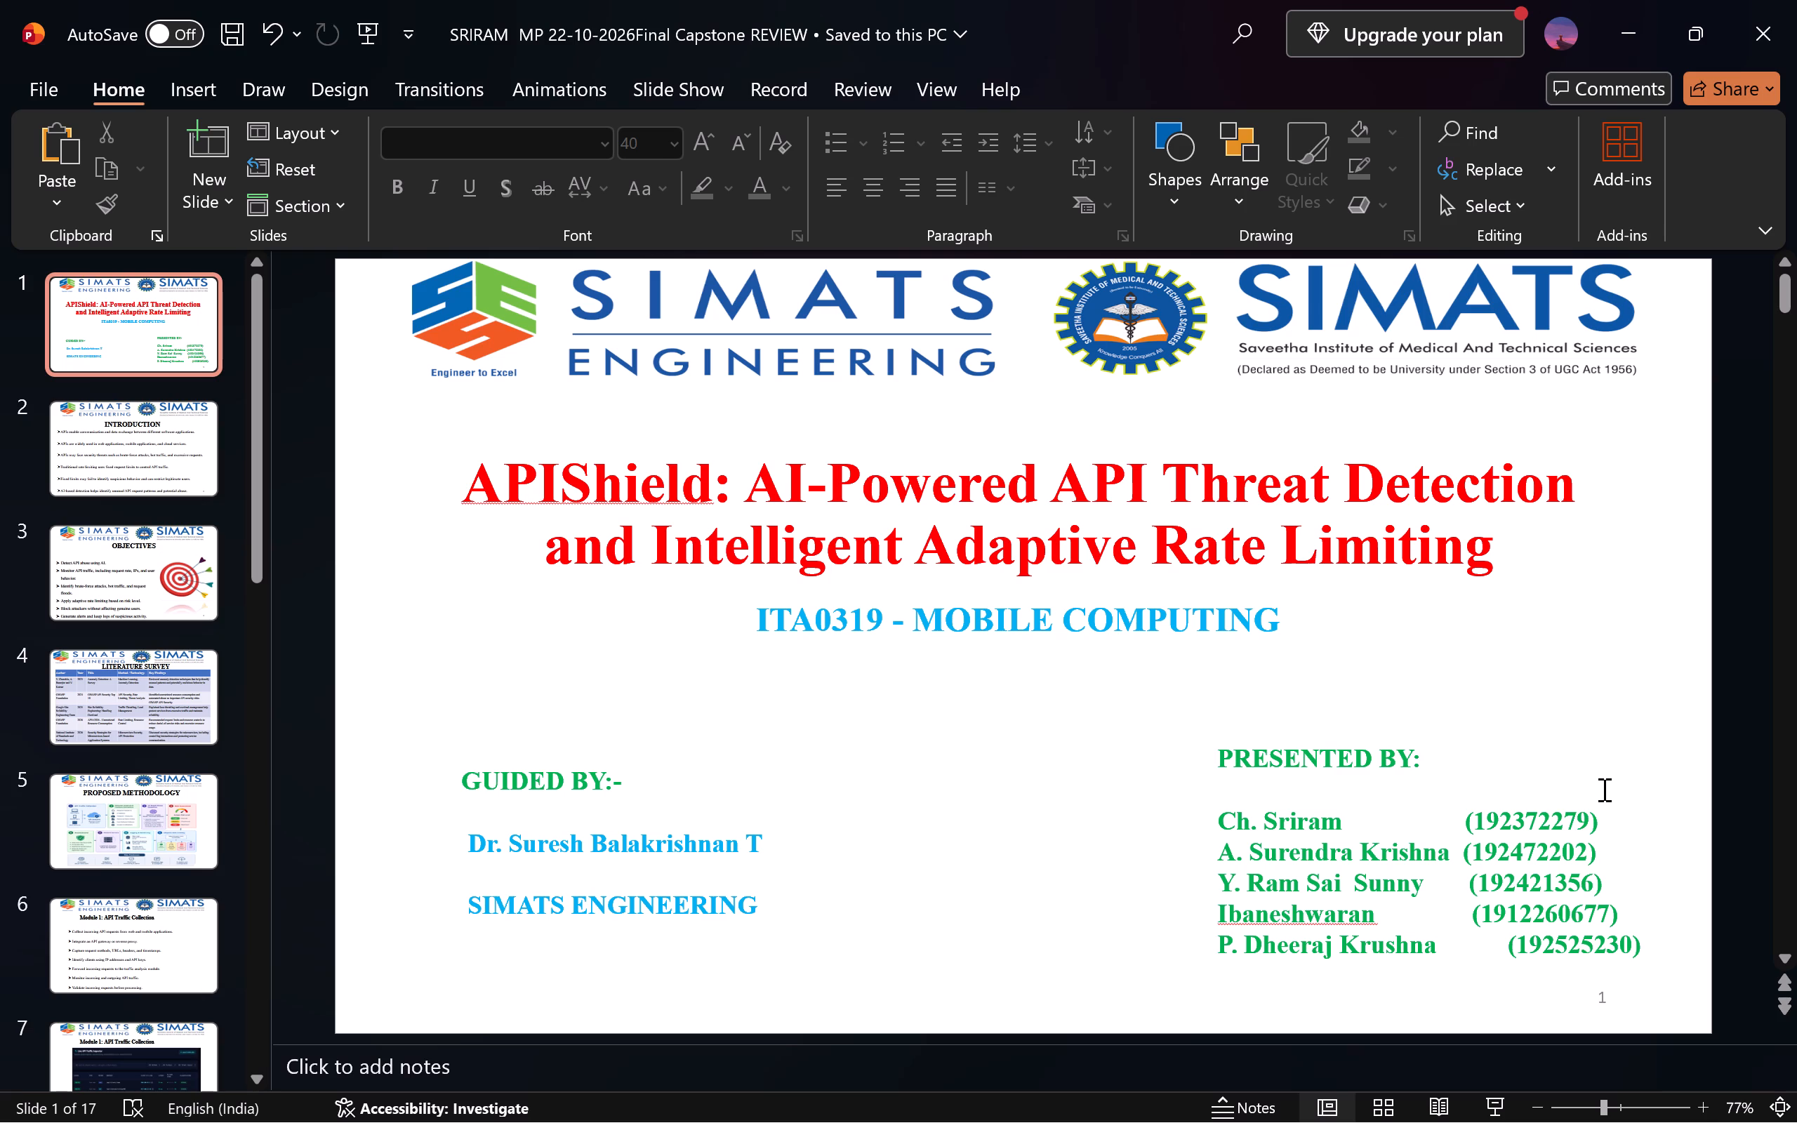
pyautogui.click(1503, 943)
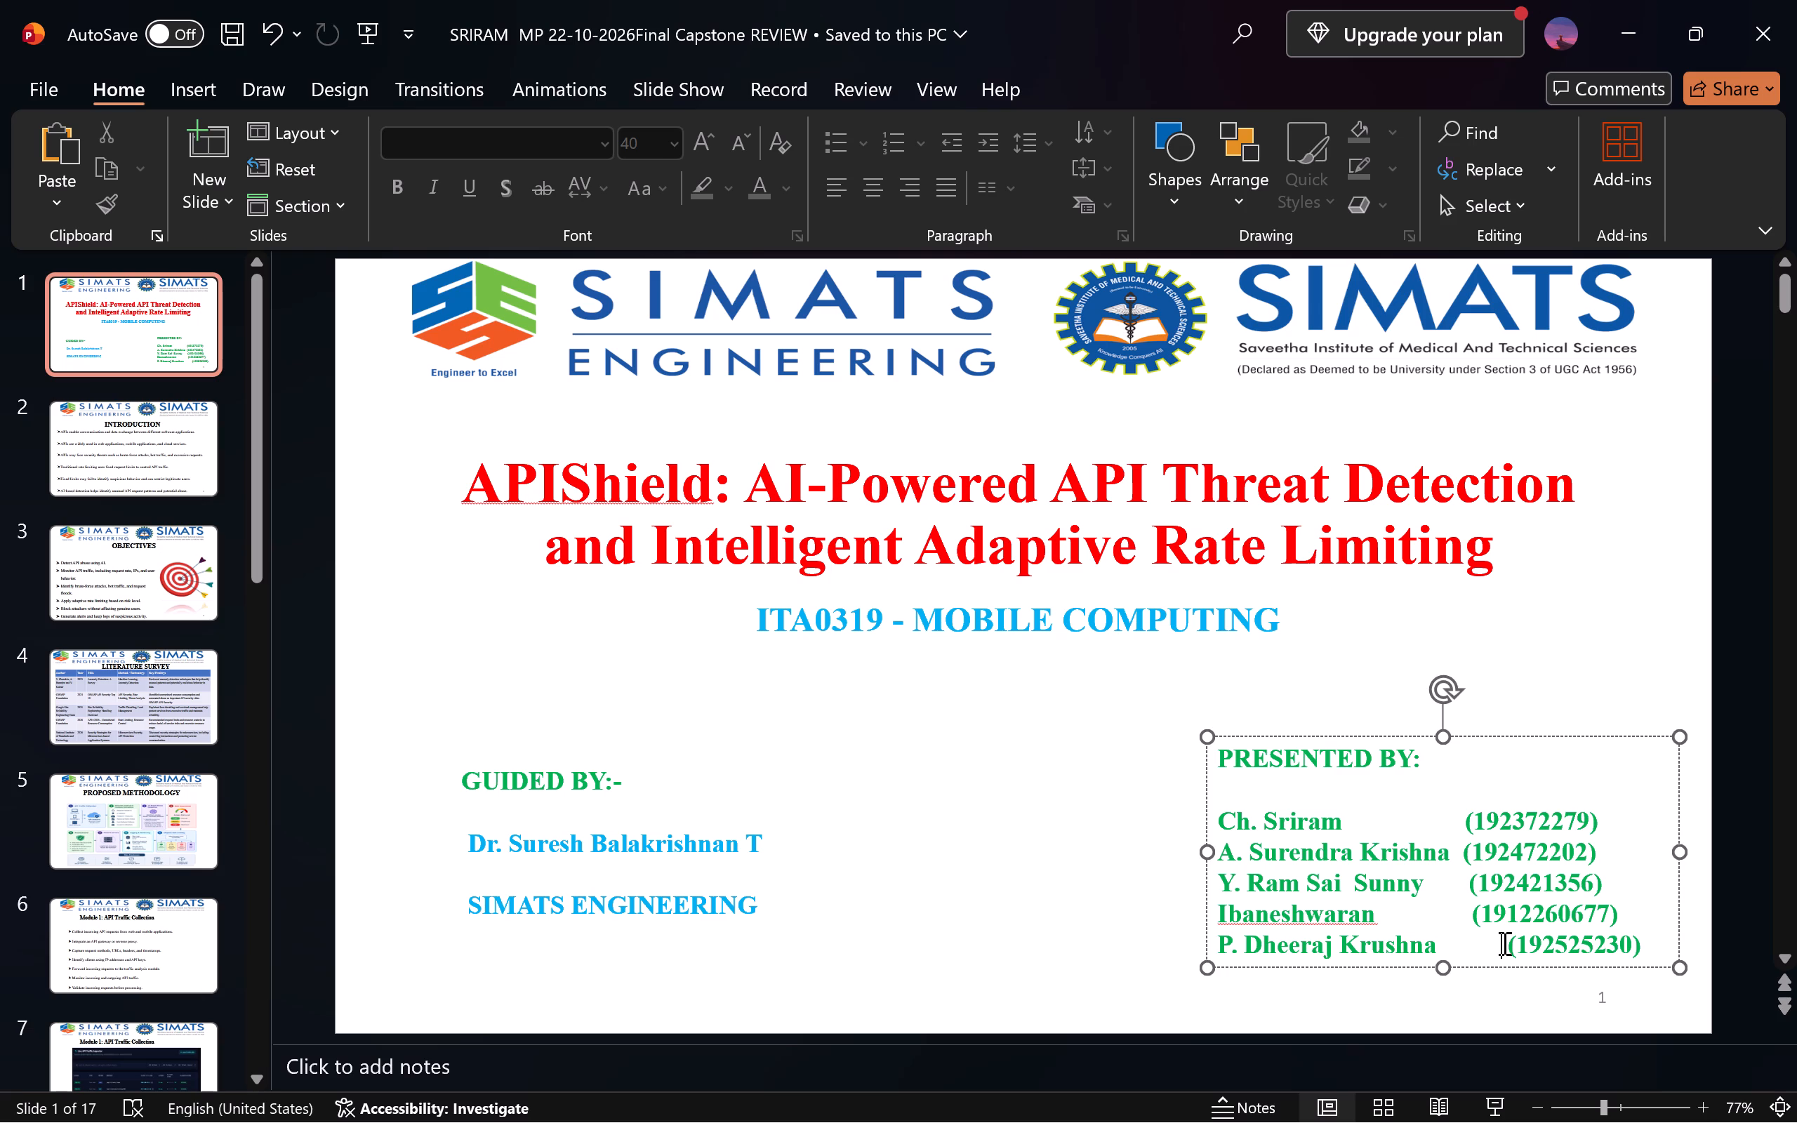
pyautogui.press('BackSpace')
pyautogui.press('BackSpace')
pyautogui.press('BackSpace')
pyautogui.press('BackSpace')
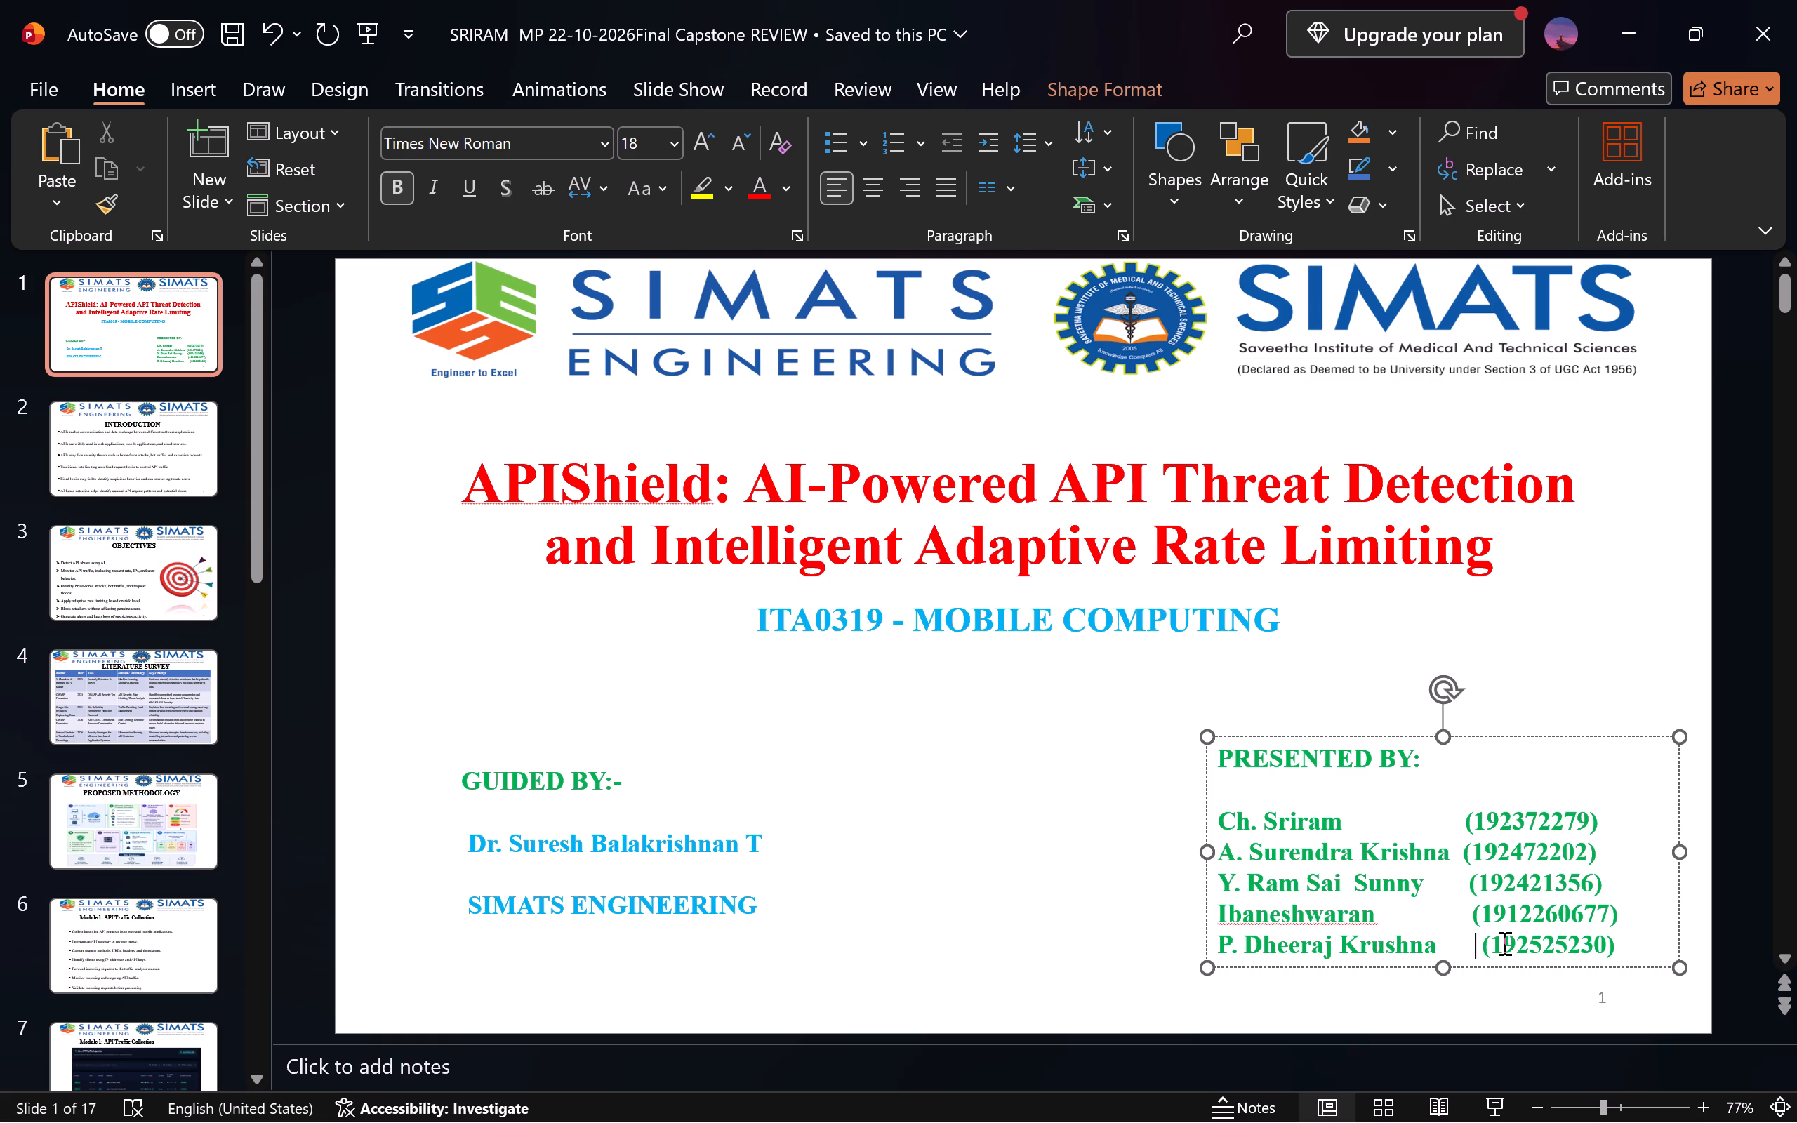
pyautogui.hotkey('ctrl', 's')
pyautogui.press('BackSpace')
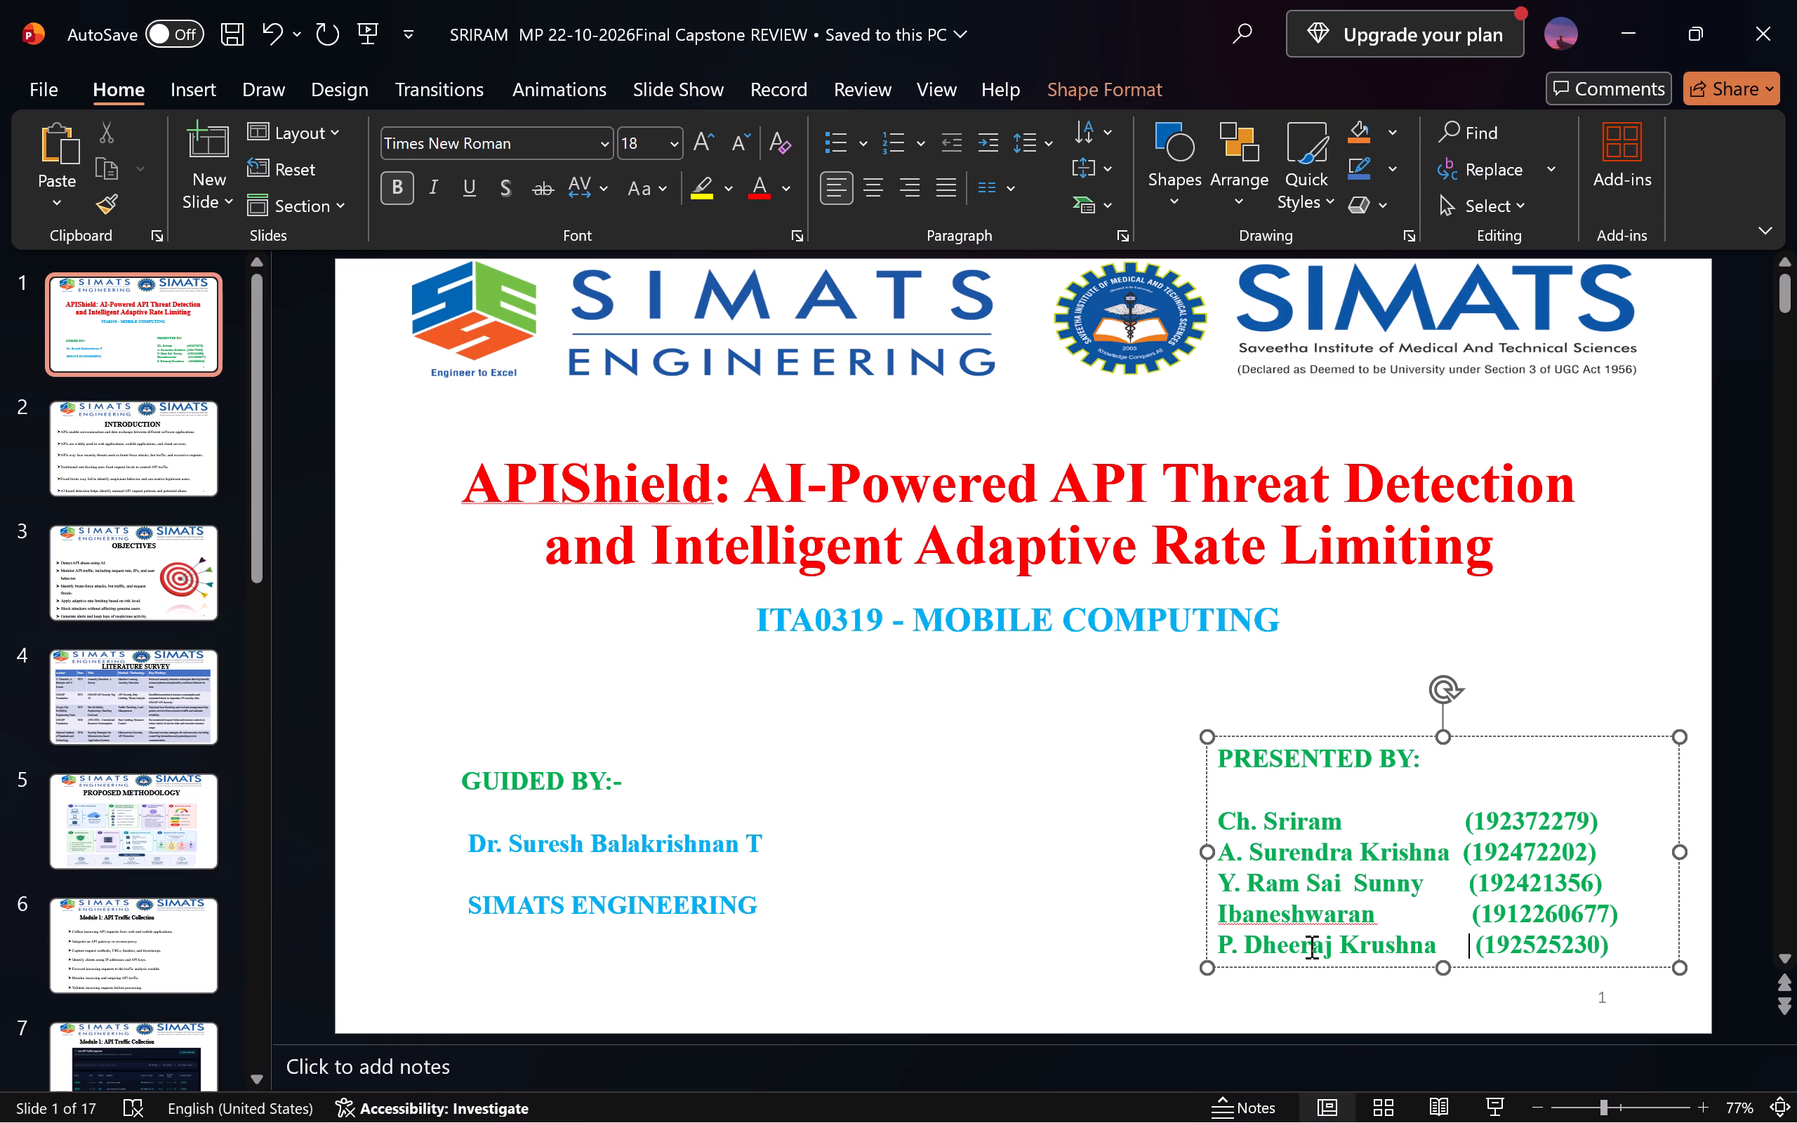
pyautogui.hotkey('ctrl', 'd')
pyautogui.hotkey('ctrl', 's')
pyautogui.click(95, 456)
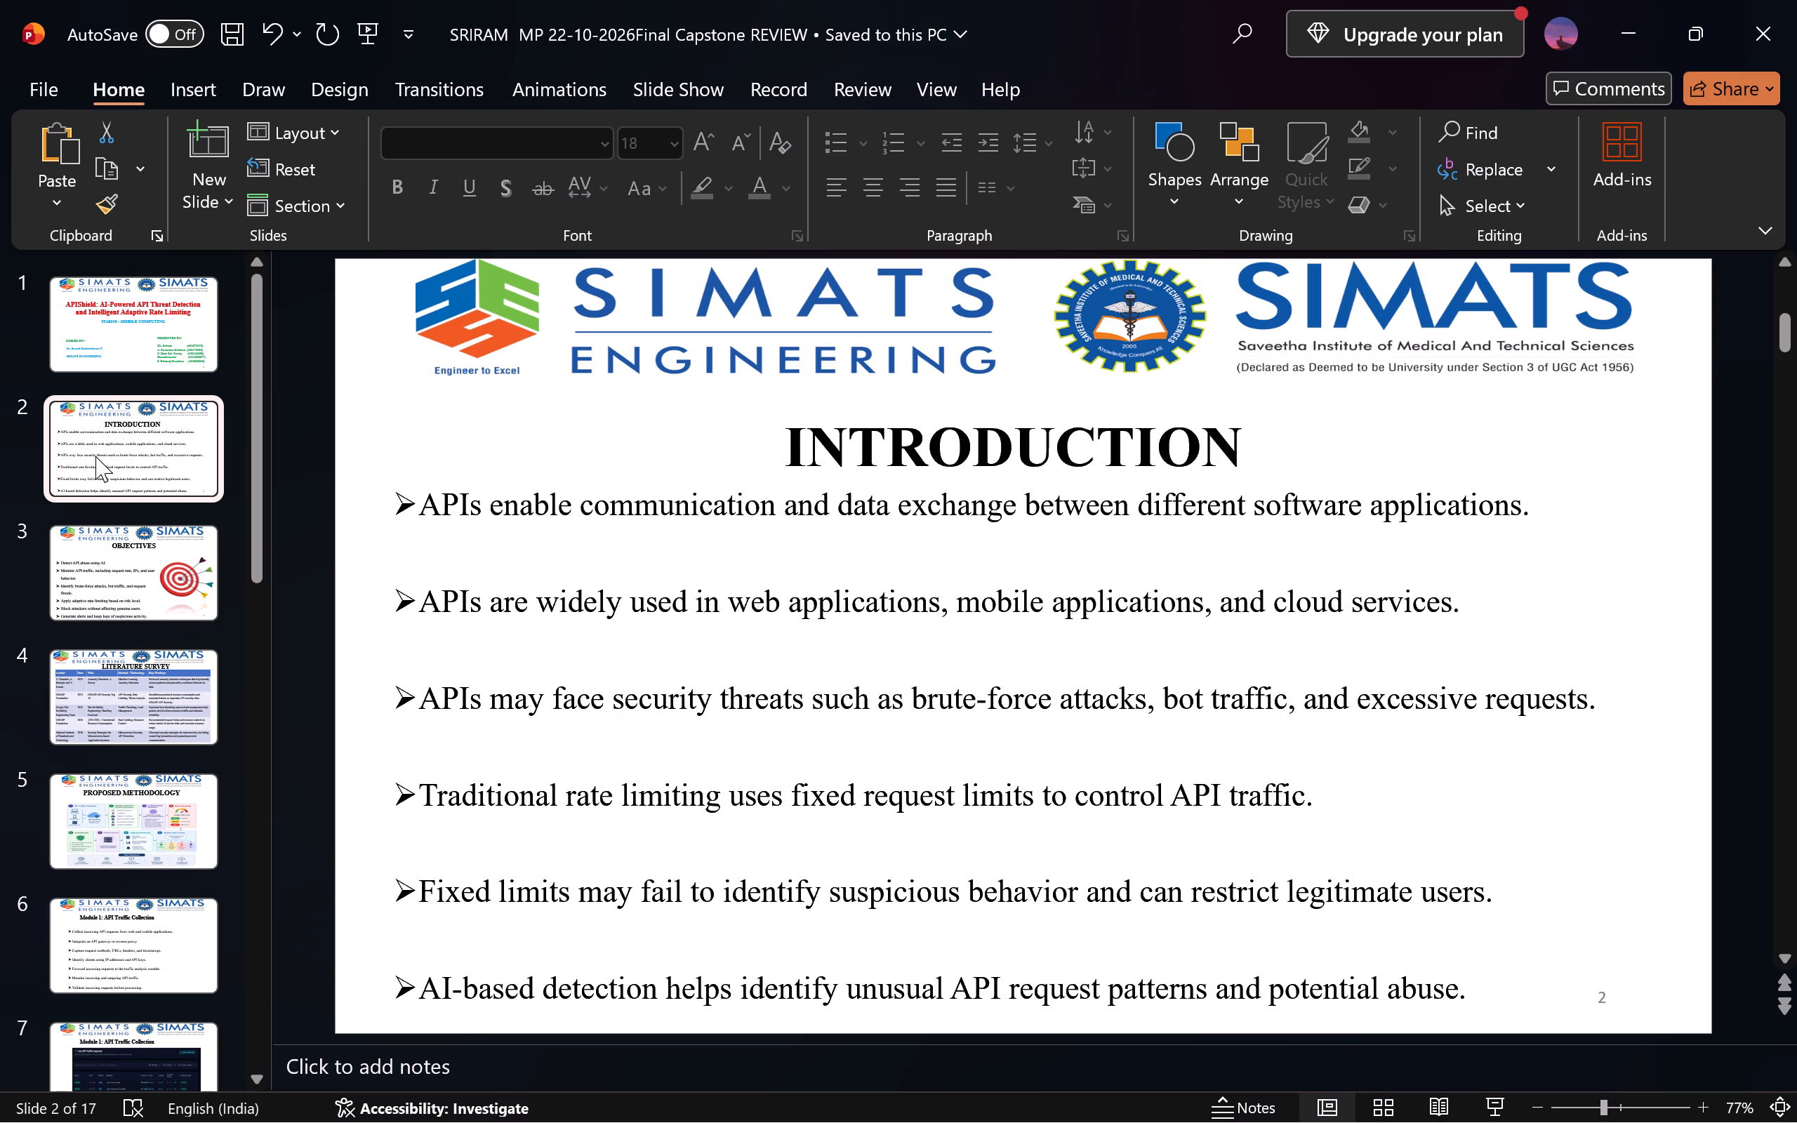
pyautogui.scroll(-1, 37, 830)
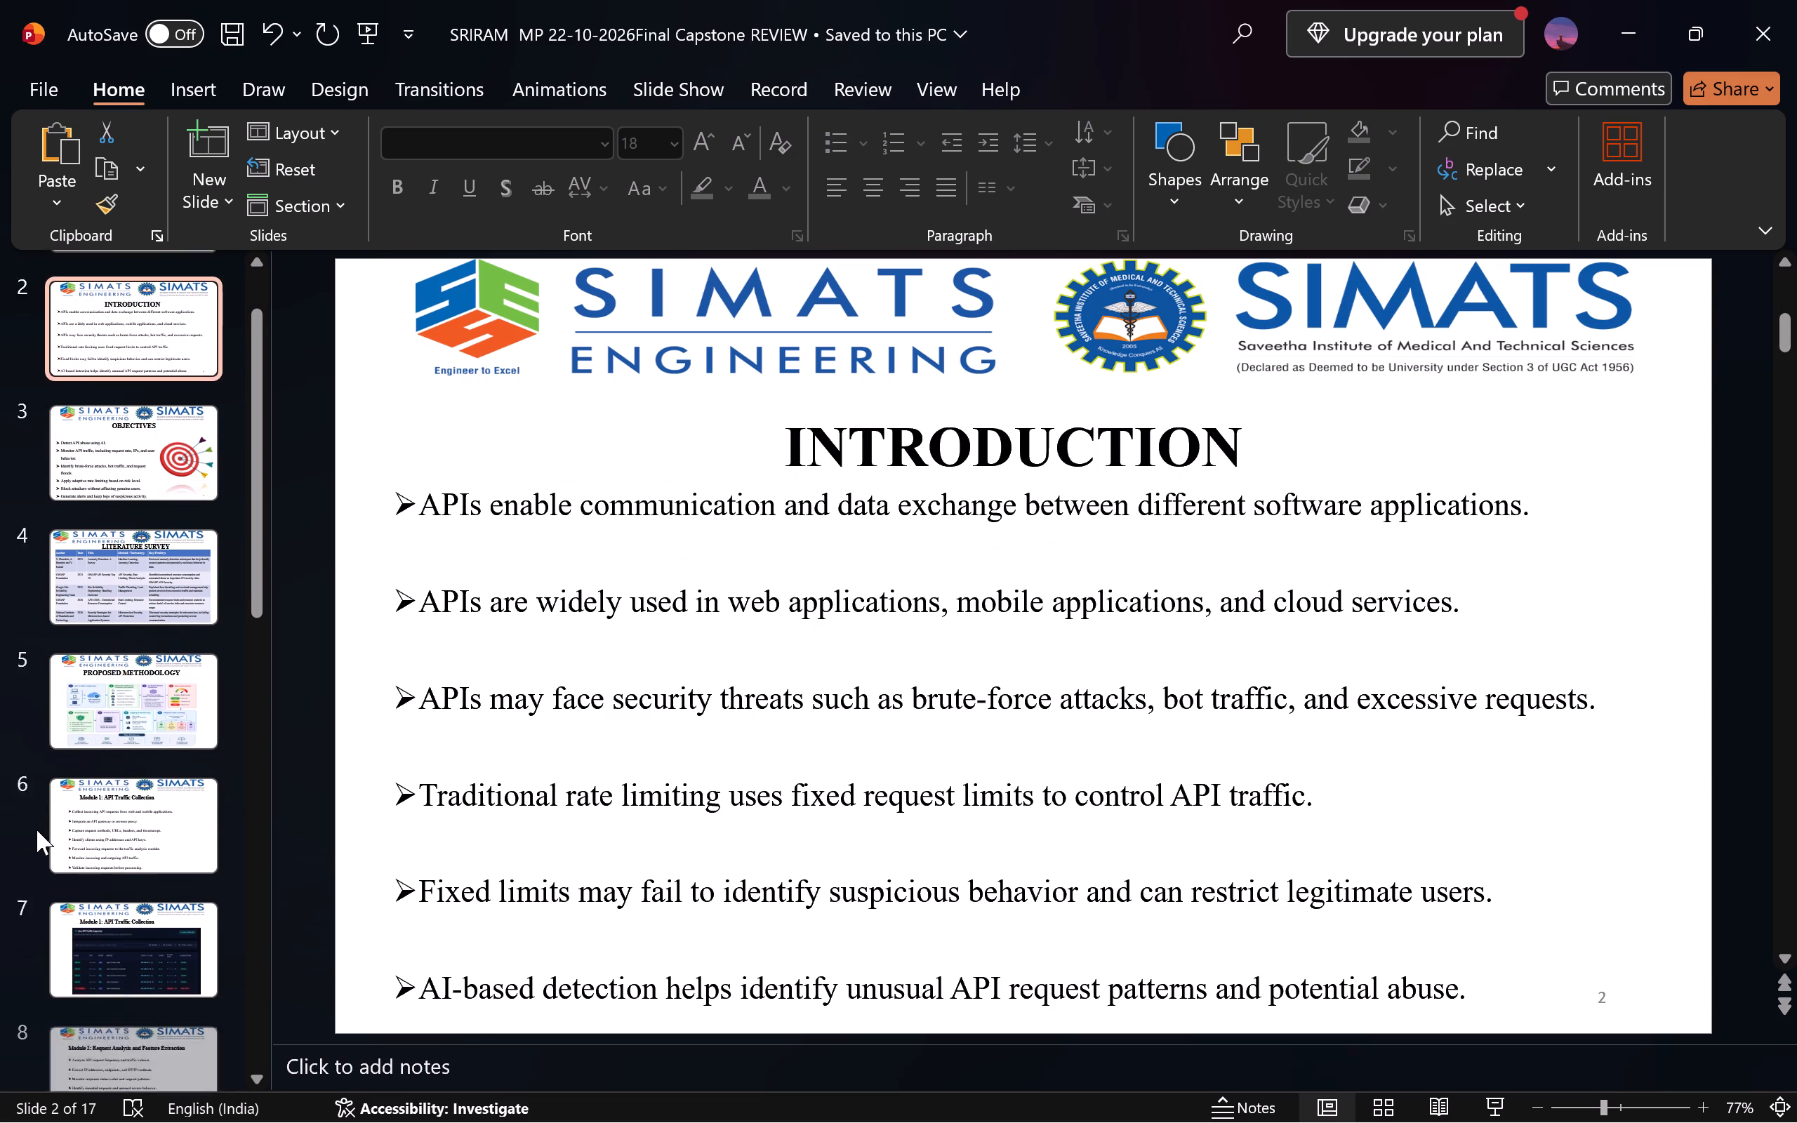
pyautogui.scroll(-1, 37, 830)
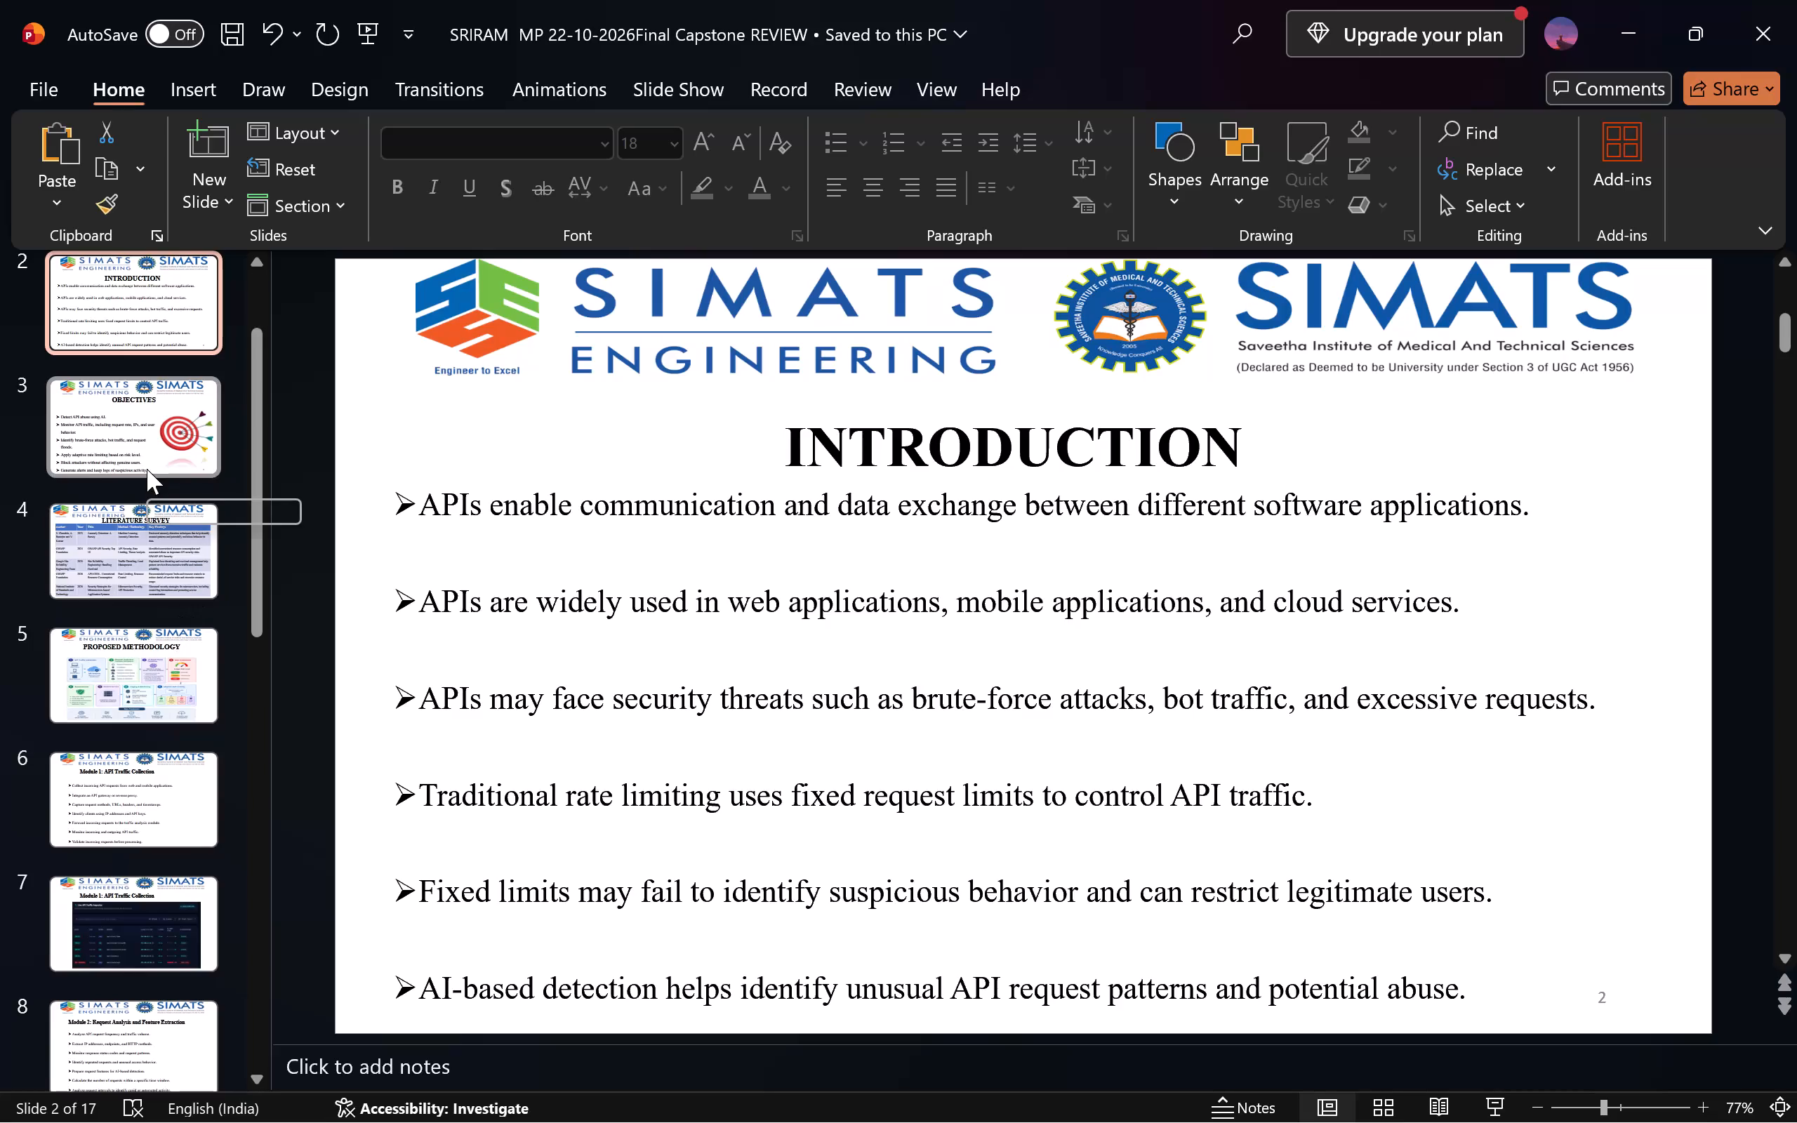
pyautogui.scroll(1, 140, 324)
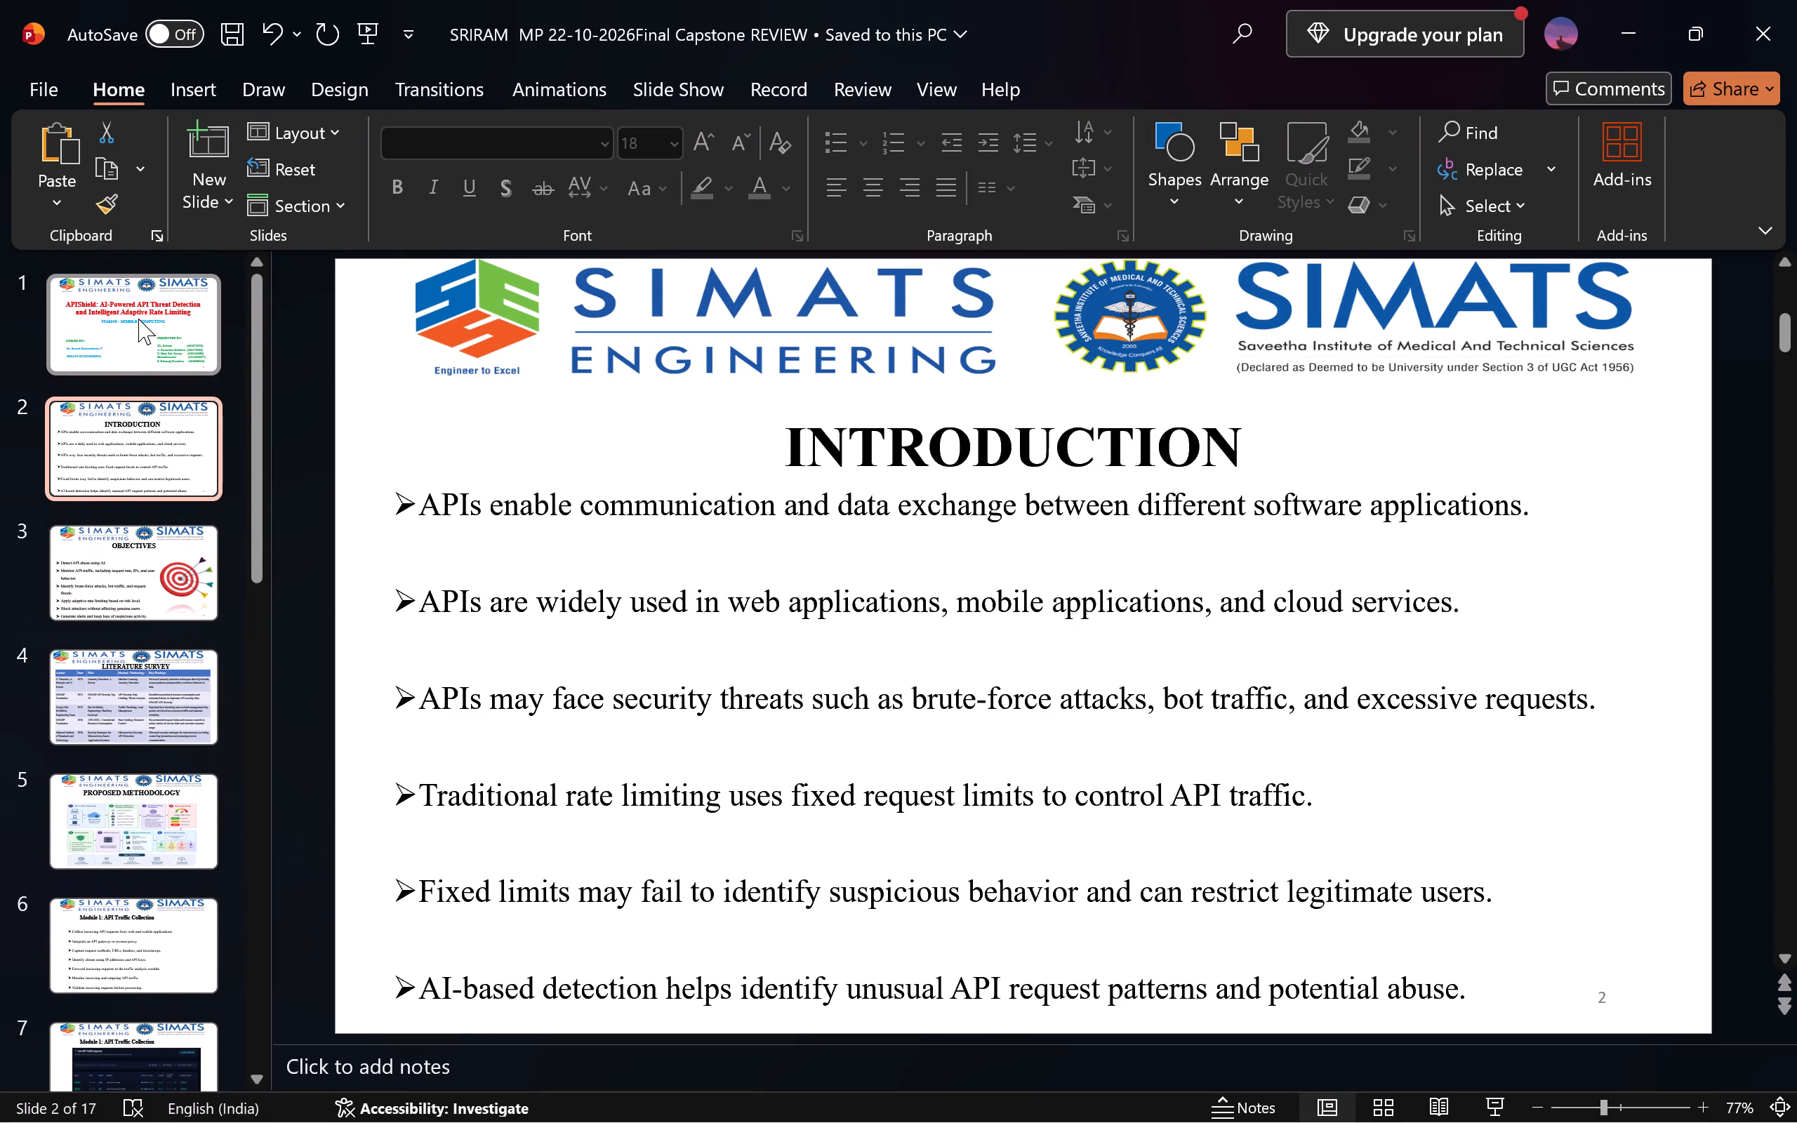
# Add the initial "R." and a space before the fourth presenter's name on the title slide and save the presentation.
pyautogui.click(138, 319)
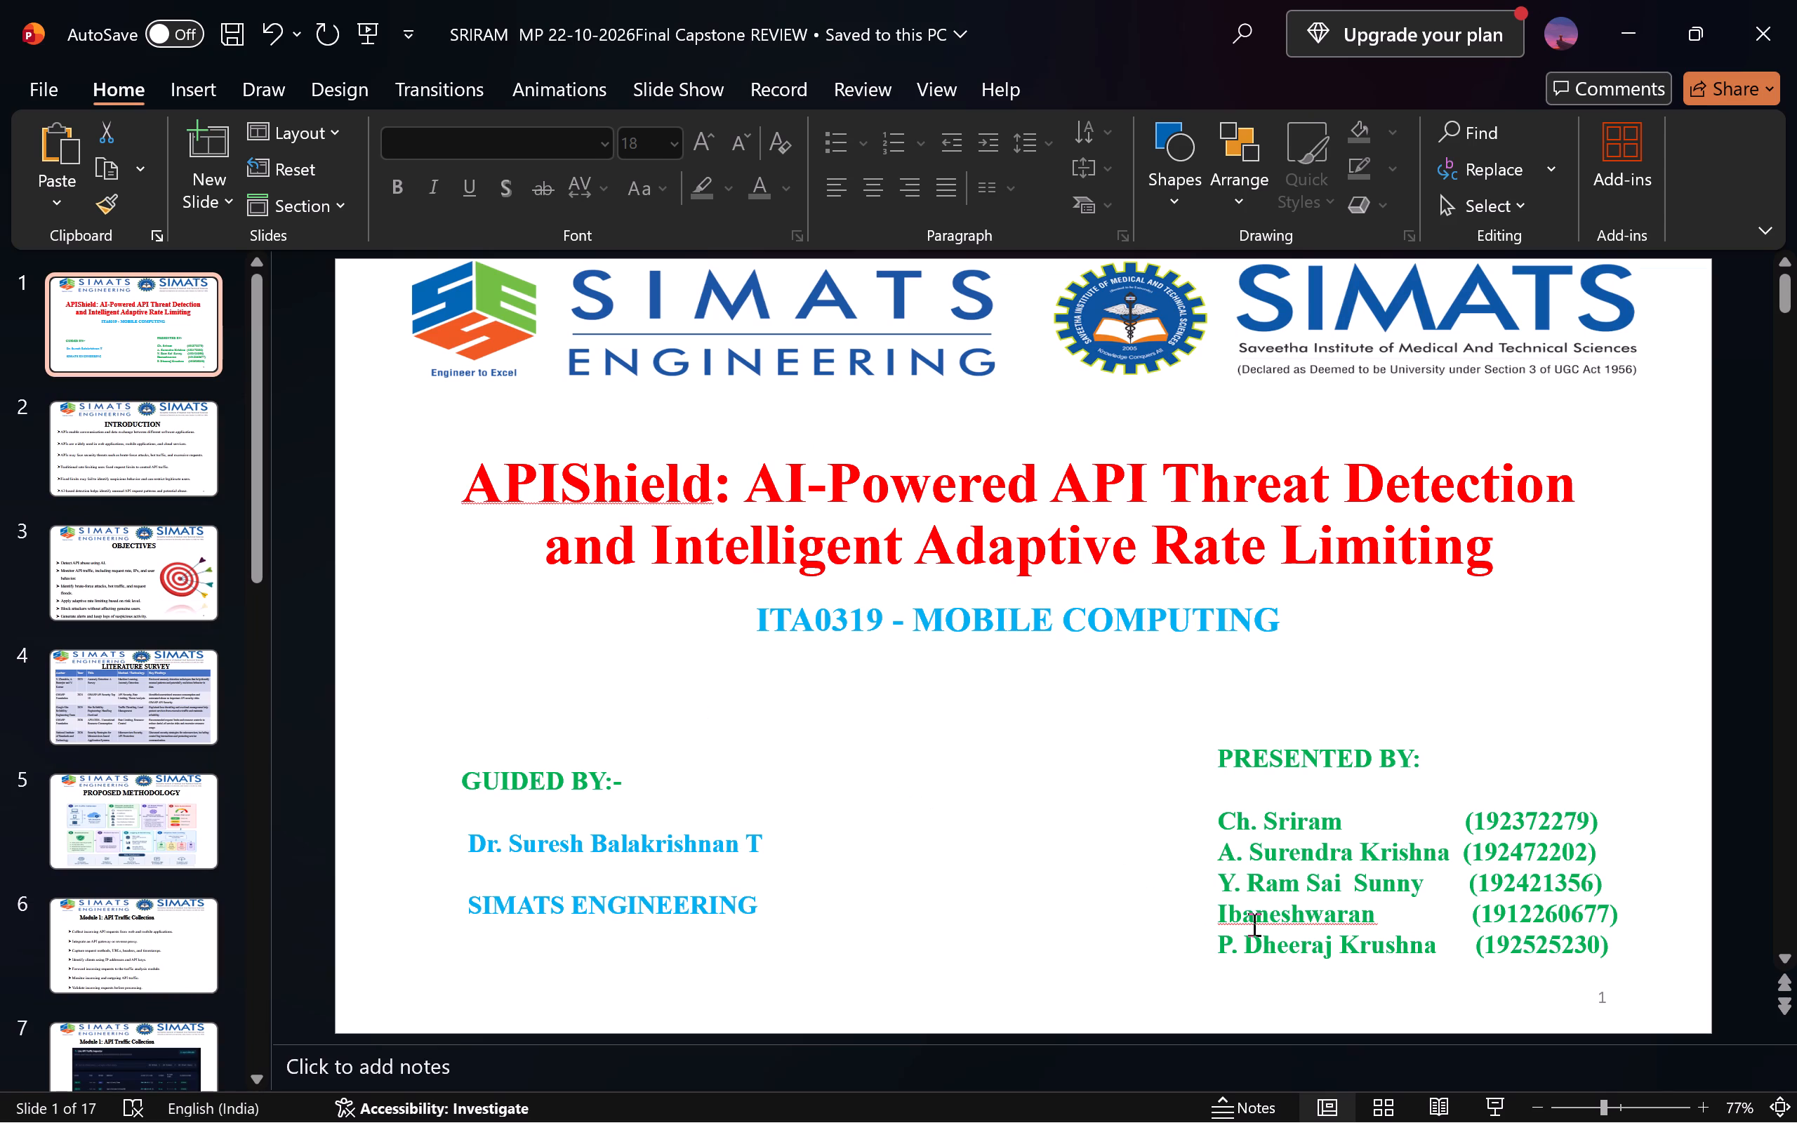
pyautogui.click(1253, 924)
pyautogui.press('Left')
pyautogui.press('Left')
pyautogui.press('Left')
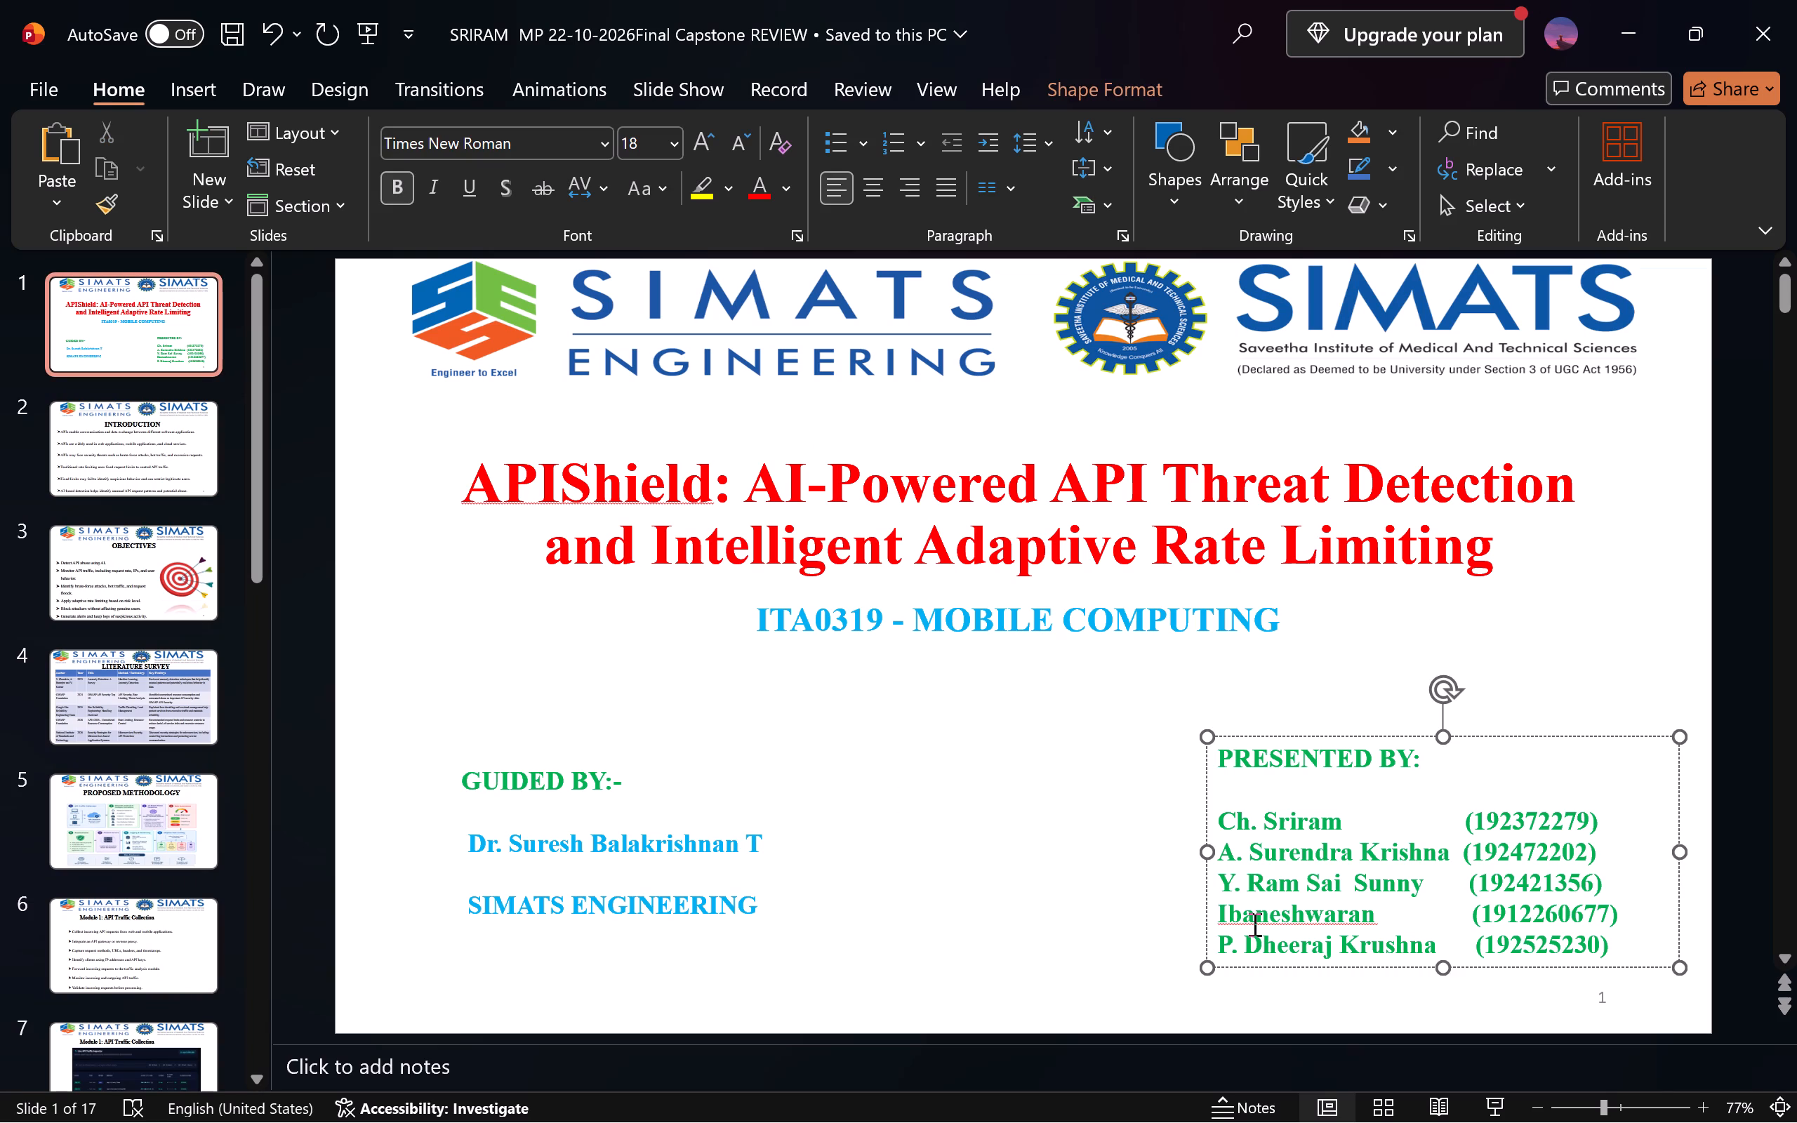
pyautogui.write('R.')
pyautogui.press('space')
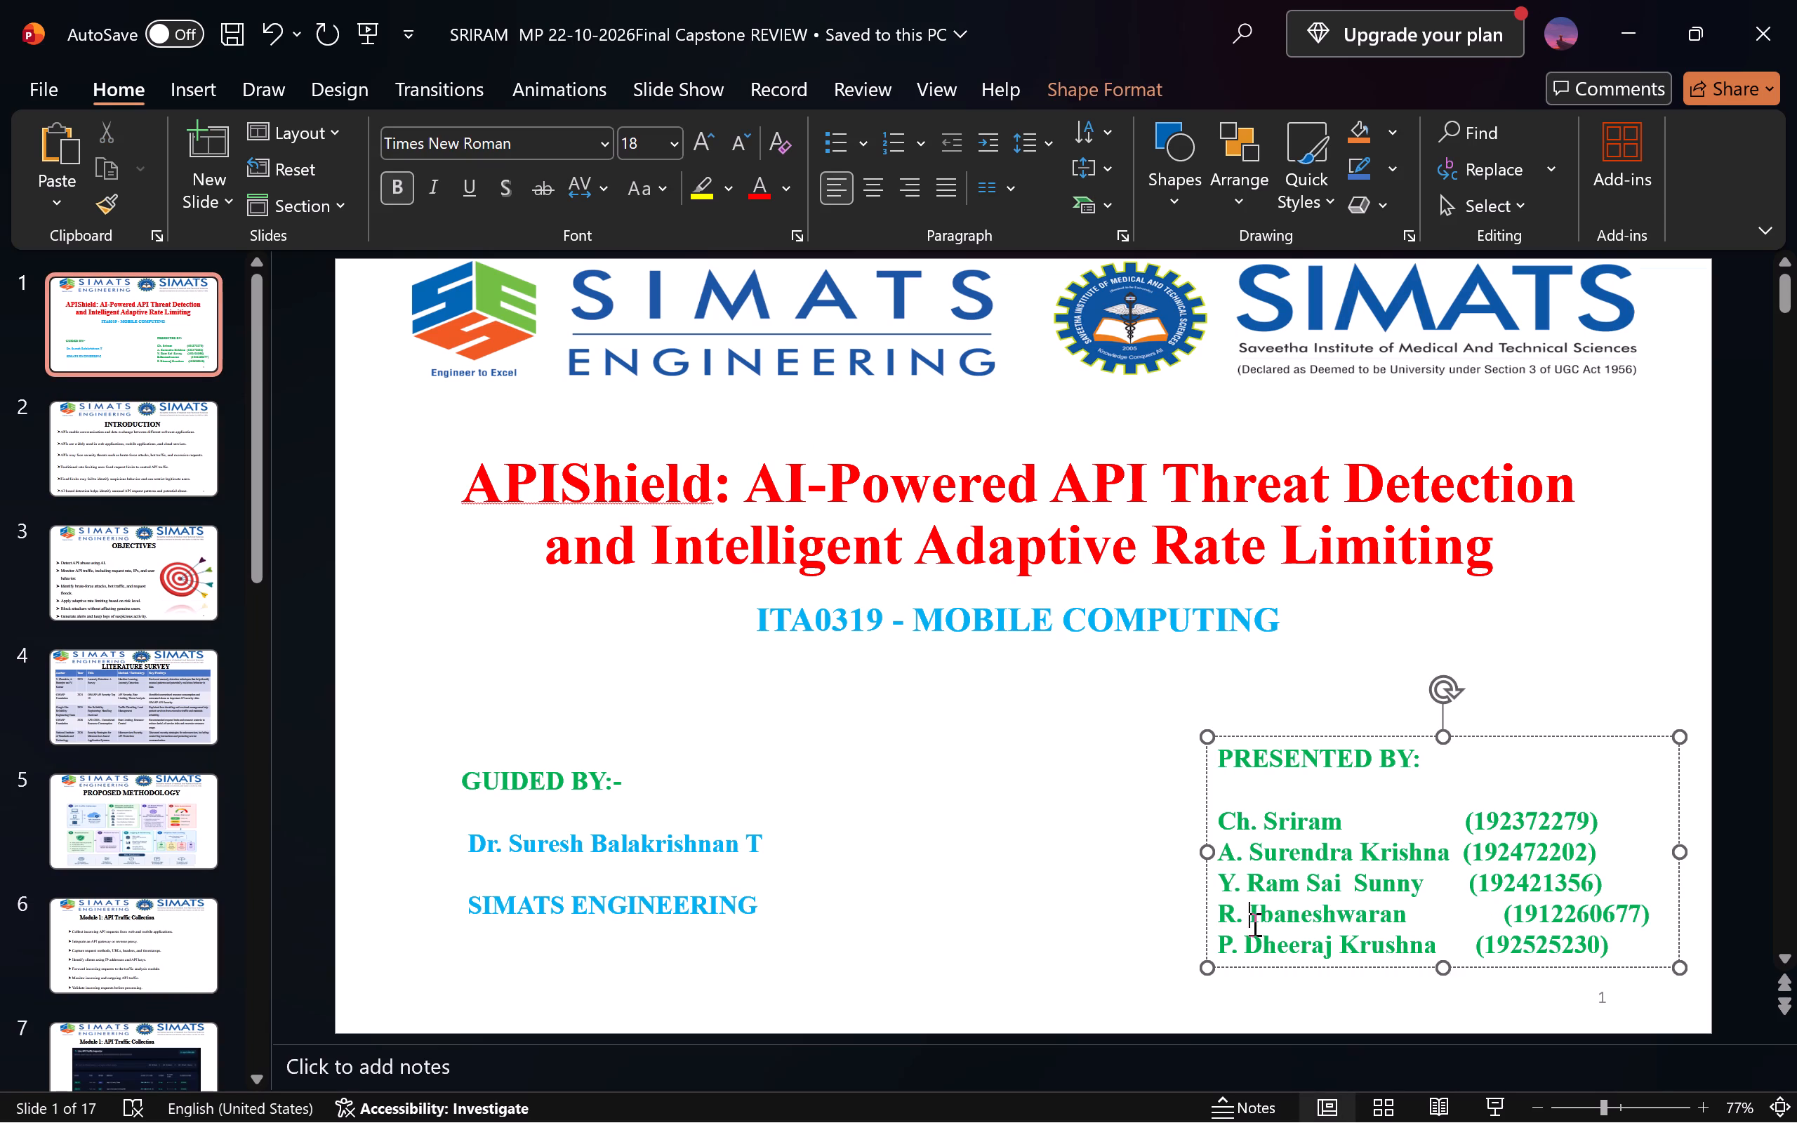
pyautogui.click(1029, 1010)
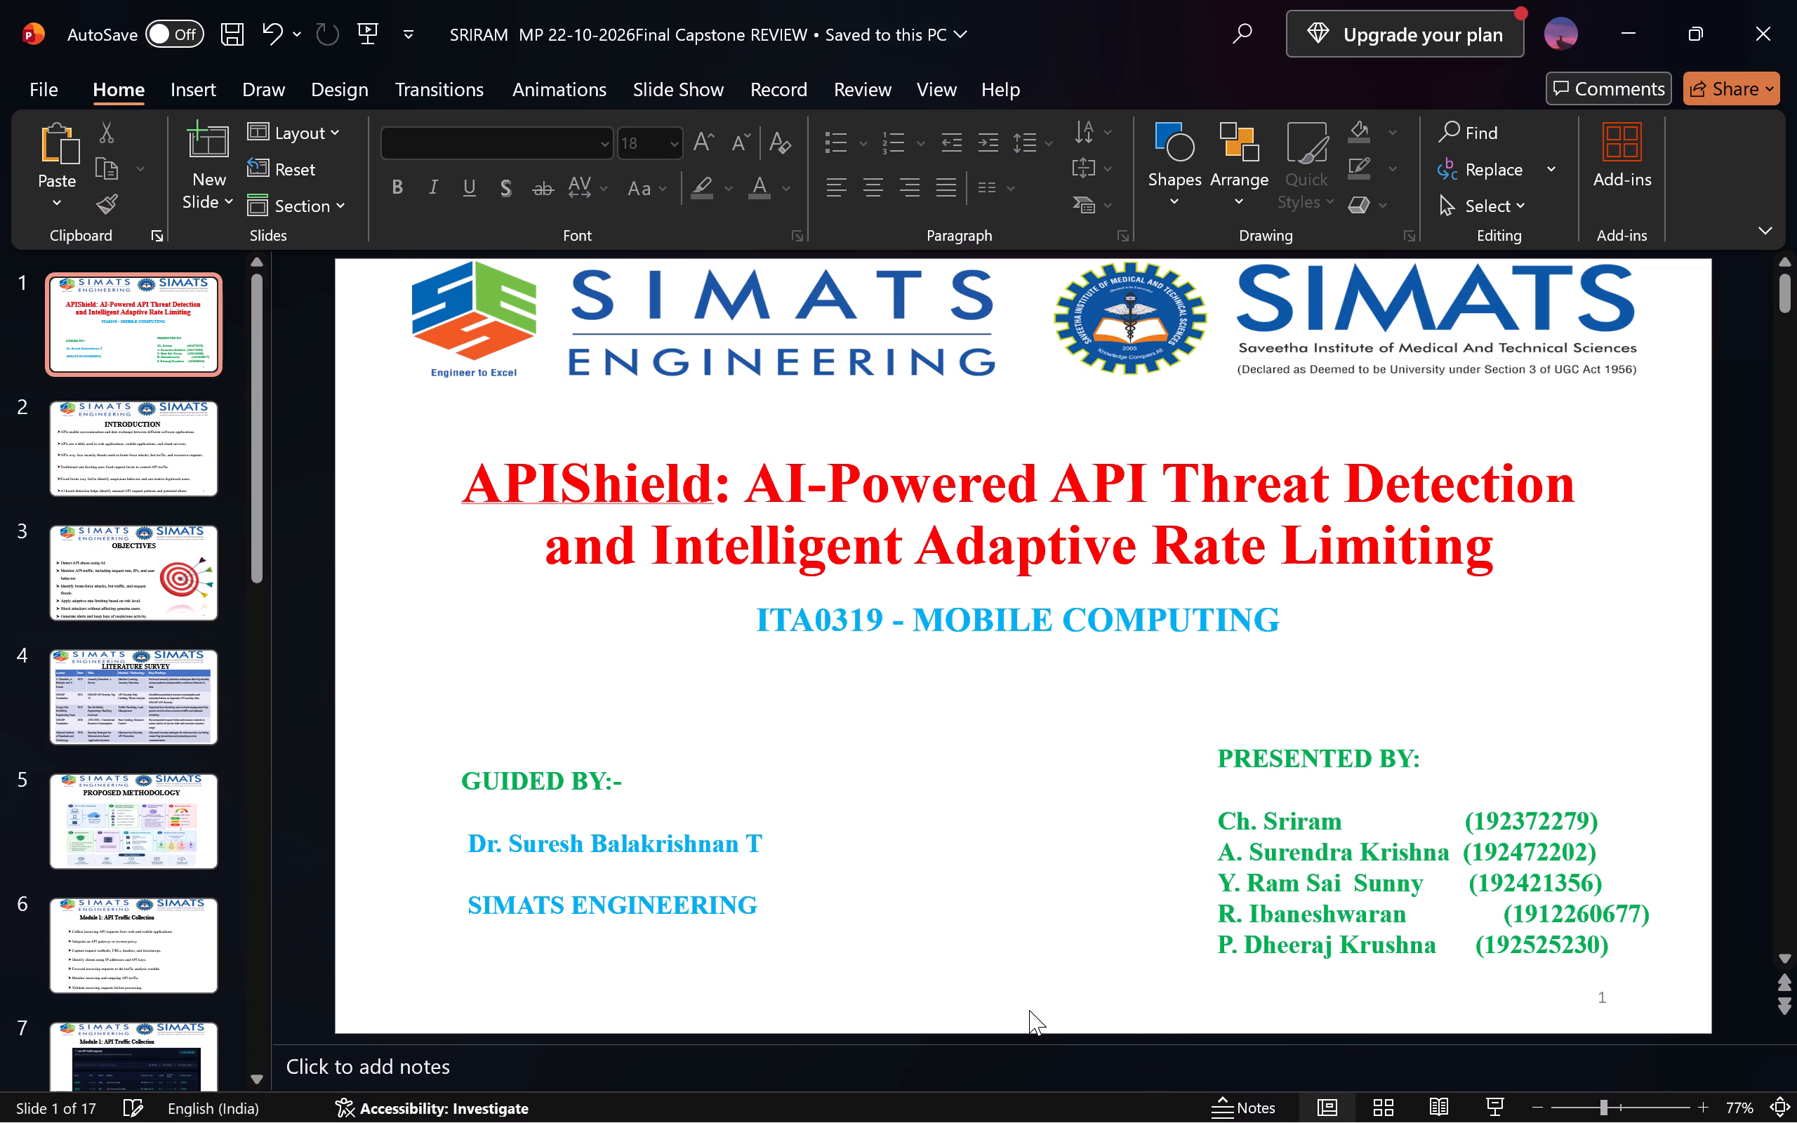
pyautogui.hotkey('ctrl', 's')
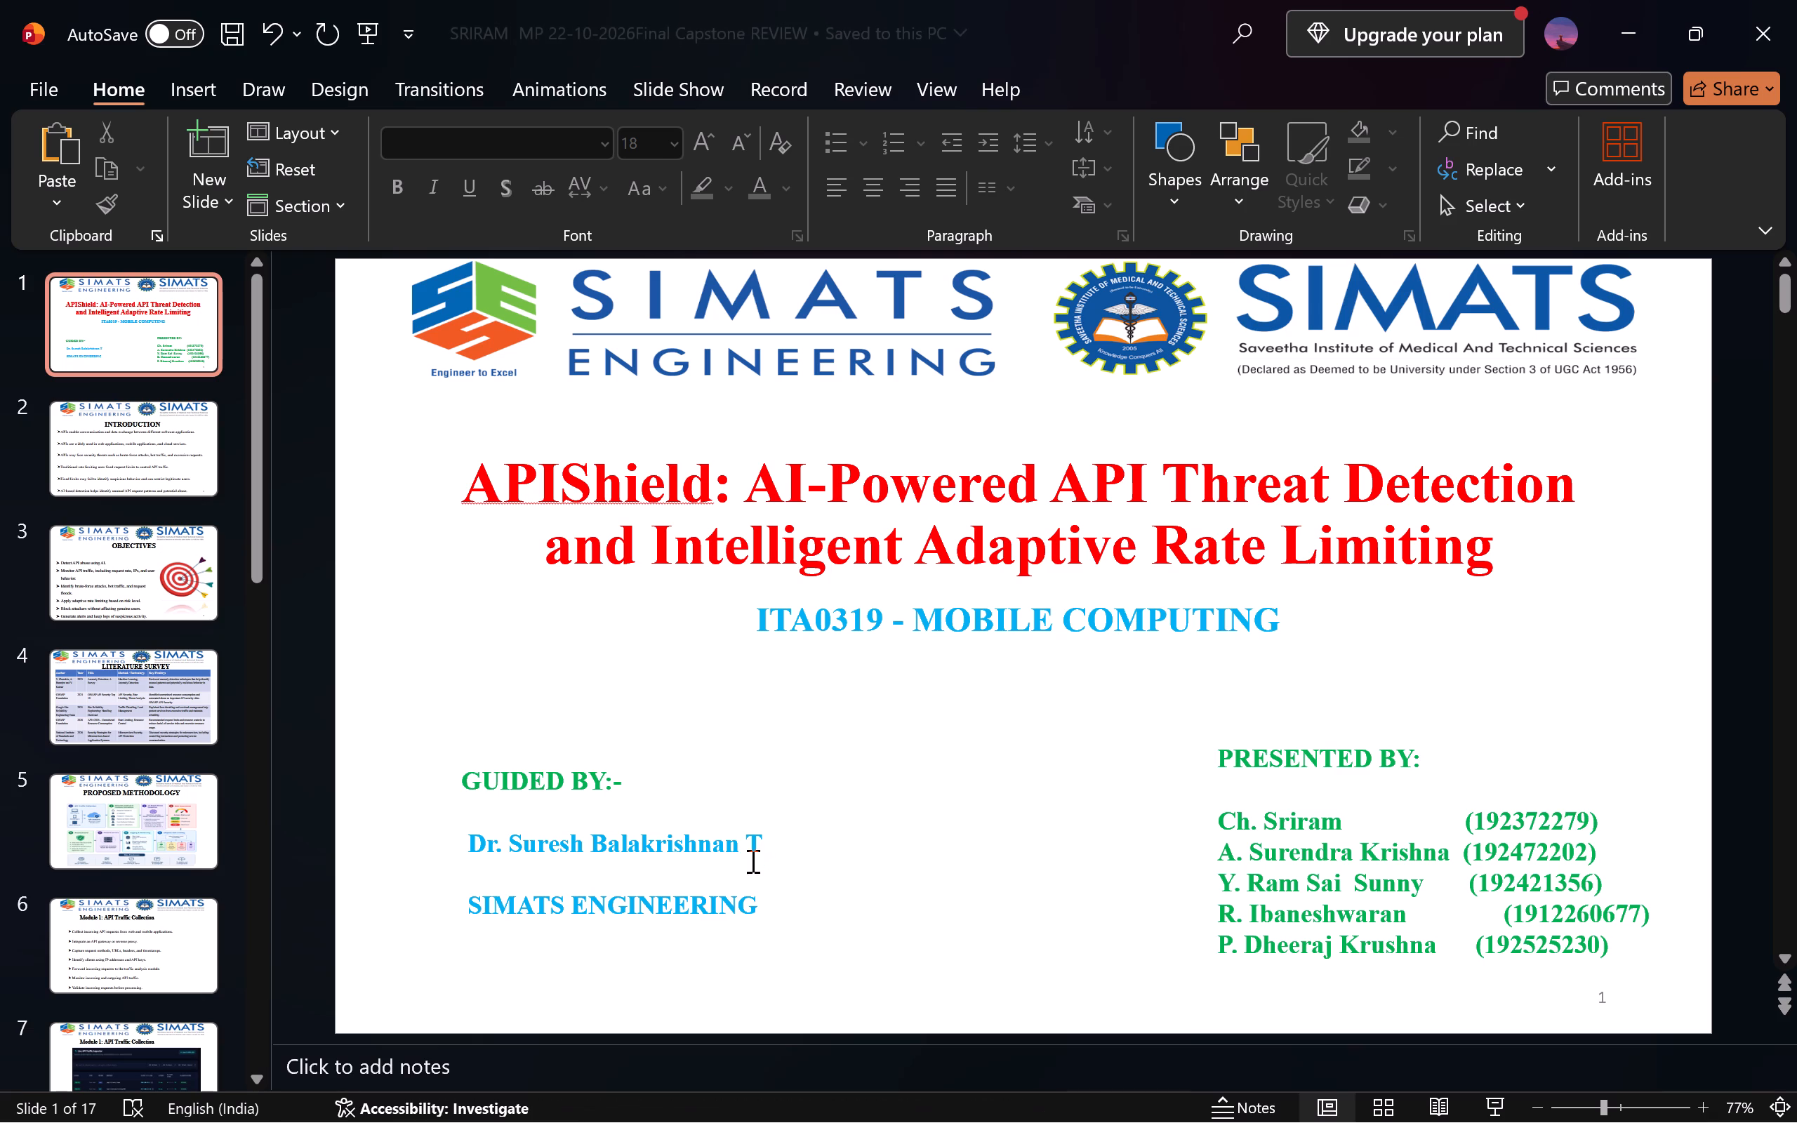
# Review the Introduction and Objectives slides for content and layout.
pyautogui.click(161, 466)
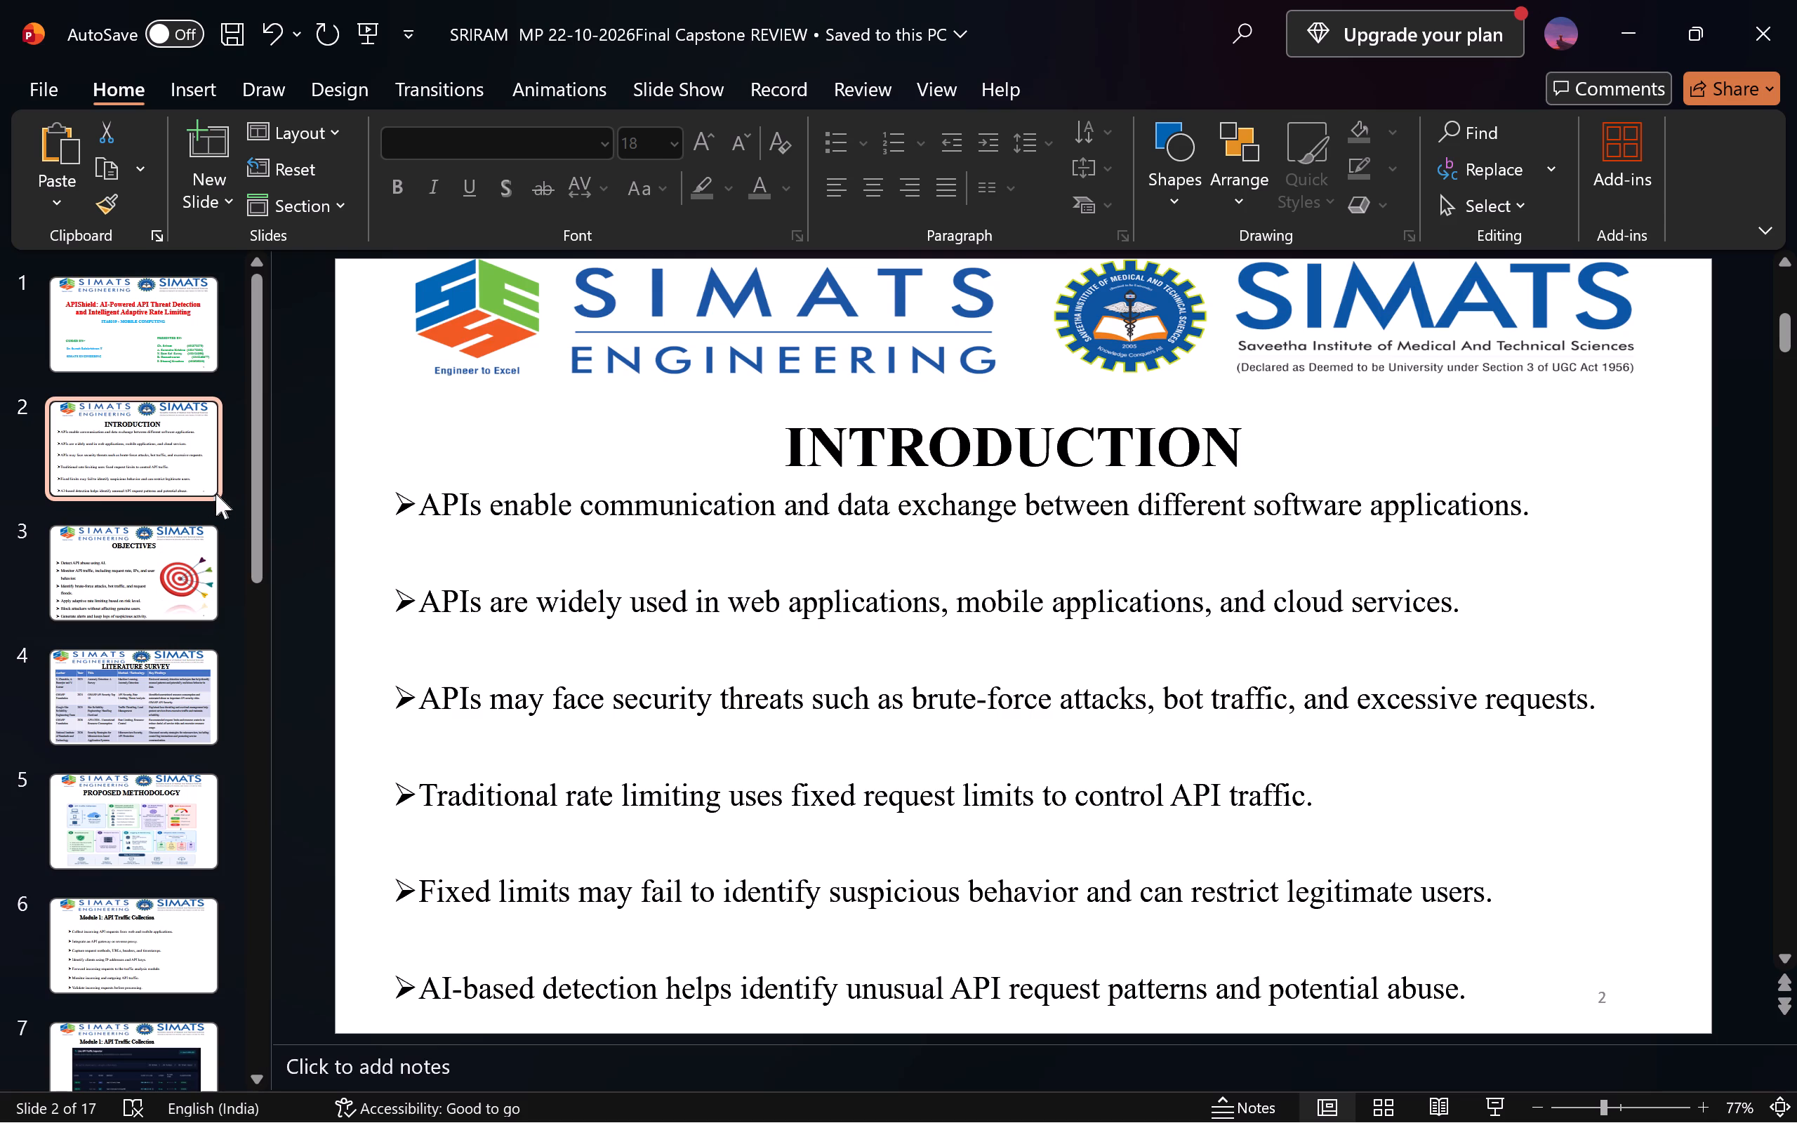
pyautogui.click(142, 561)
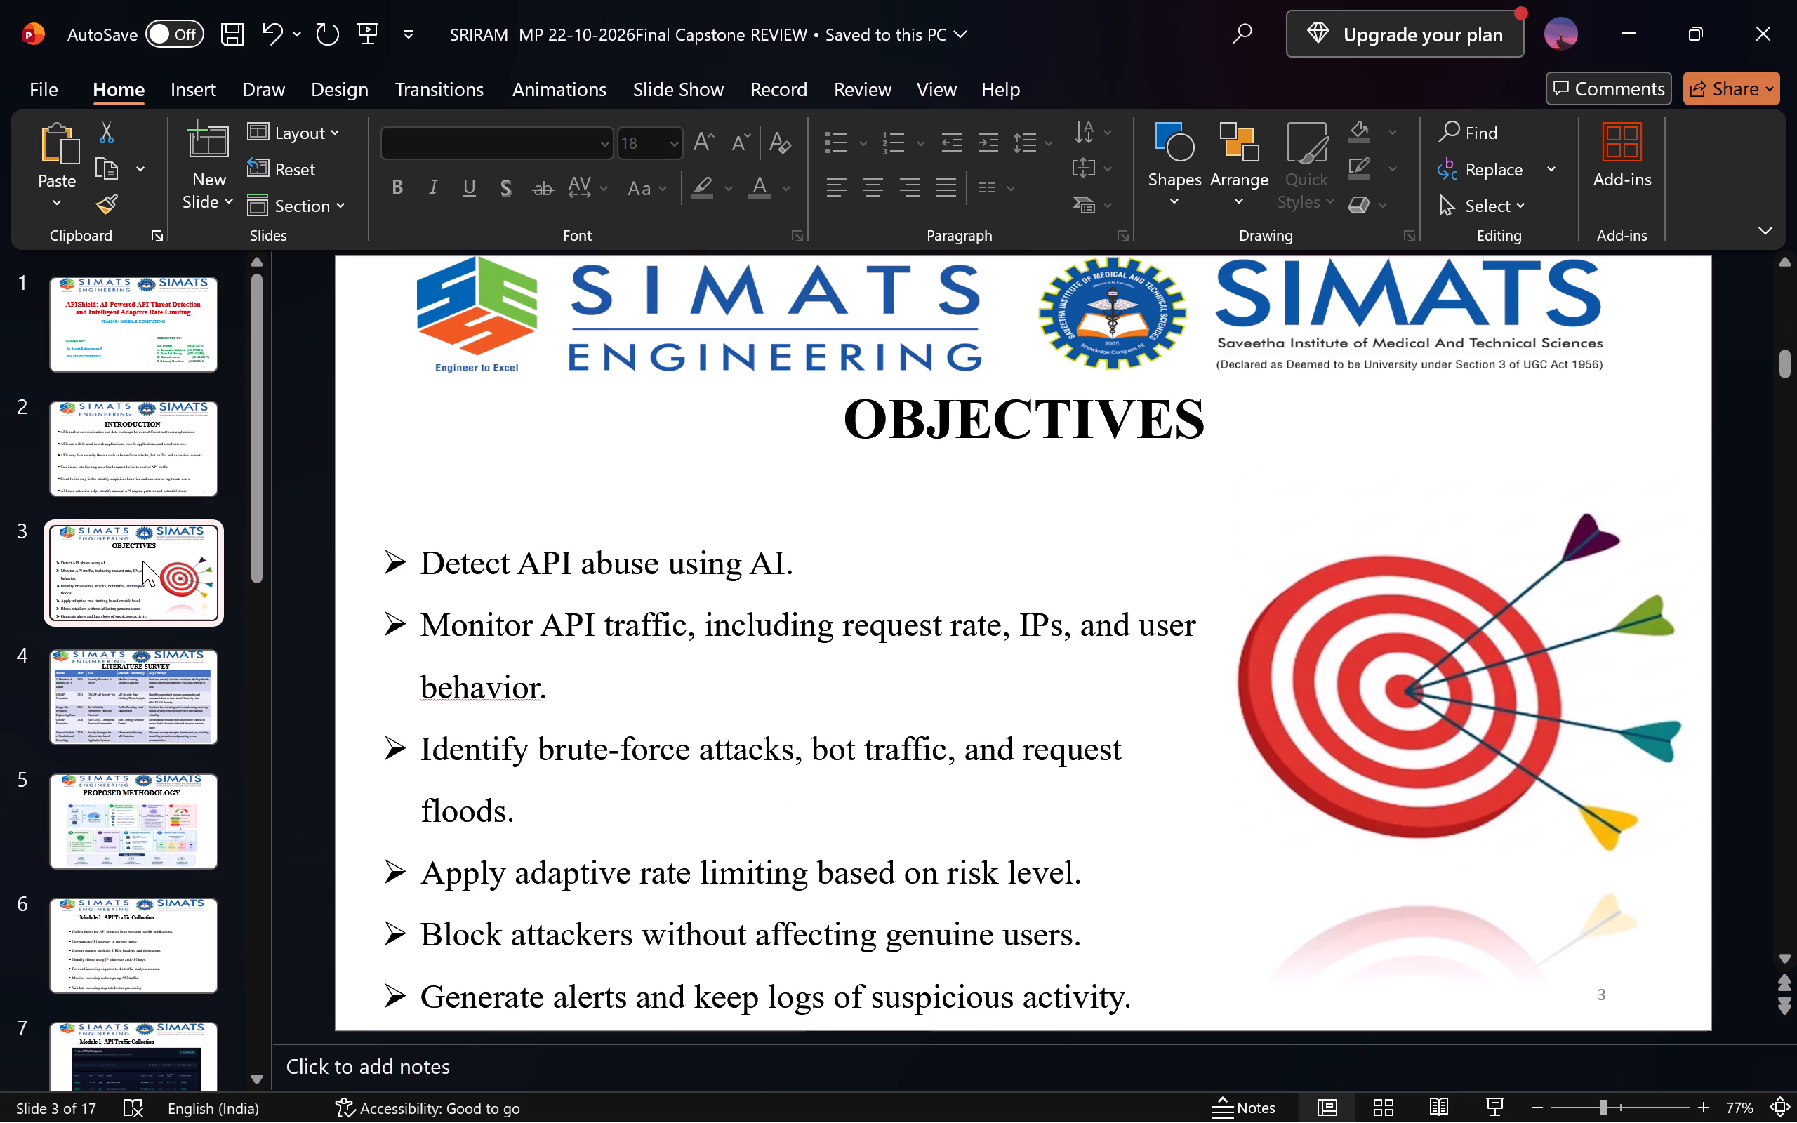
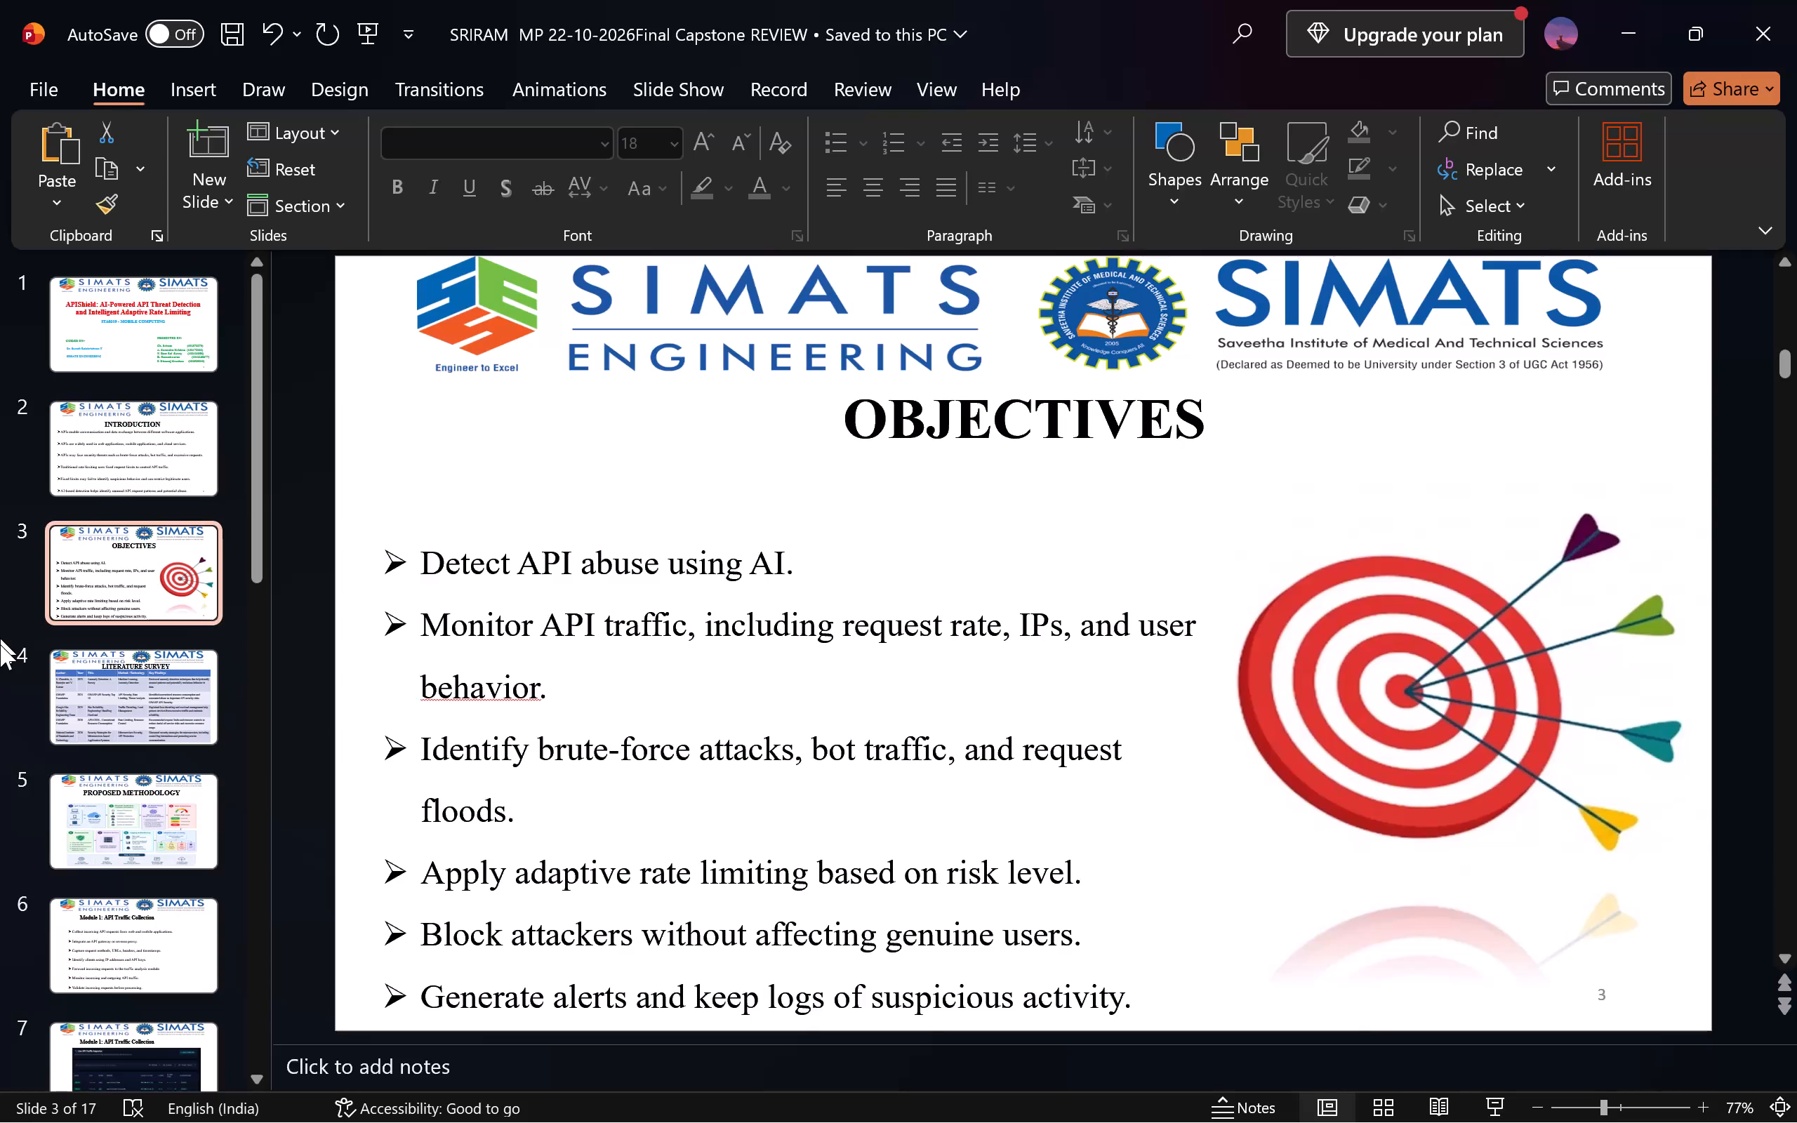
# Review the Literature Survey and Proposed Methodology slides for content and layout, and save the presentation.
pyautogui.click(139, 721)
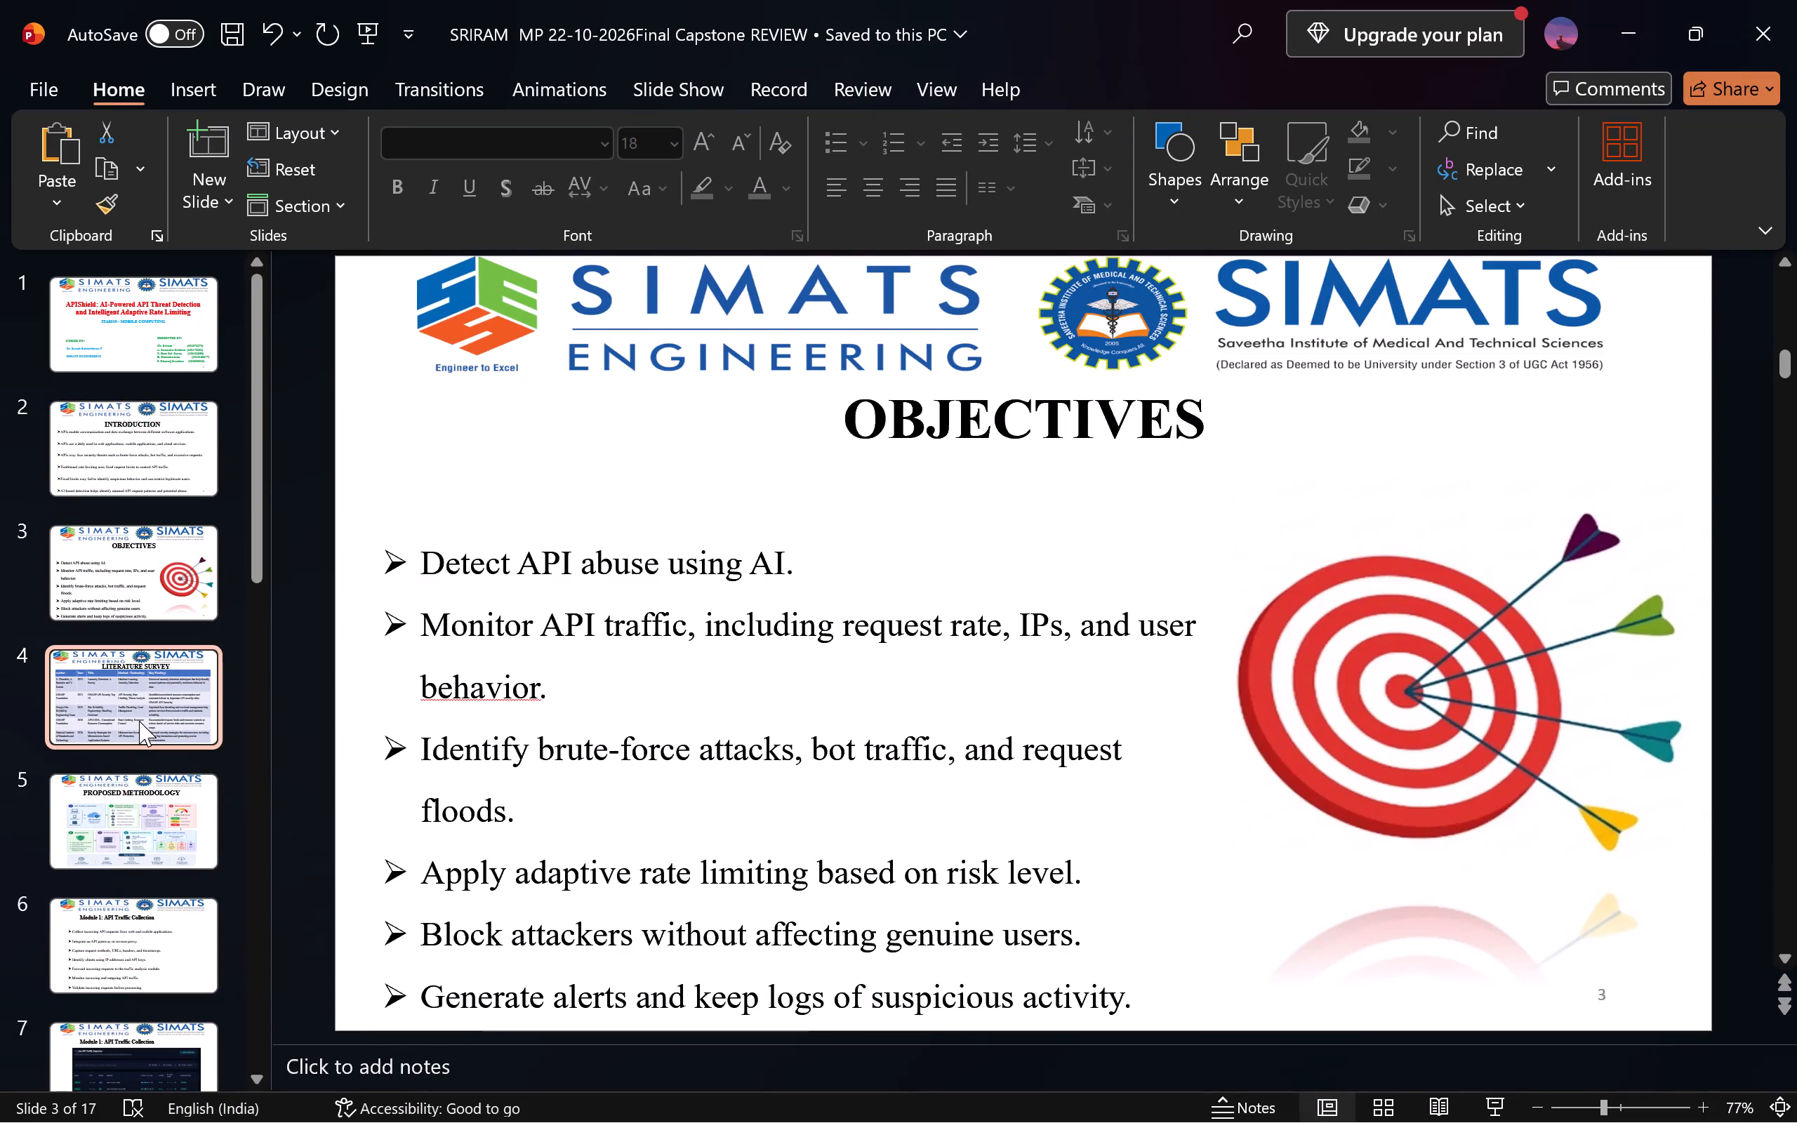
pyautogui.click(134, 830)
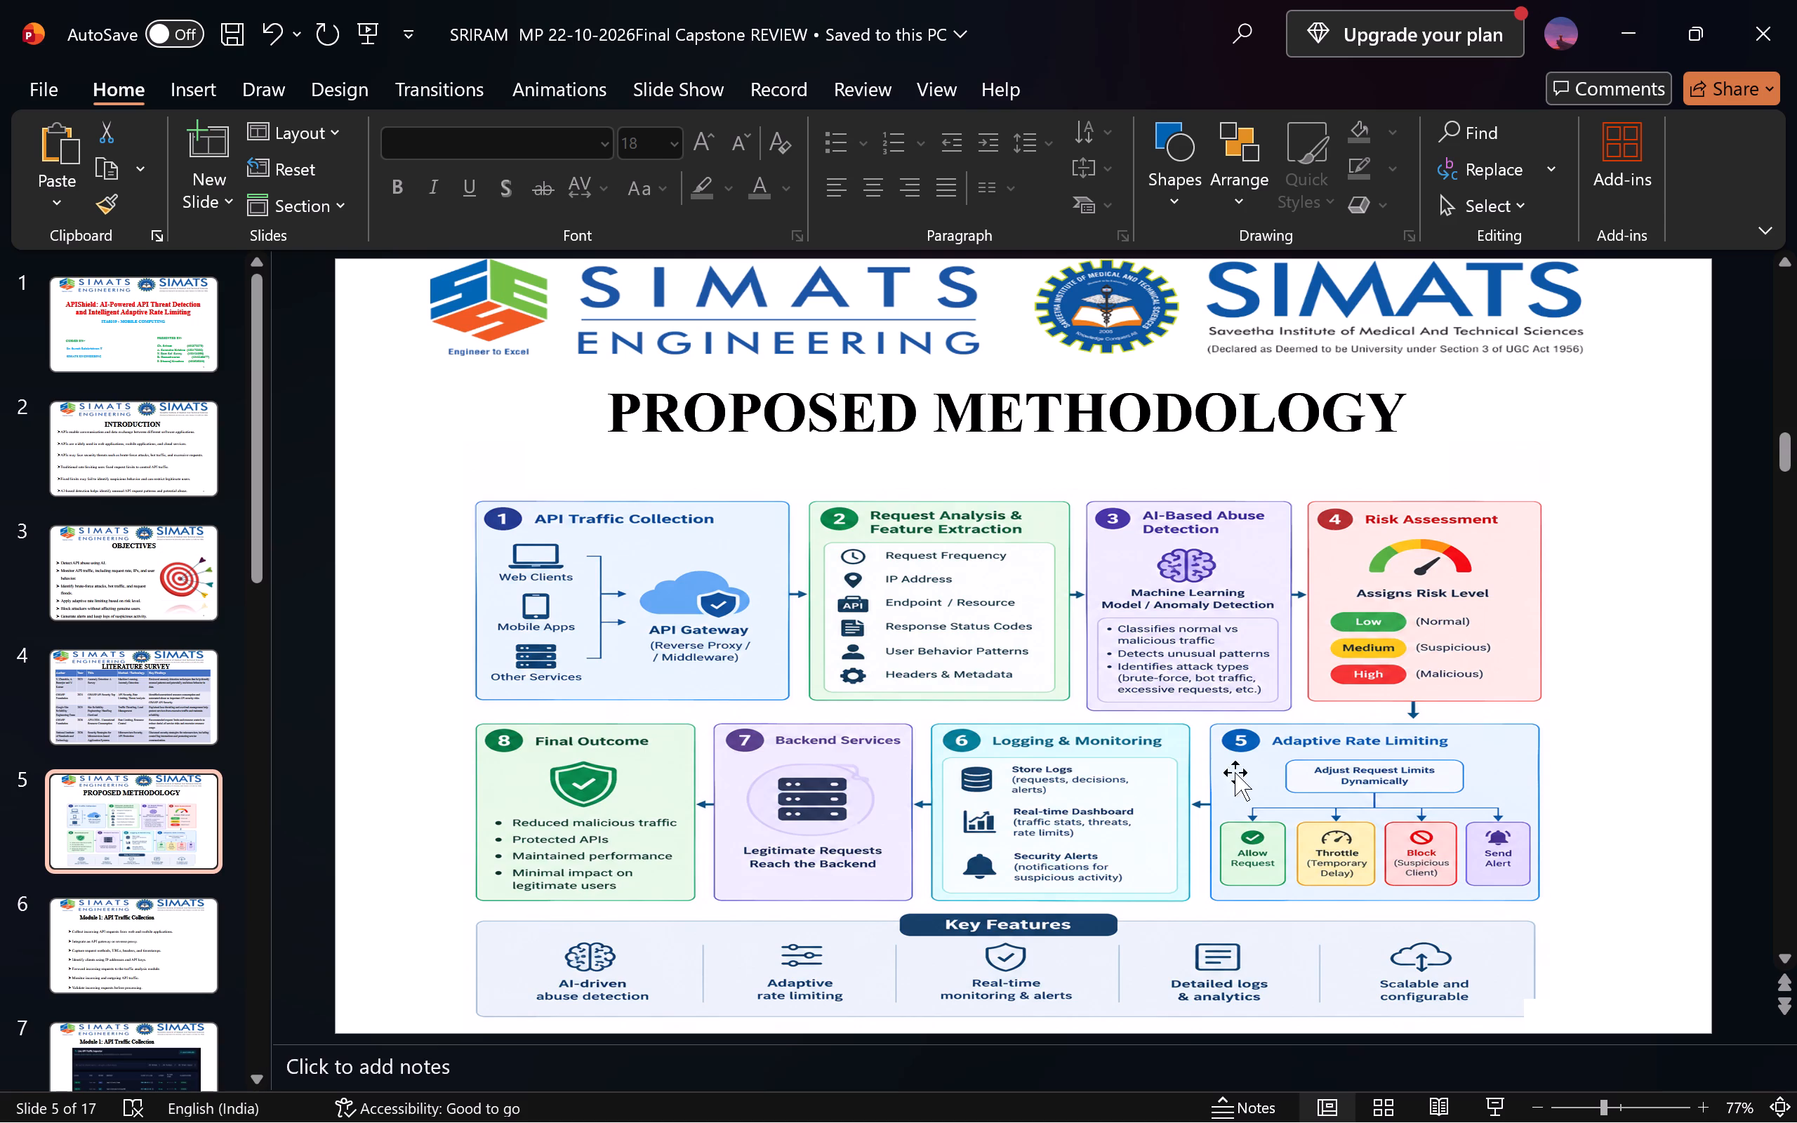
pyautogui.hotkey('ctrl', 's')
# Shift the workflow diagram on the Proposed Methodology slide slightly left and up, clear of the white patch at its lower-right corner.
pyautogui.click(1483, 934)
pyautogui.moveTo(1483, 934); pyautogui.dragTo(1494, 931)
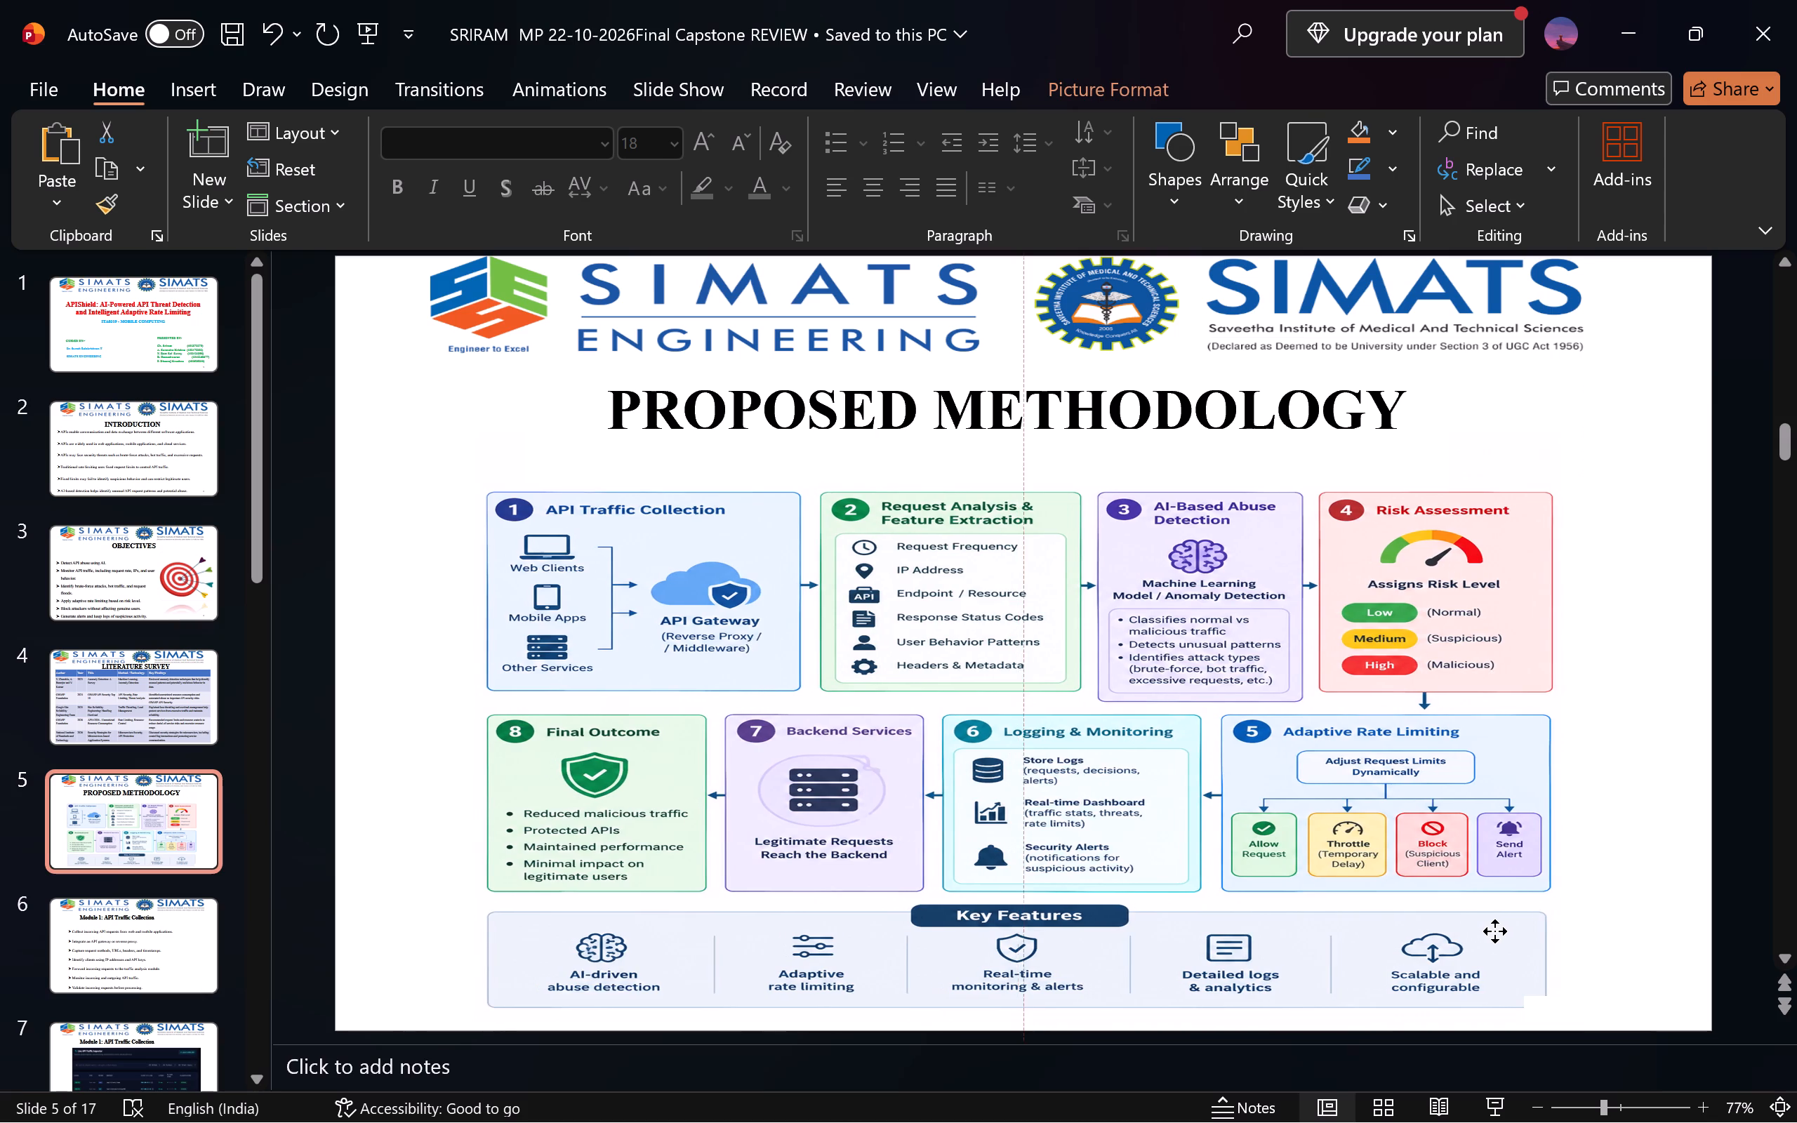
pyautogui.moveTo(1494, 931); pyautogui.dragTo(1469, 936)
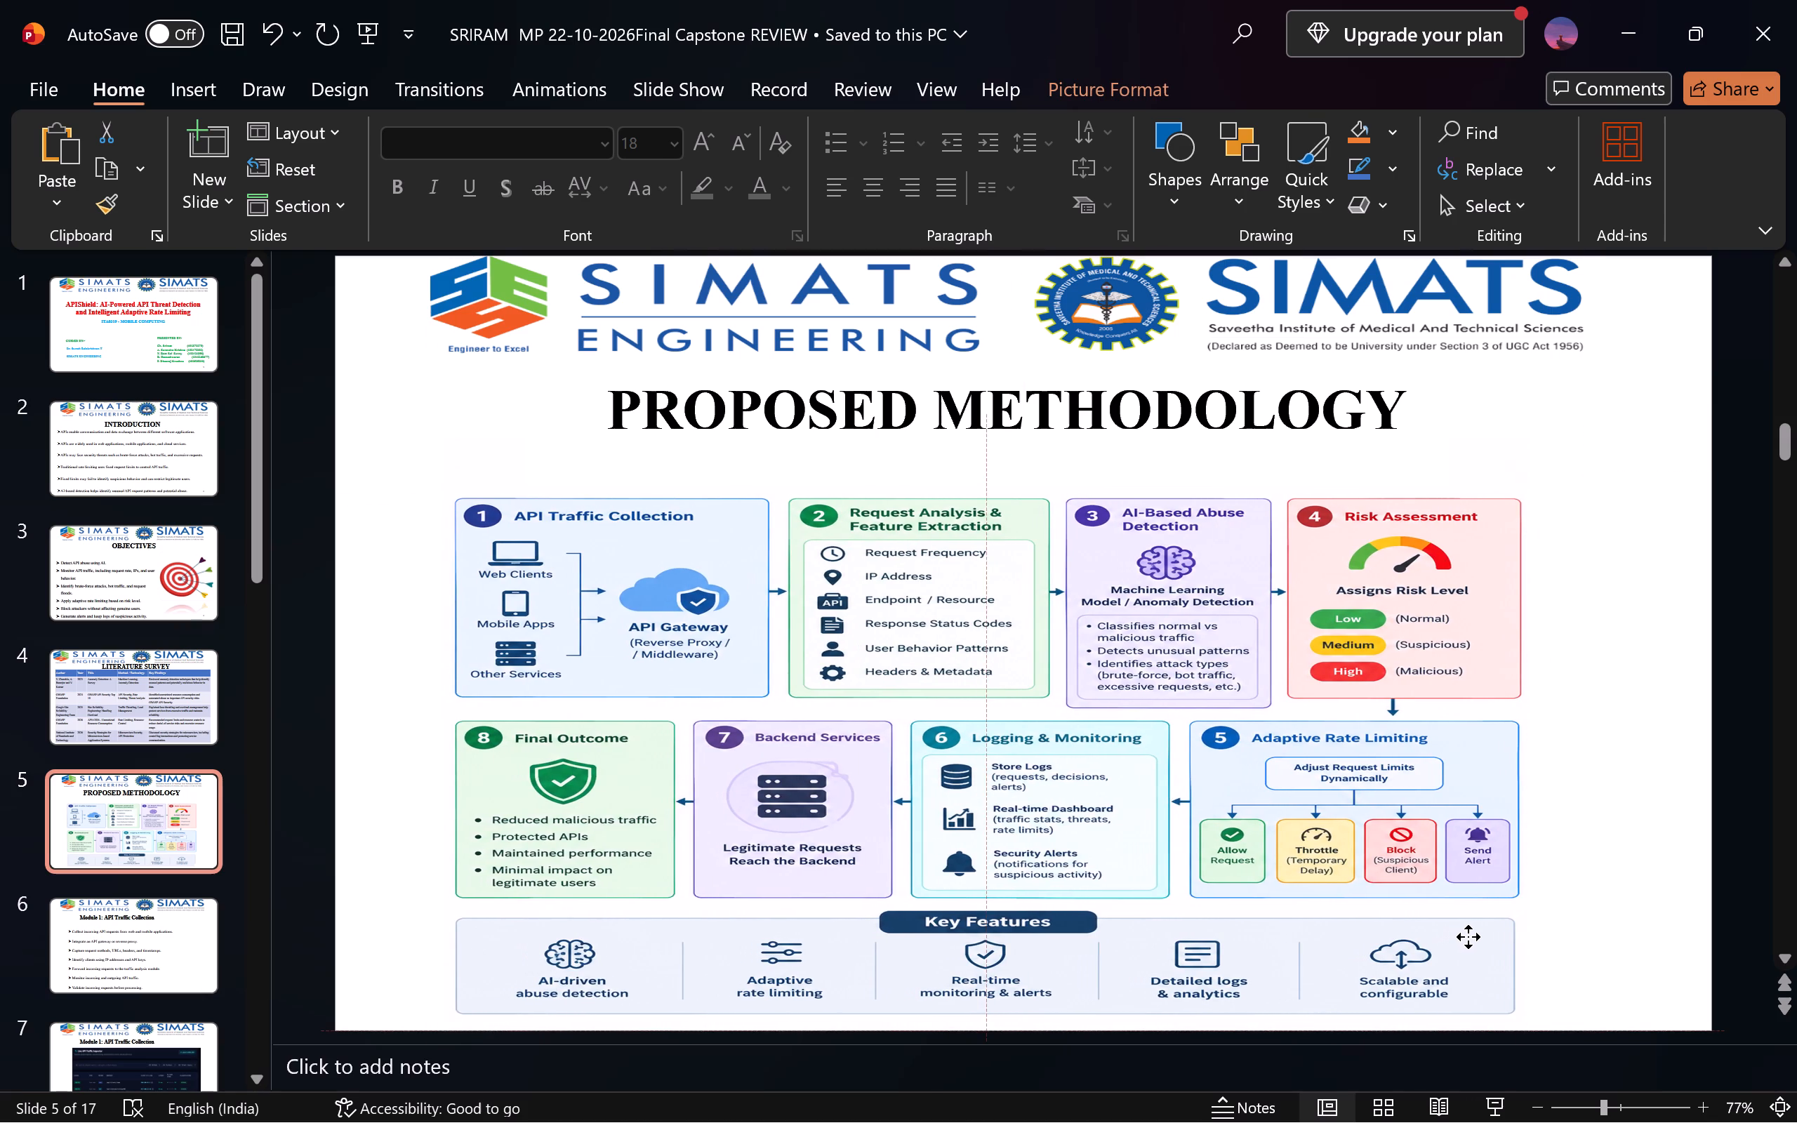
pyautogui.moveTo(1469, 936); pyautogui.dragTo(1464, 931)
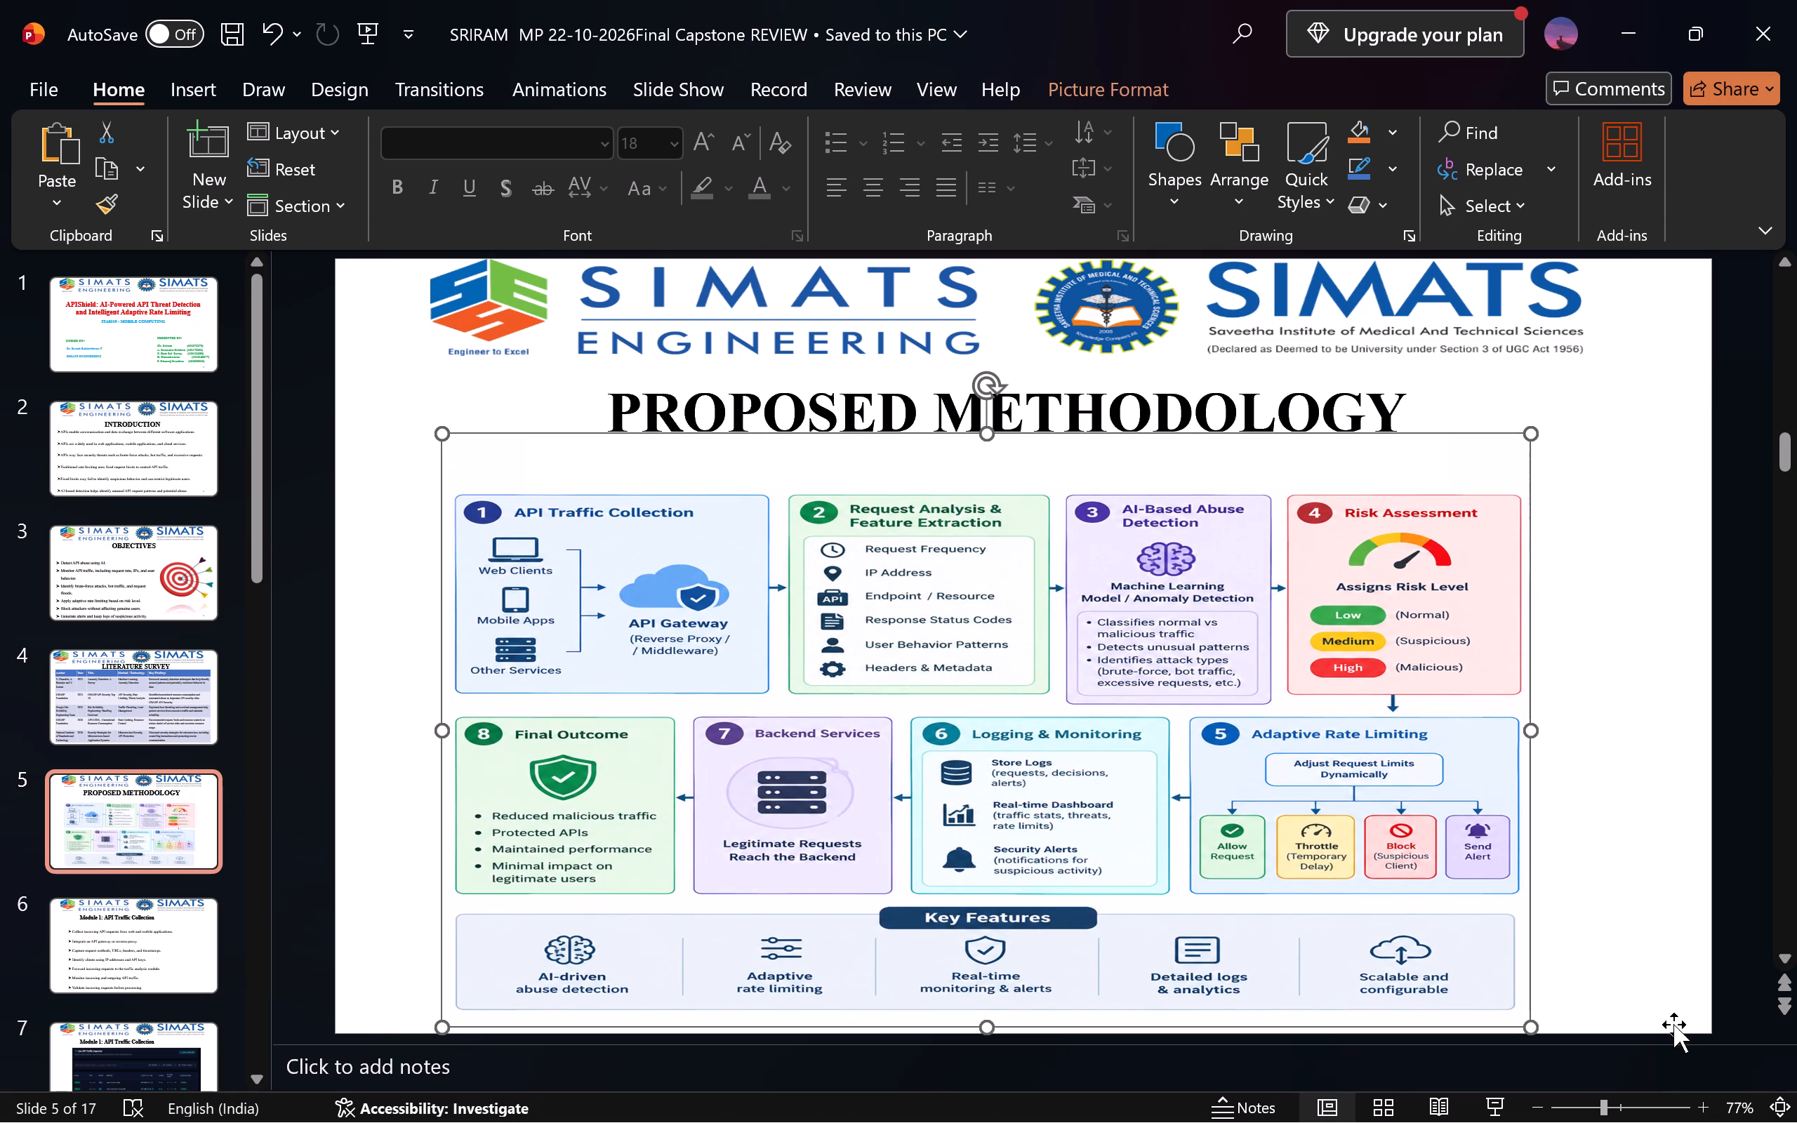
pyautogui.click(1586, 984)
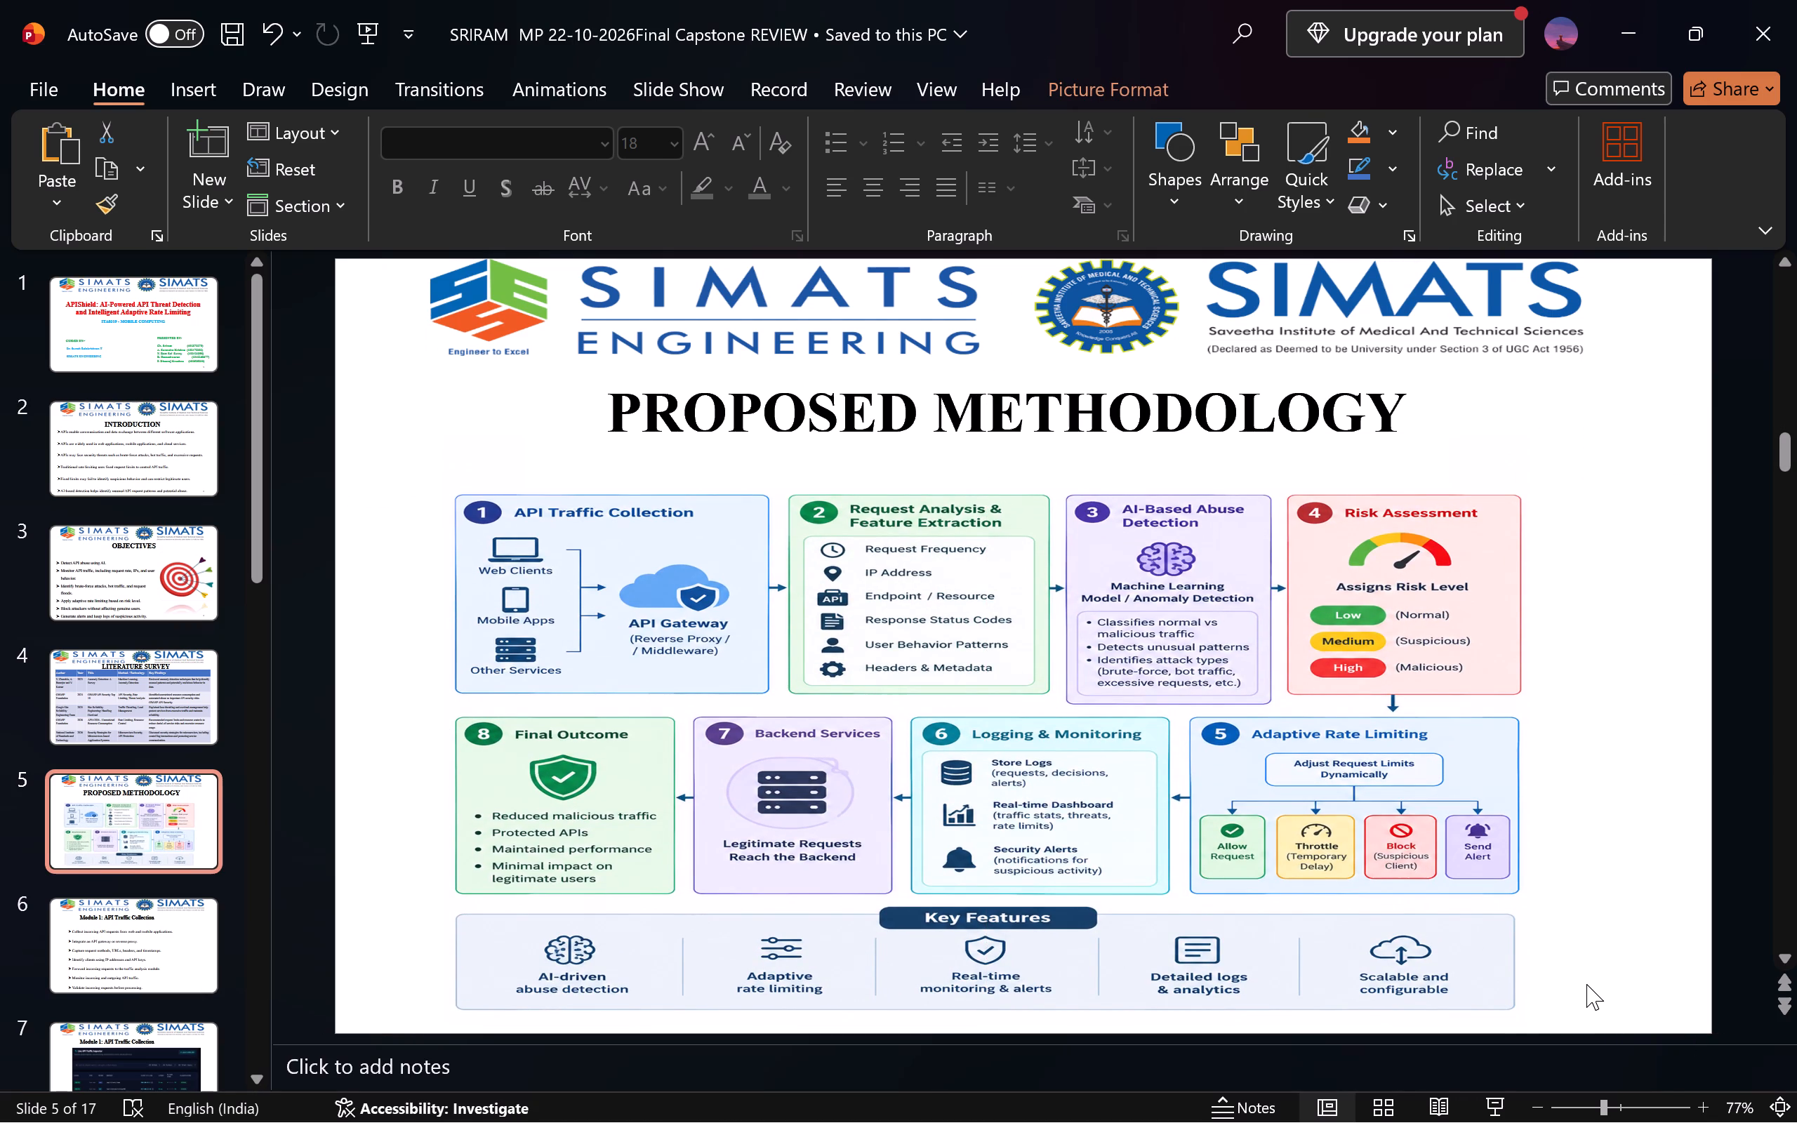
# Reposition the white patch at the slide's lower-right corner so it covers the "Made with GAMMA" badge and stays within the slide edge.
pyautogui.click(1535, 993)
pyautogui.moveTo(1535, 993); pyautogui.dragTo(1617, 962)
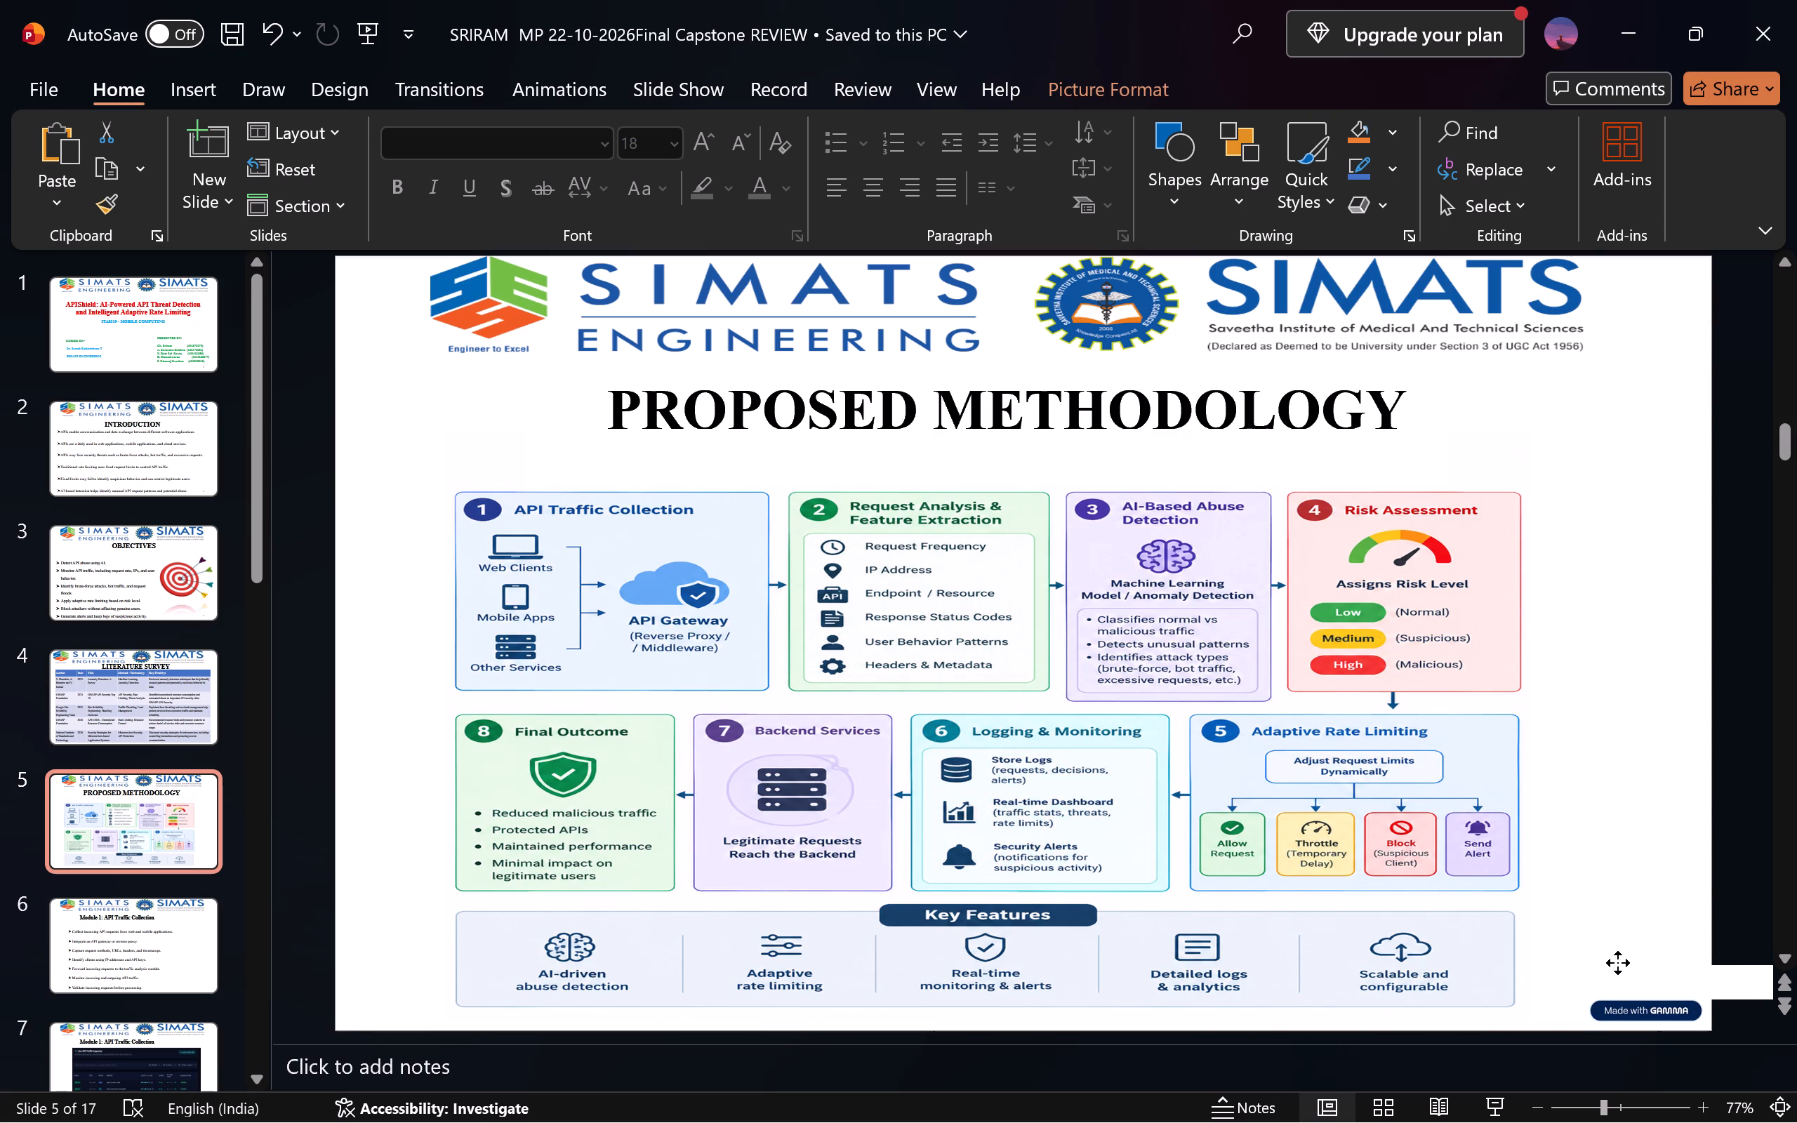
pyautogui.moveTo(1617, 962); pyautogui.dragTo(1552, 992)
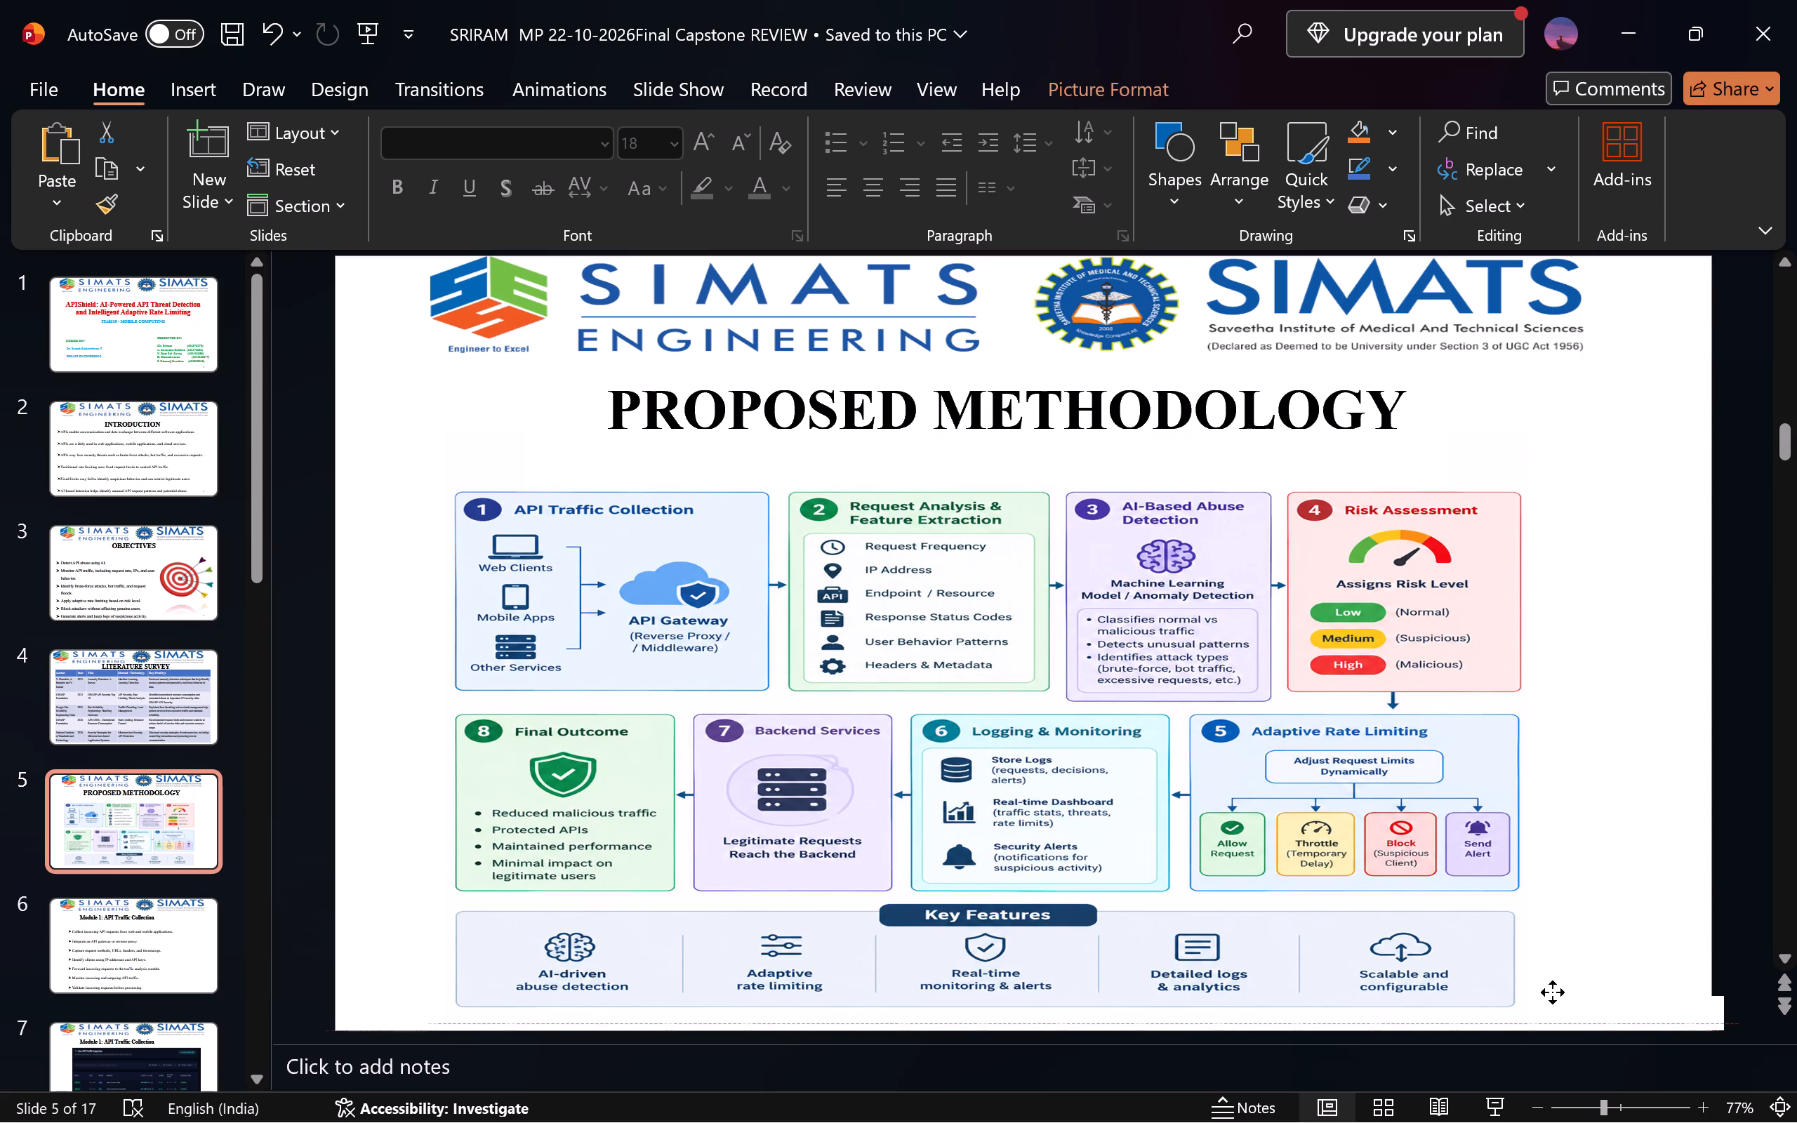
pyautogui.moveTo(1552, 992); pyautogui.dragTo(1546, 995)
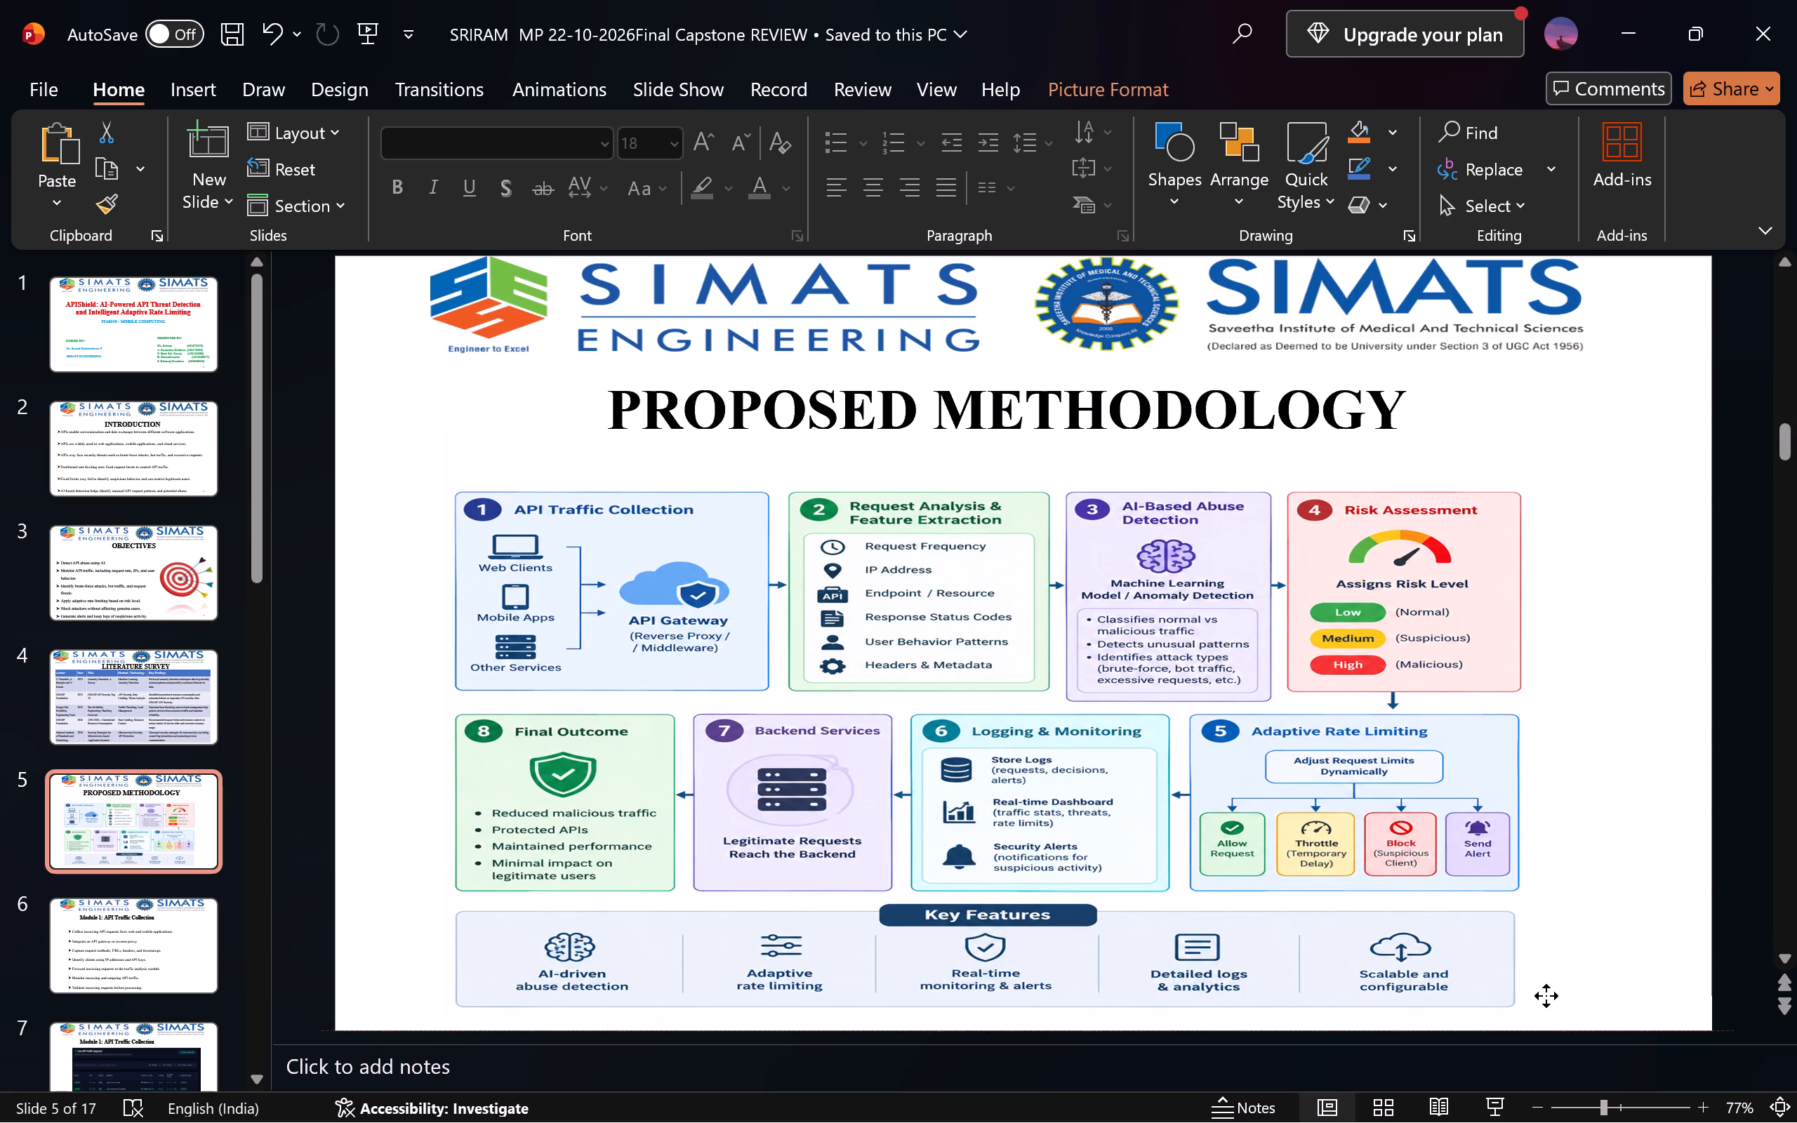
pyautogui.moveTo(1546, 995); pyautogui.dragTo(1541, 997)
# Nudge the workflow diagram slightly right and up beneath the Proposed Methodology title, and save the presentation.
pyautogui.click(1428, 973)
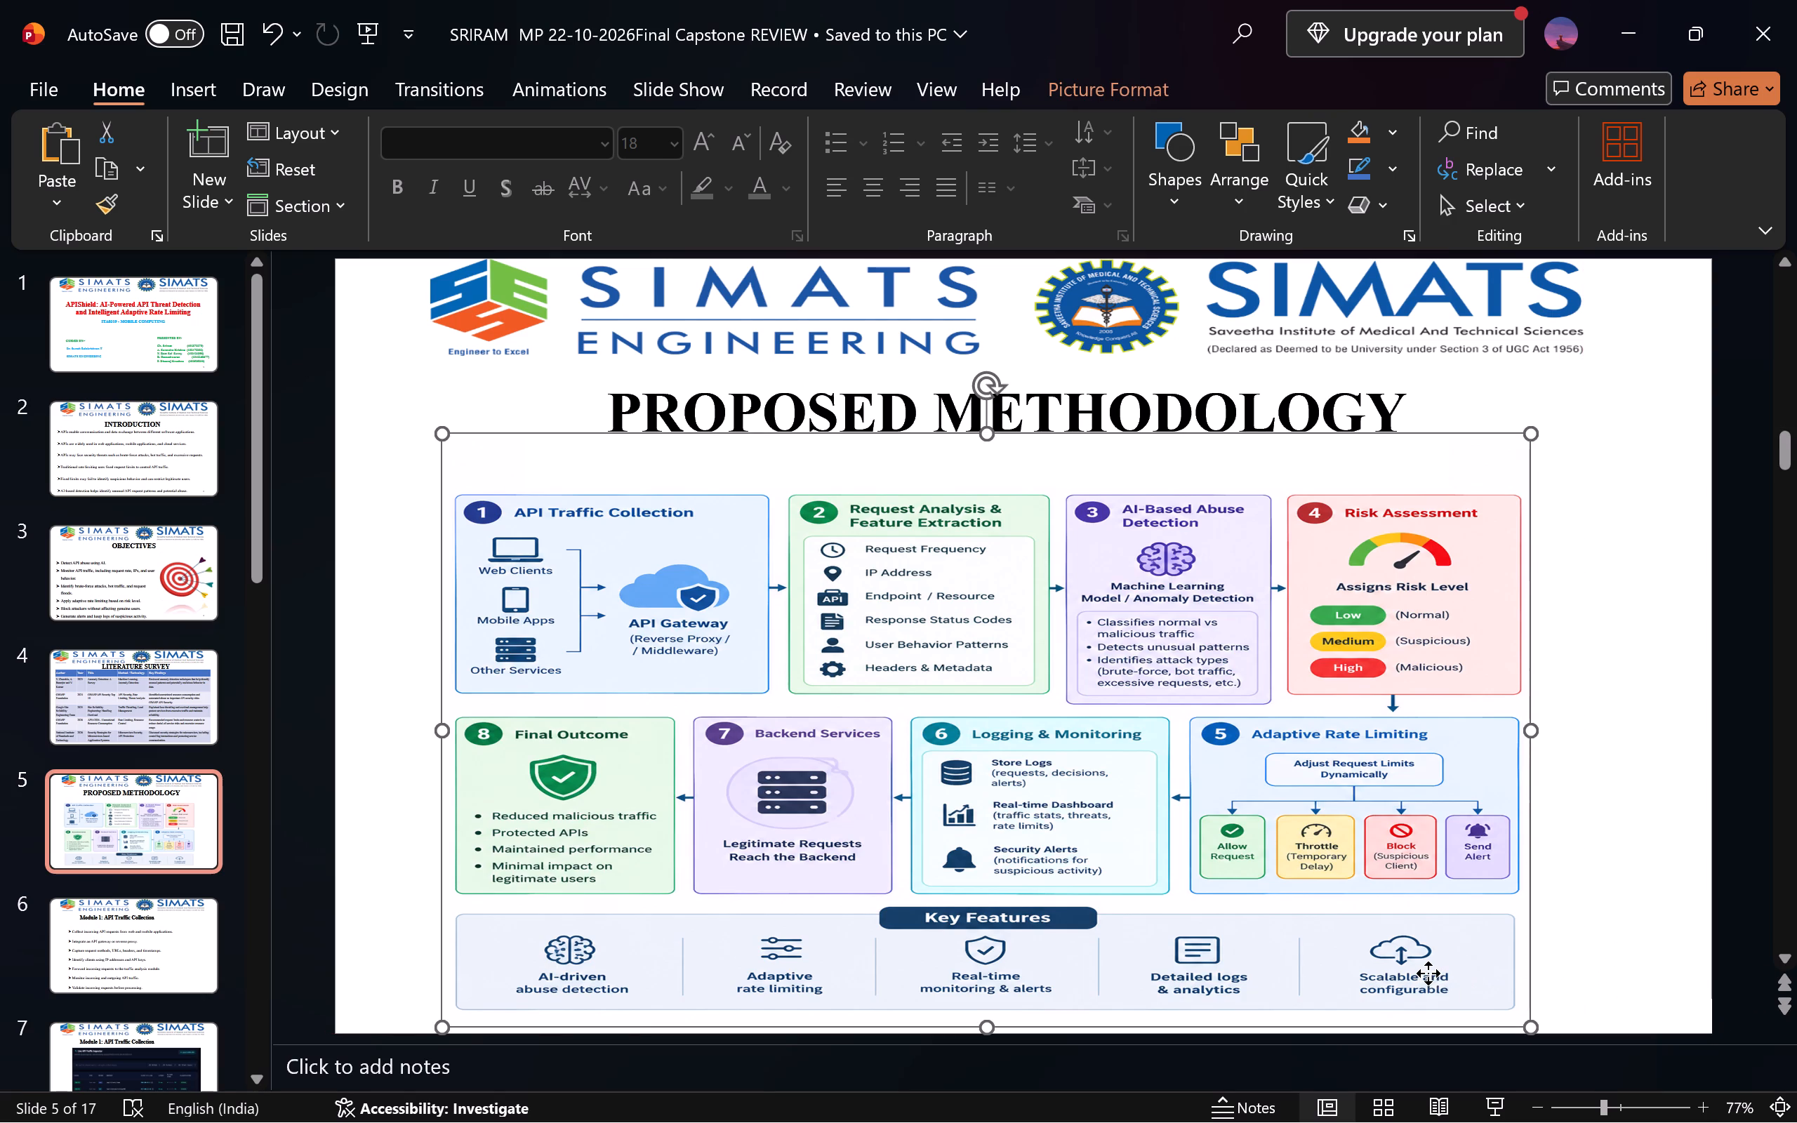
pyautogui.moveTo(1424, 971); pyautogui.dragTo(1431, 969)
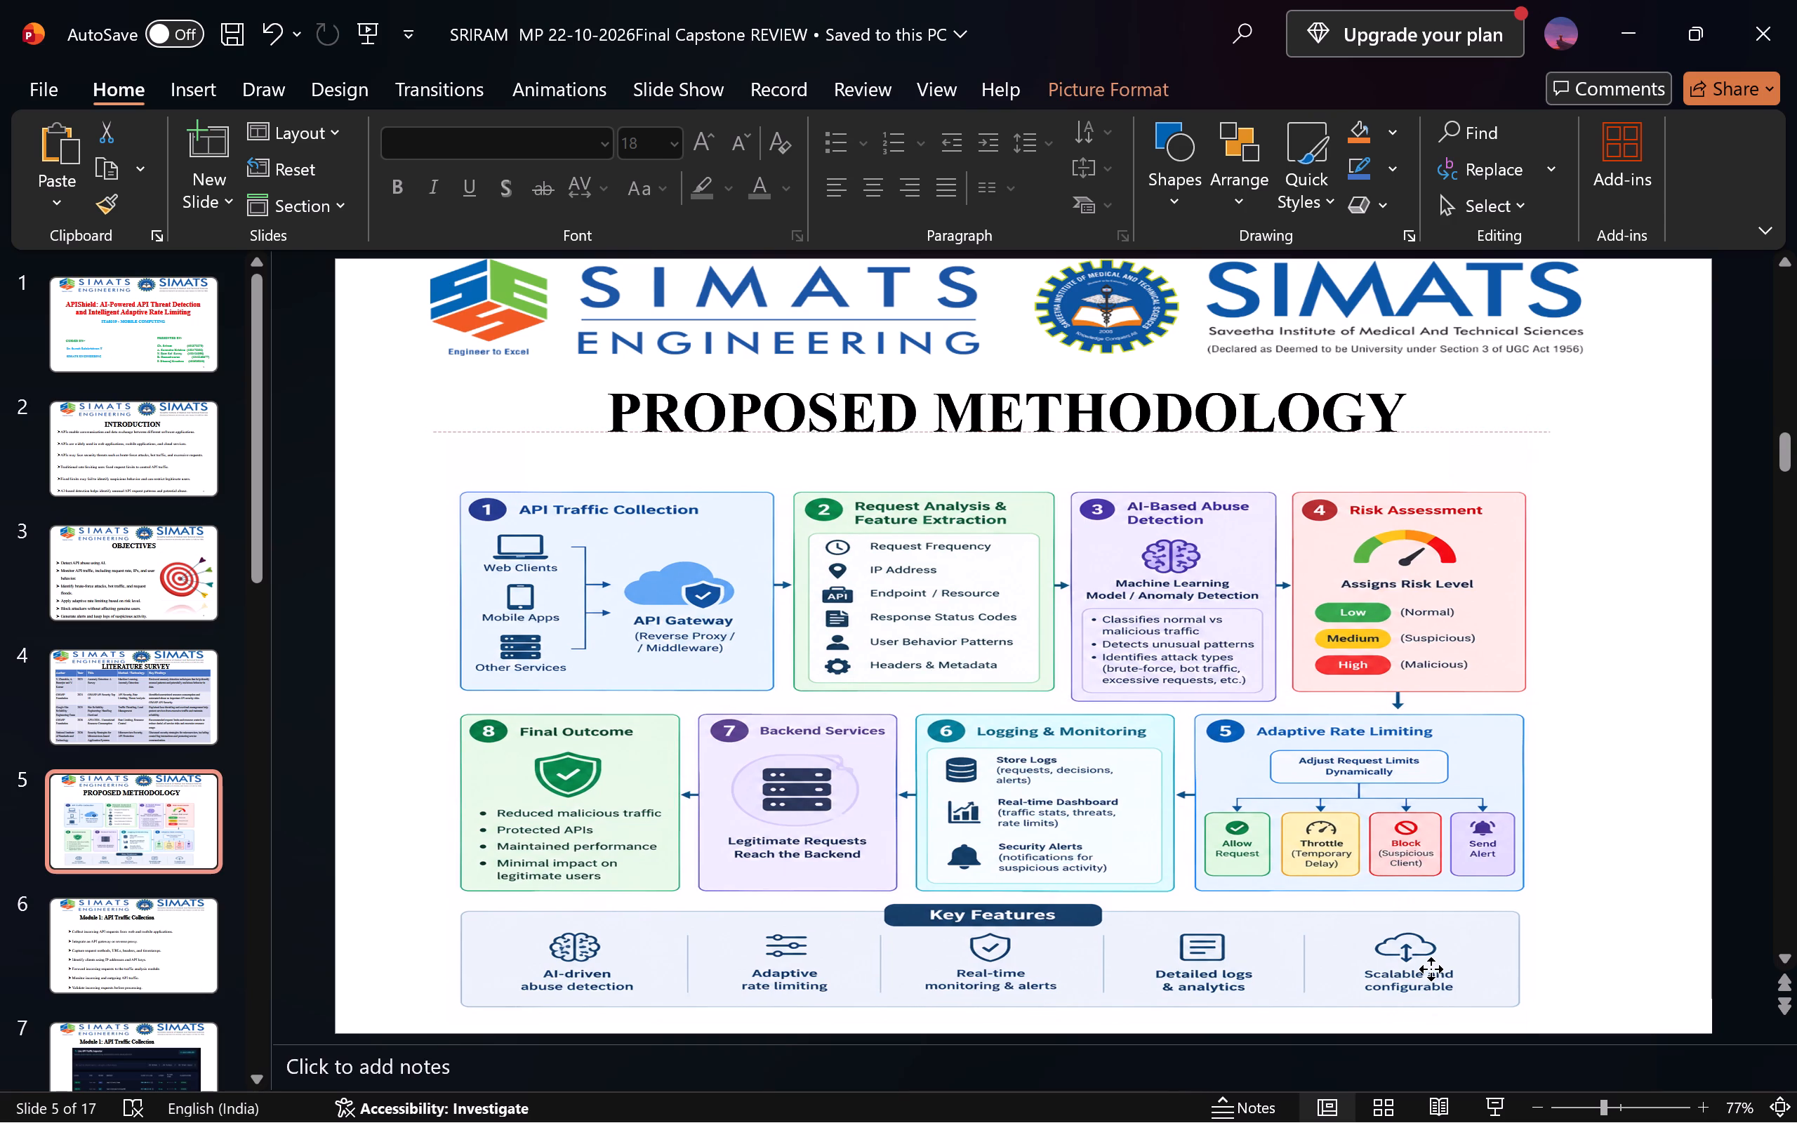
pyautogui.moveTo(1431, 969); pyautogui.dragTo(1441, 963)
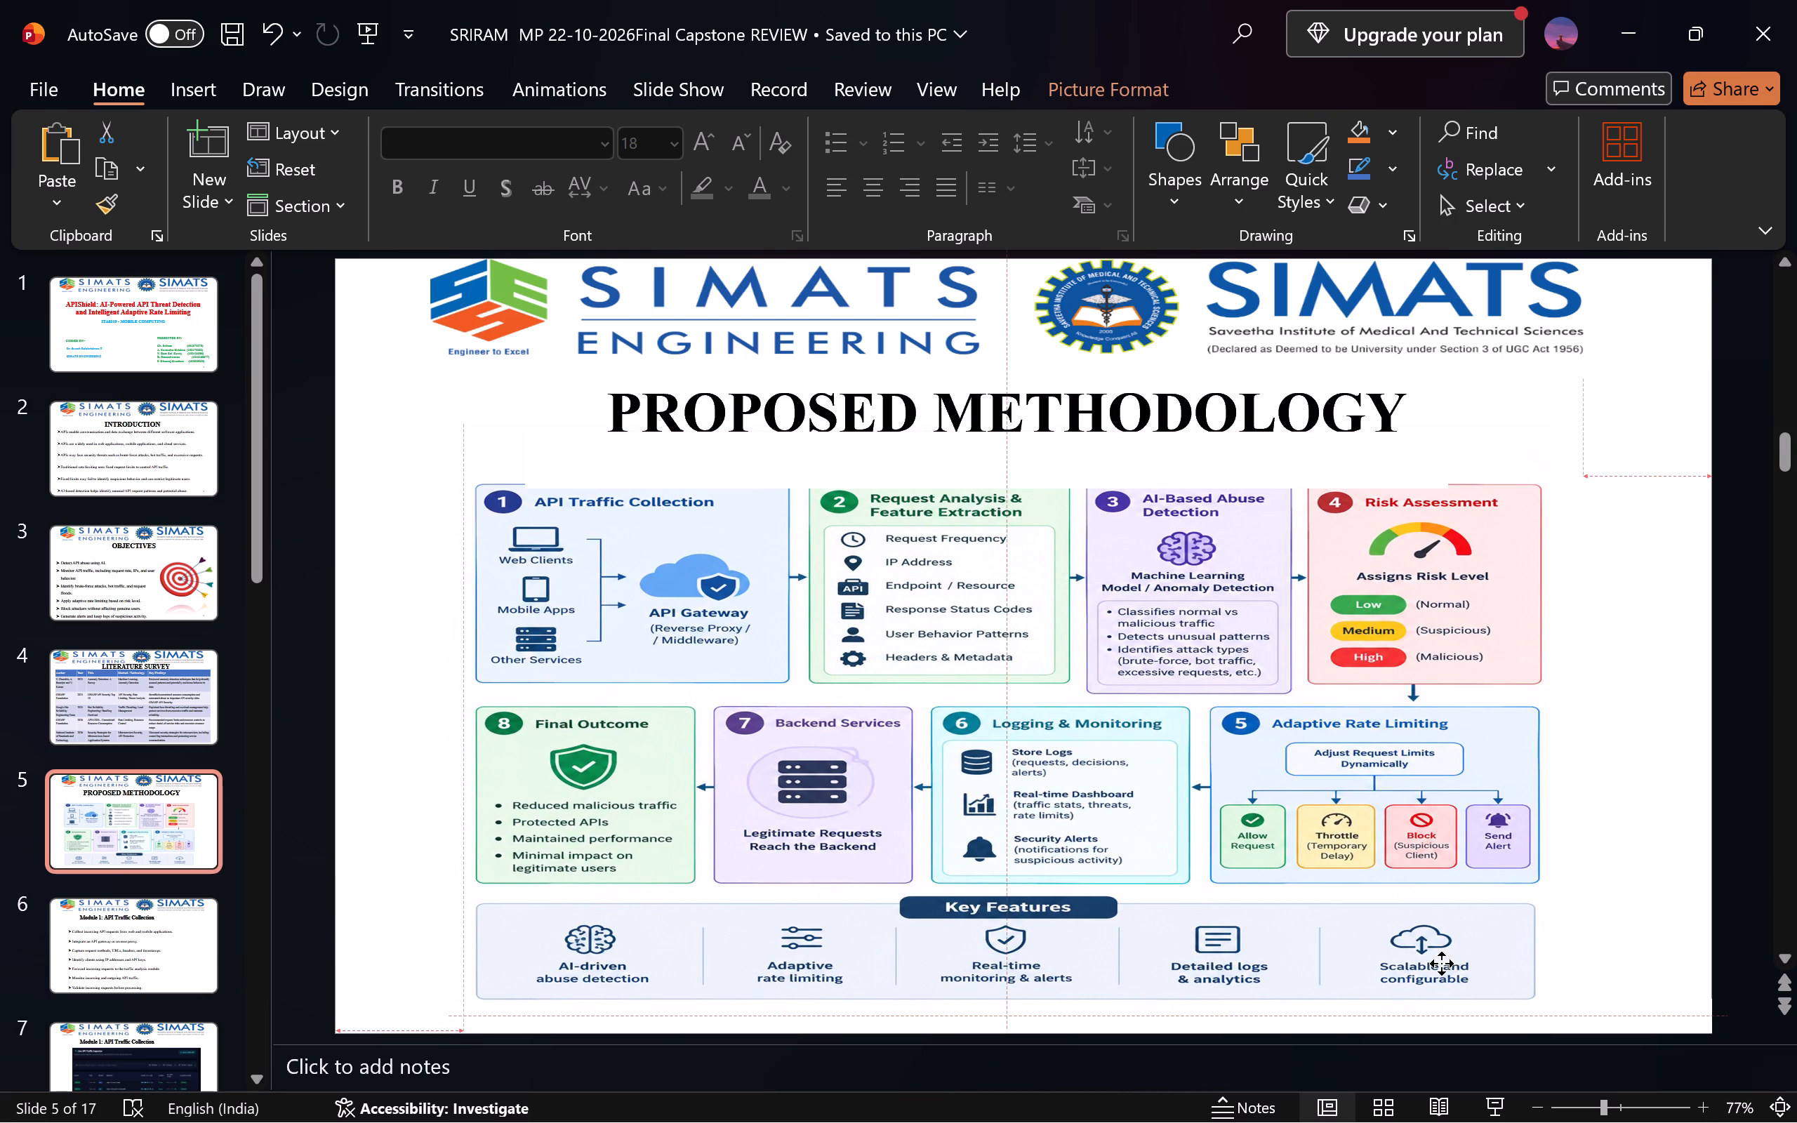
pyautogui.moveTo(1441, 963); pyautogui.dragTo(1448, 971)
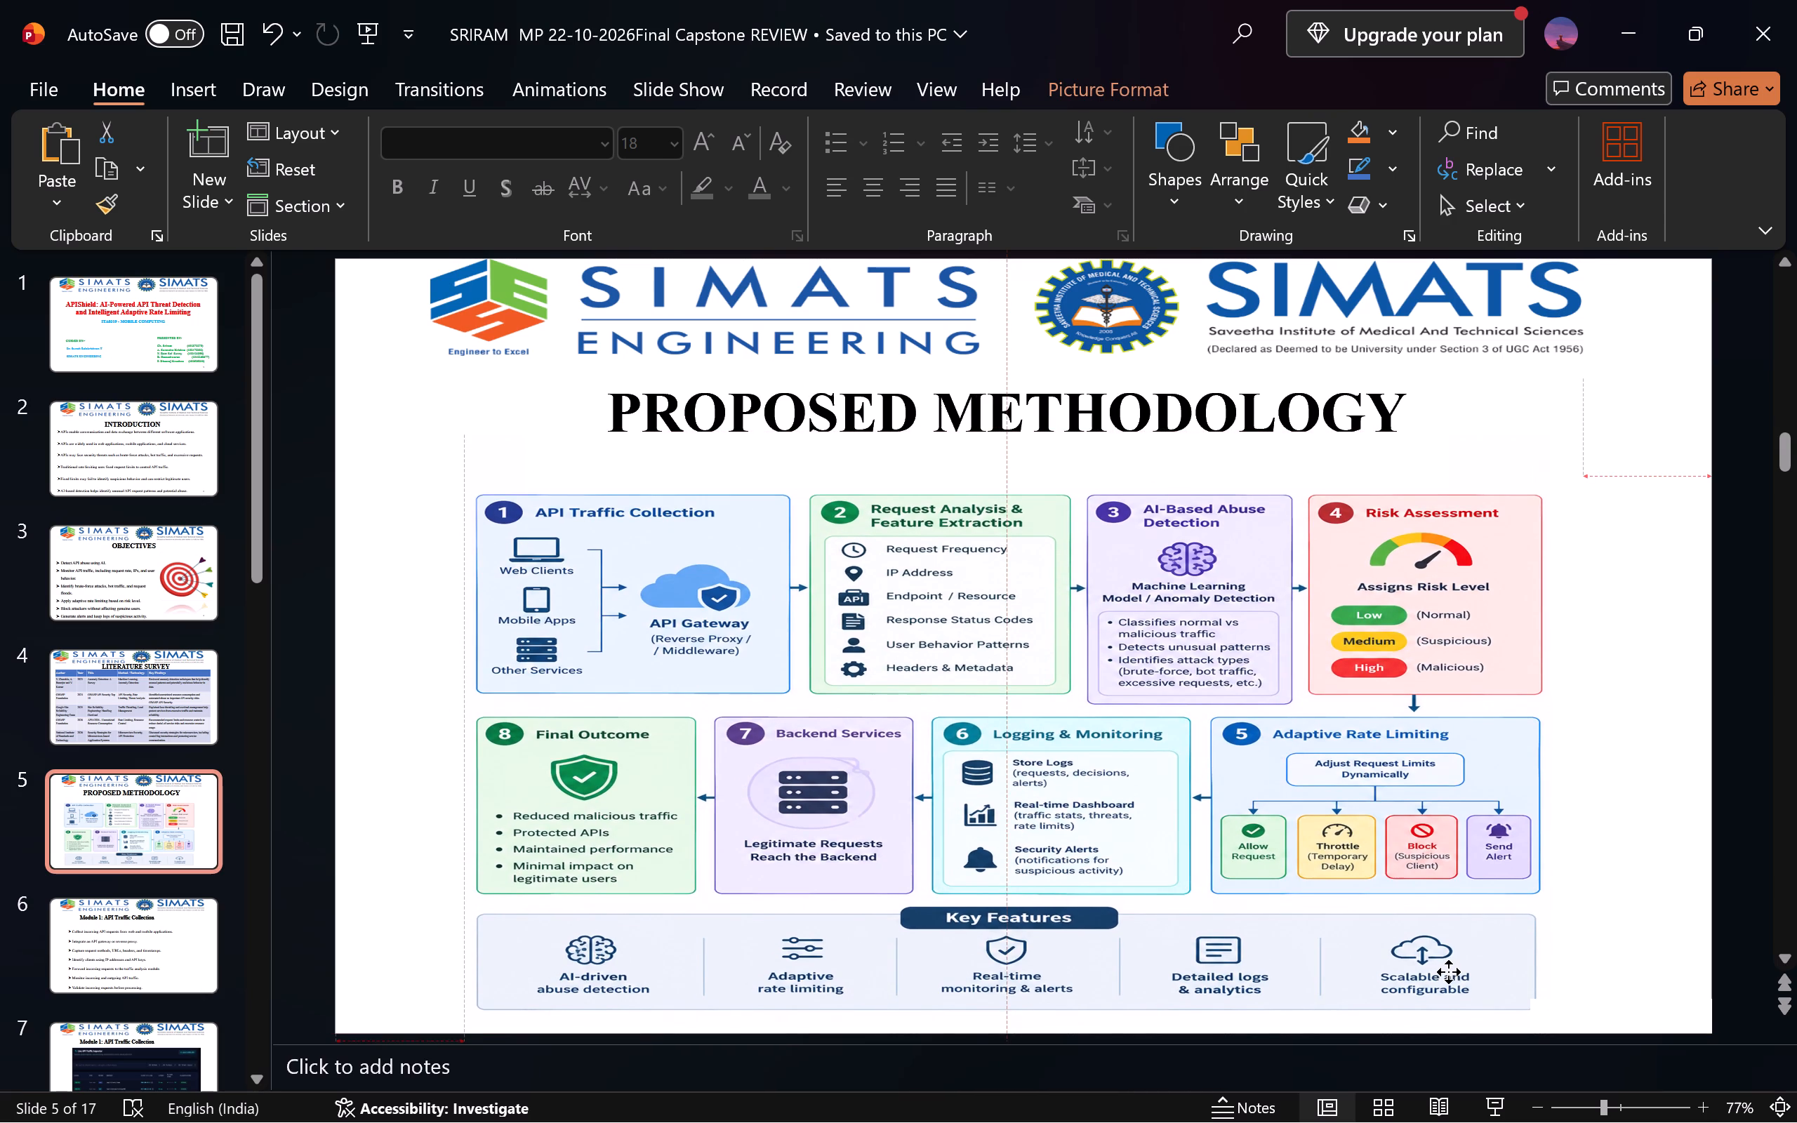
pyautogui.moveTo(1448, 971); pyautogui.dragTo(1435, 969)
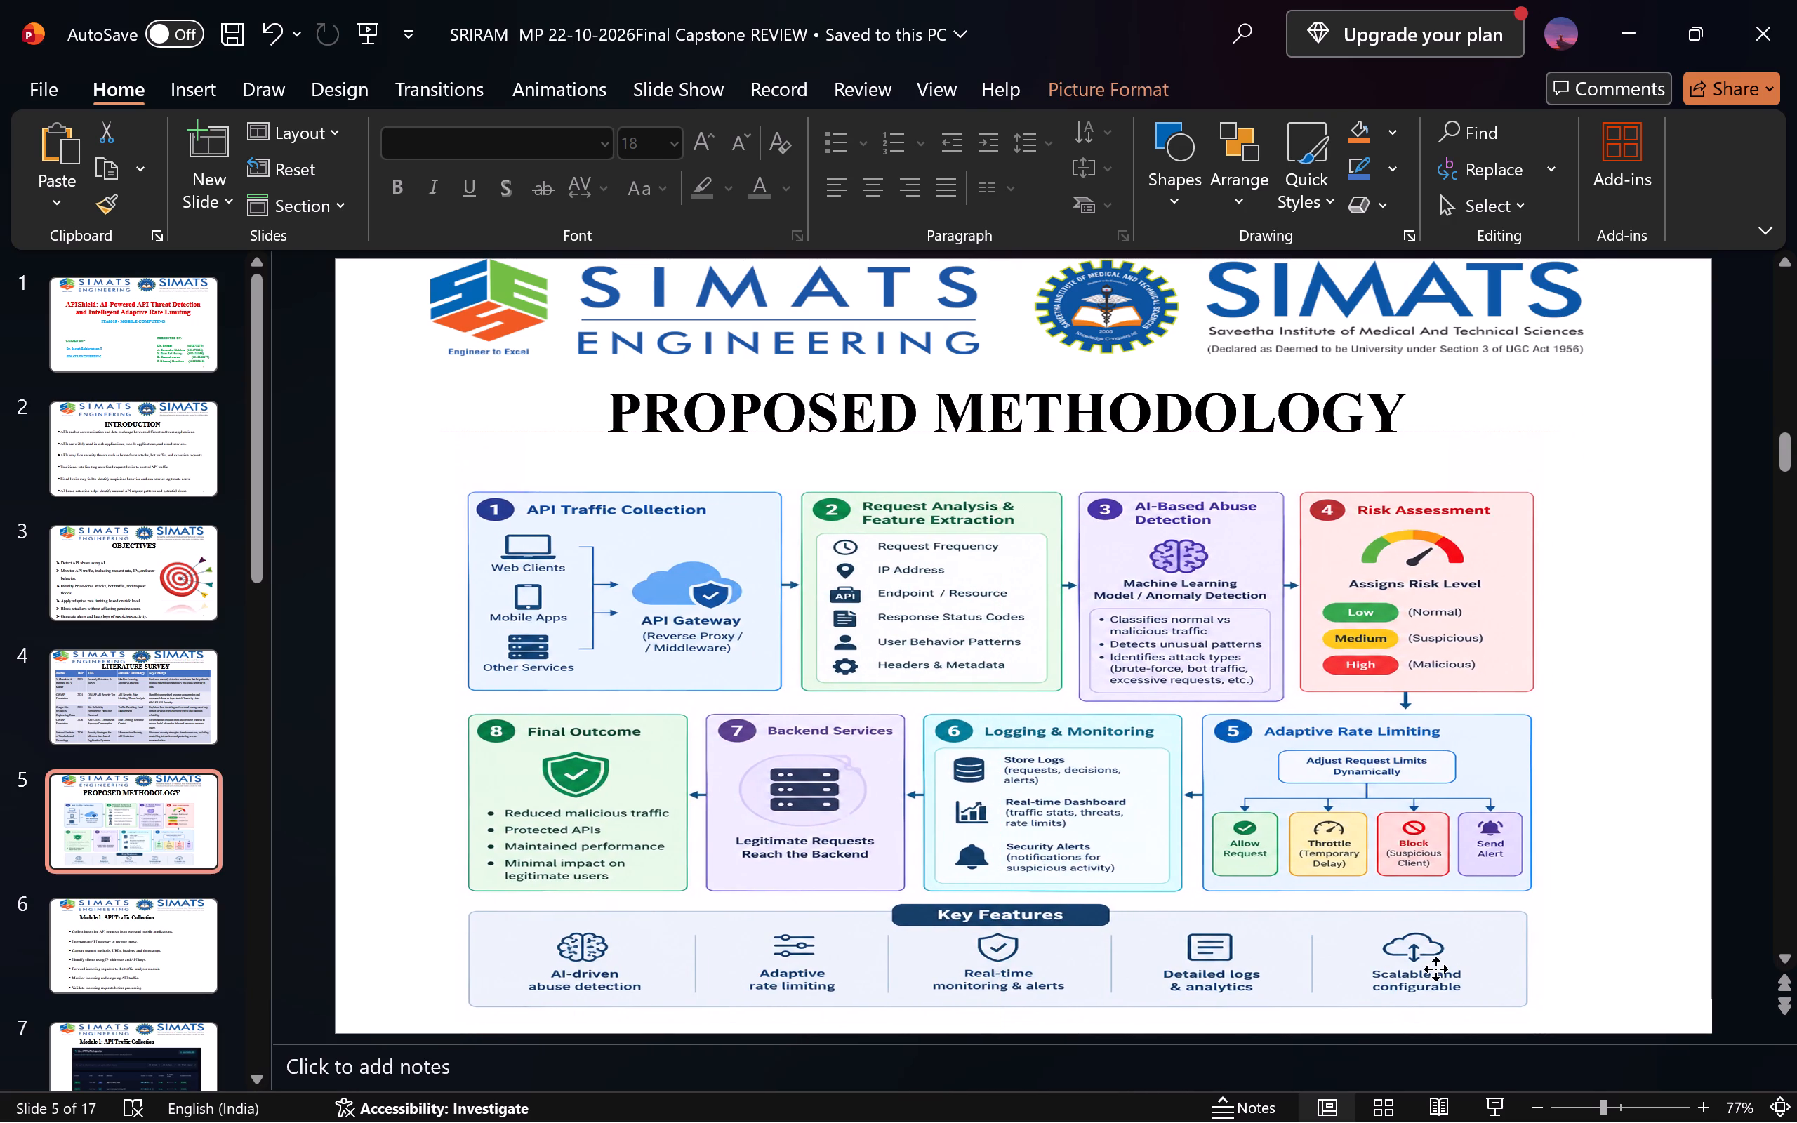
pyautogui.moveTo(1435, 969); pyautogui.dragTo(1437, 969)
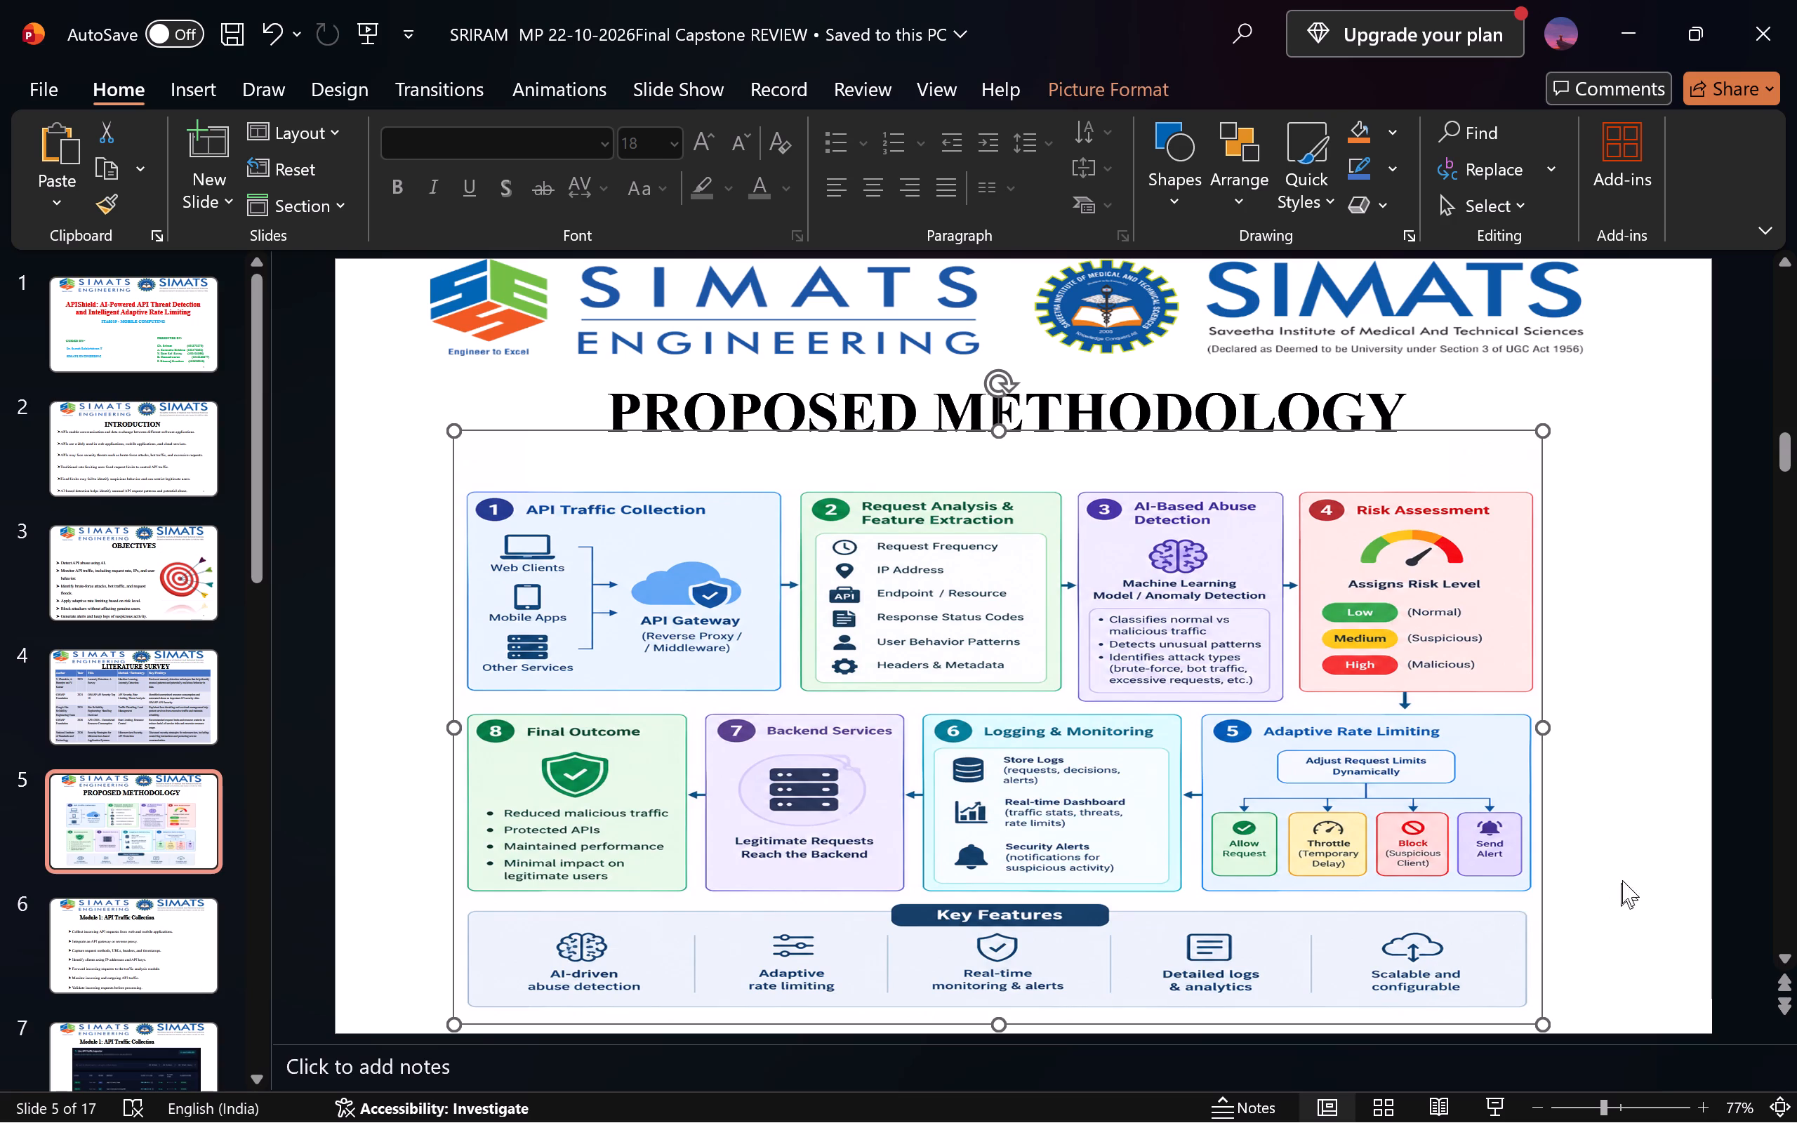
pyautogui.click(1638, 863)
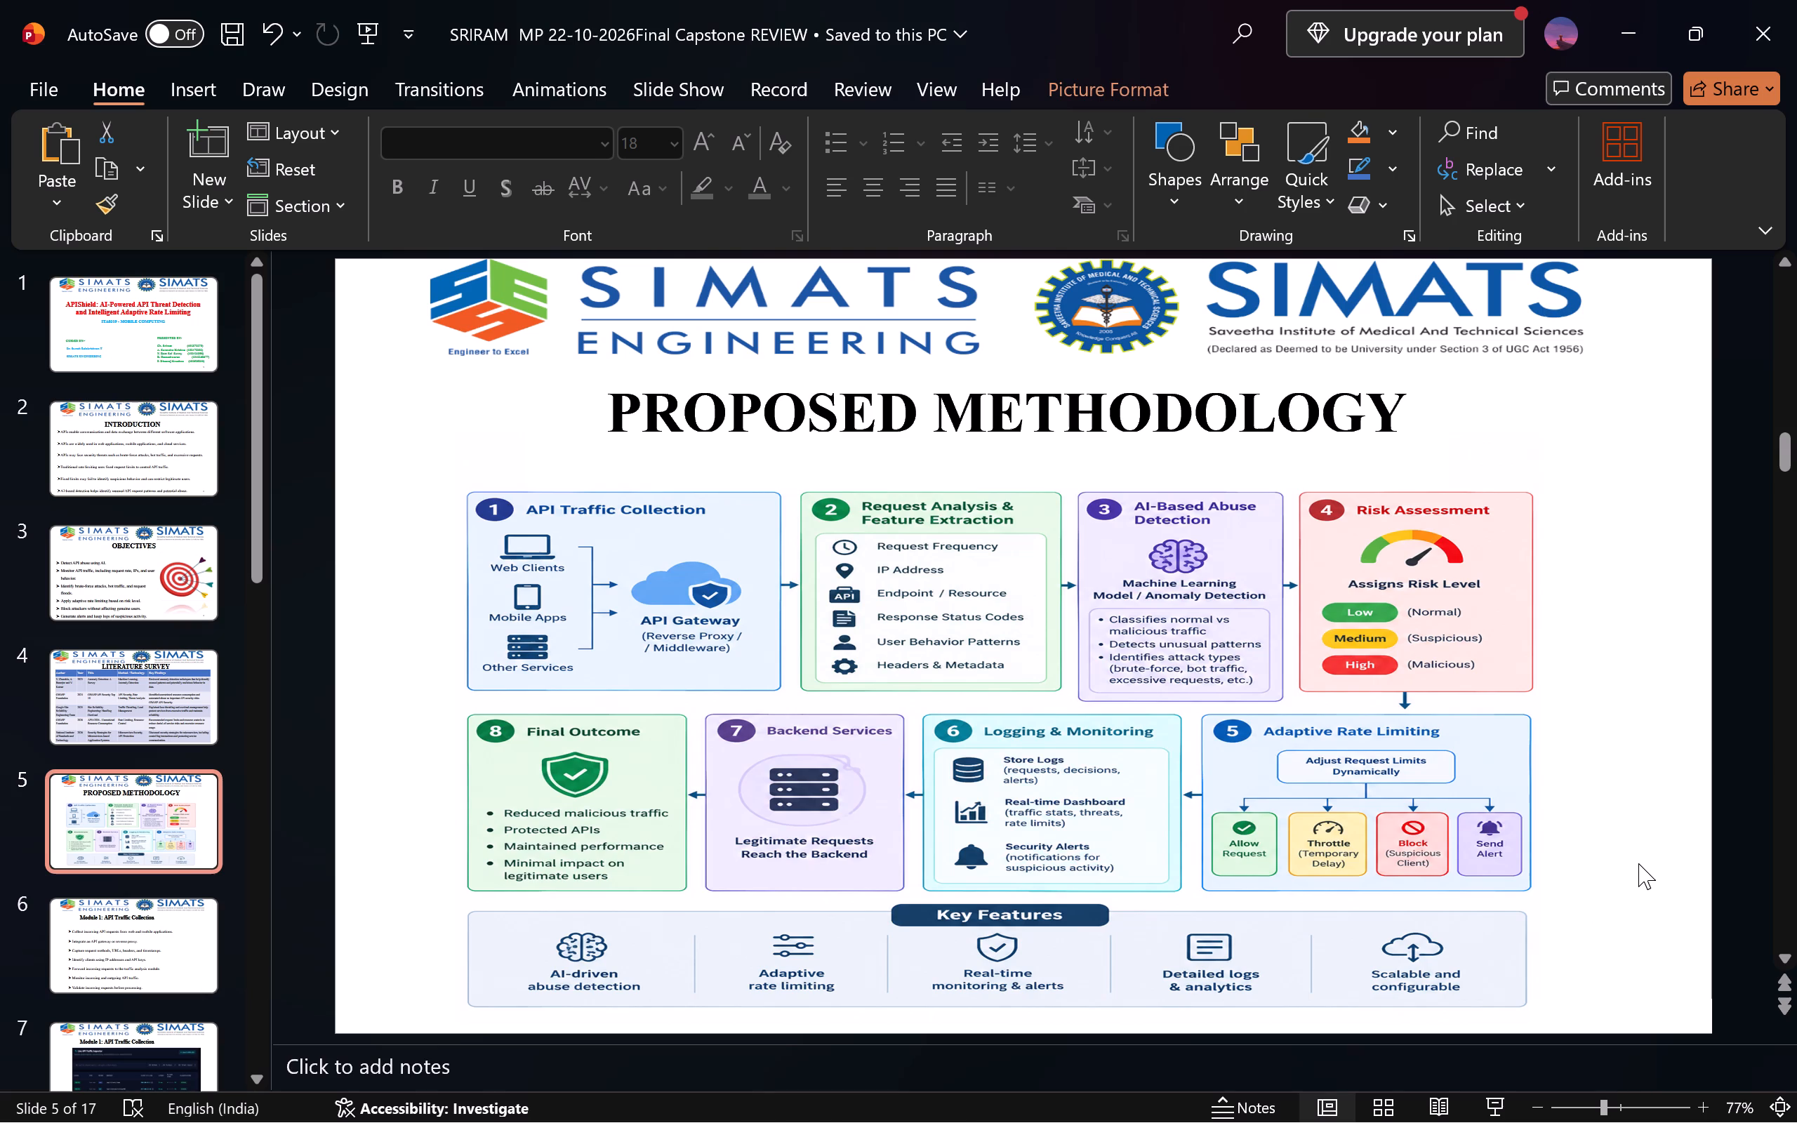
pyautogui.hotkey('ctrl', 's')
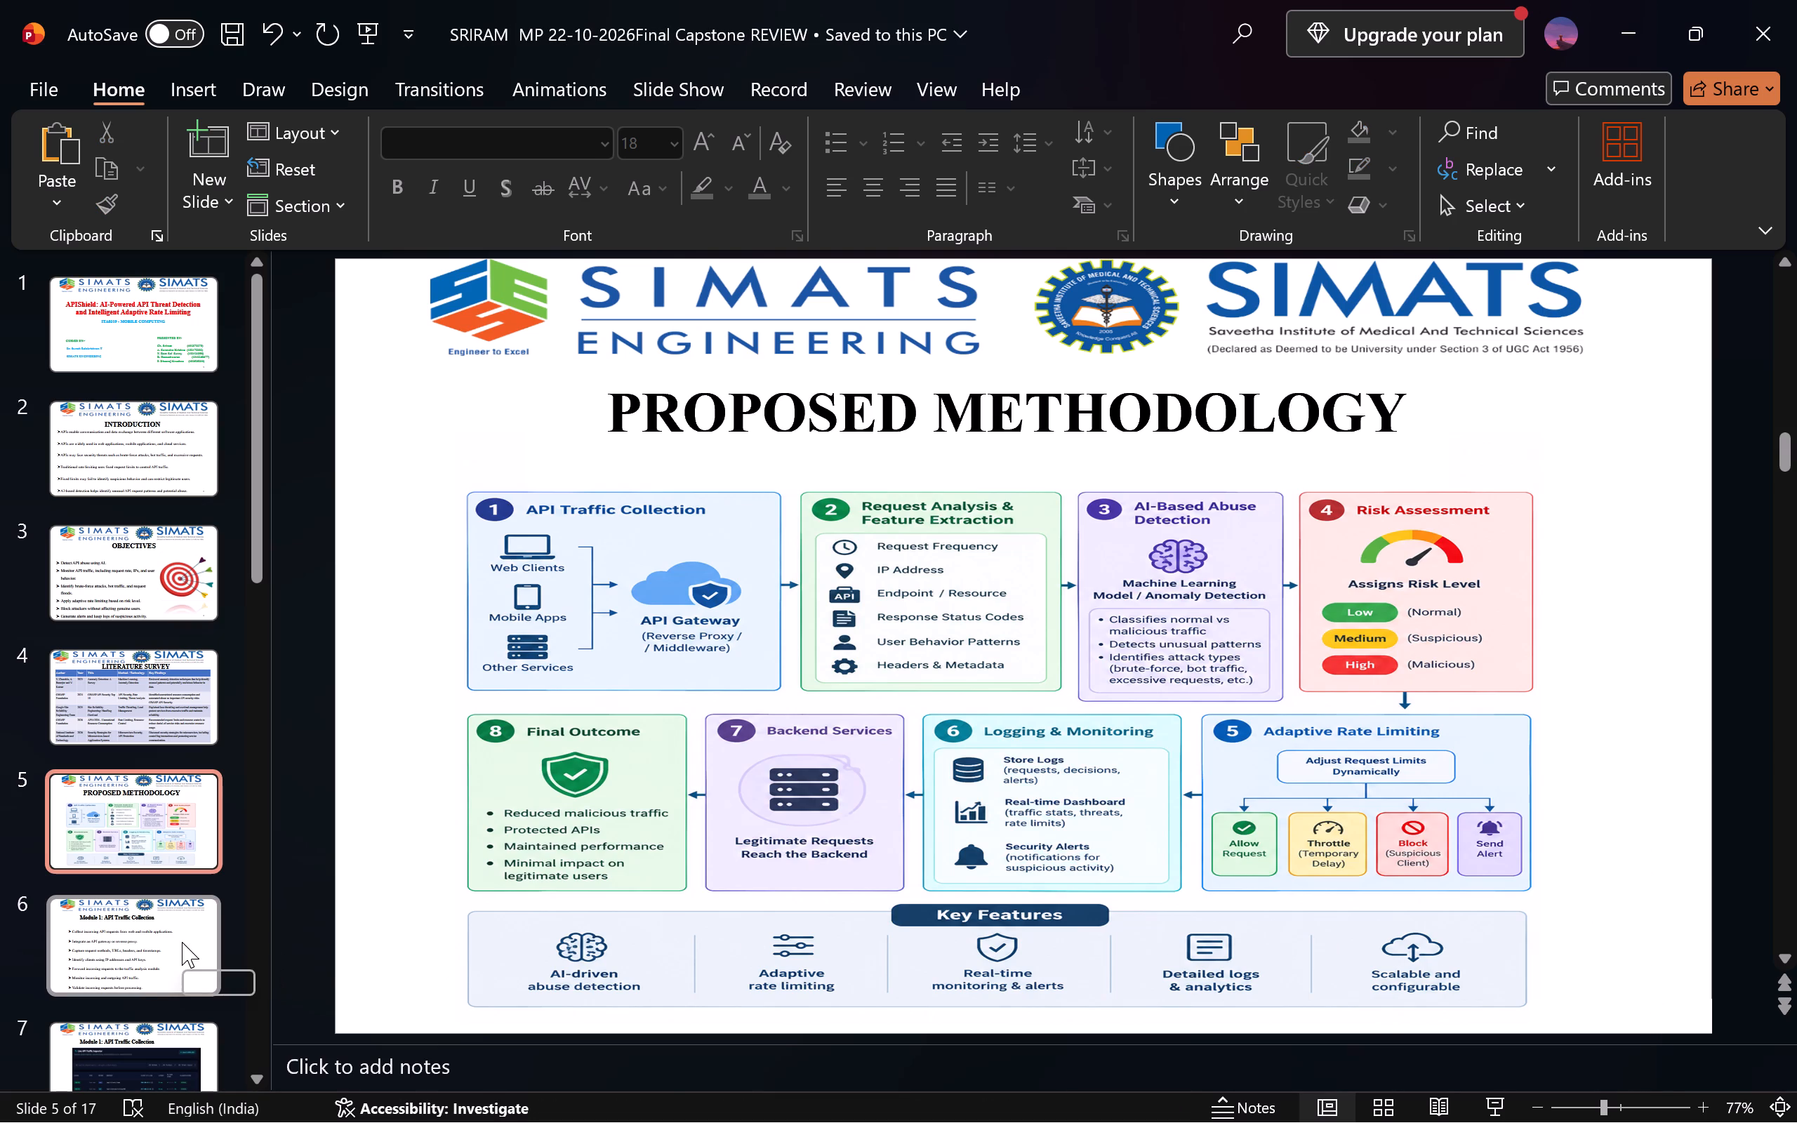
# Review the two Module 1: API Traffic Collection slides for content and layout.
pyautogui.click(133, 969)
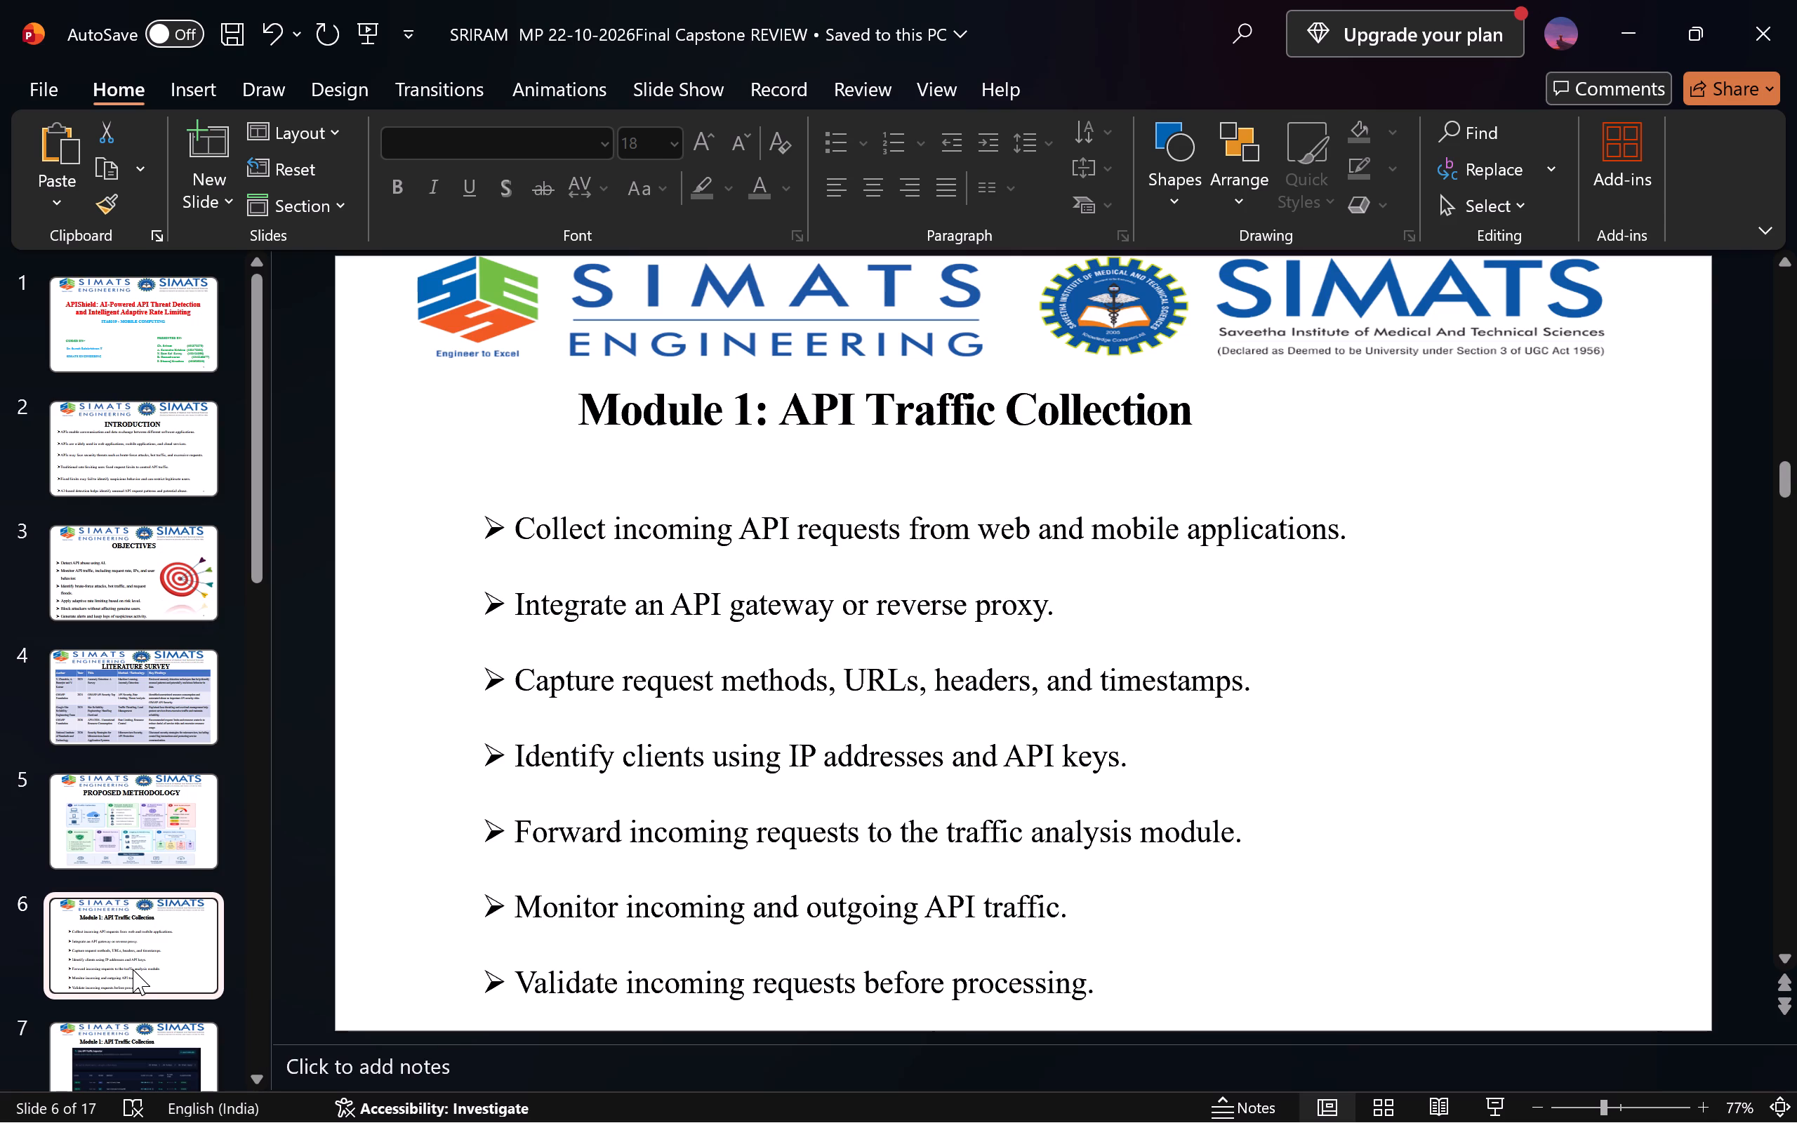
pyautogui.scroll(-1, 133, 969)
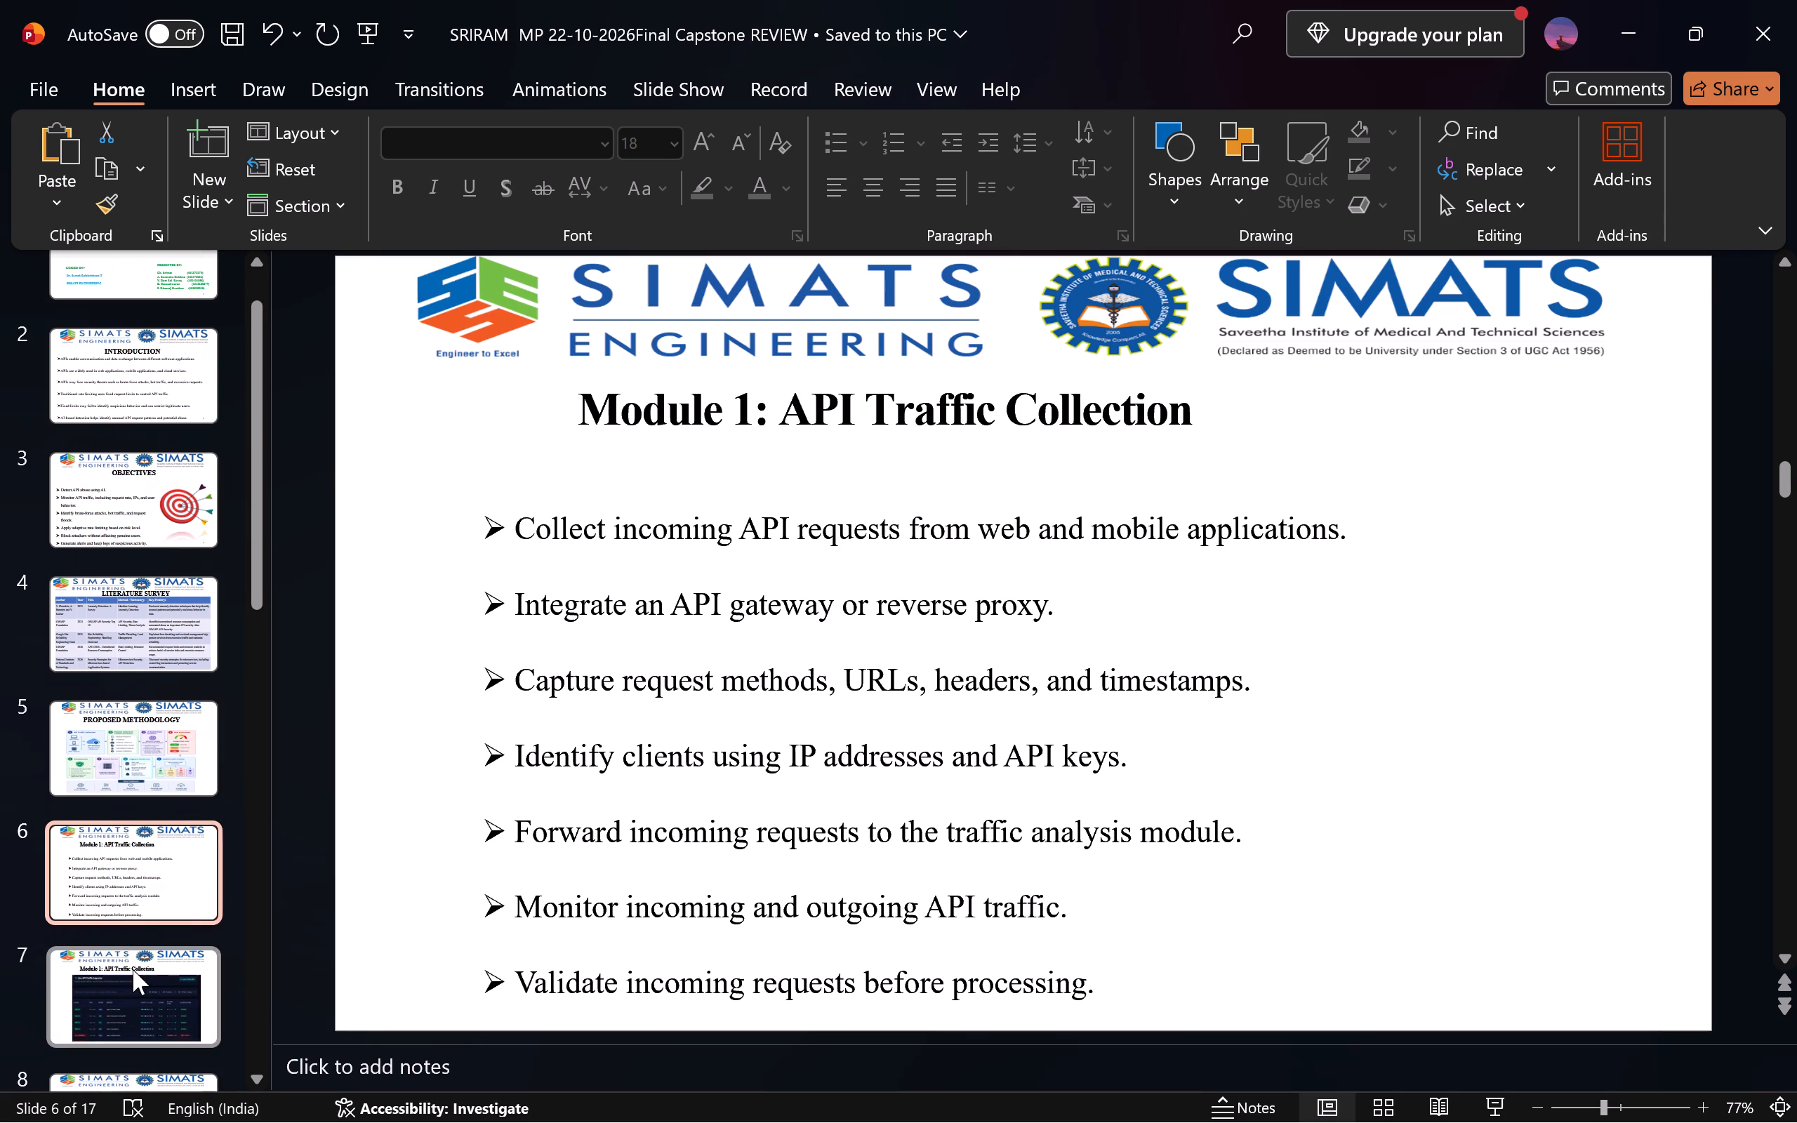
pyautogui.click(133, 969)
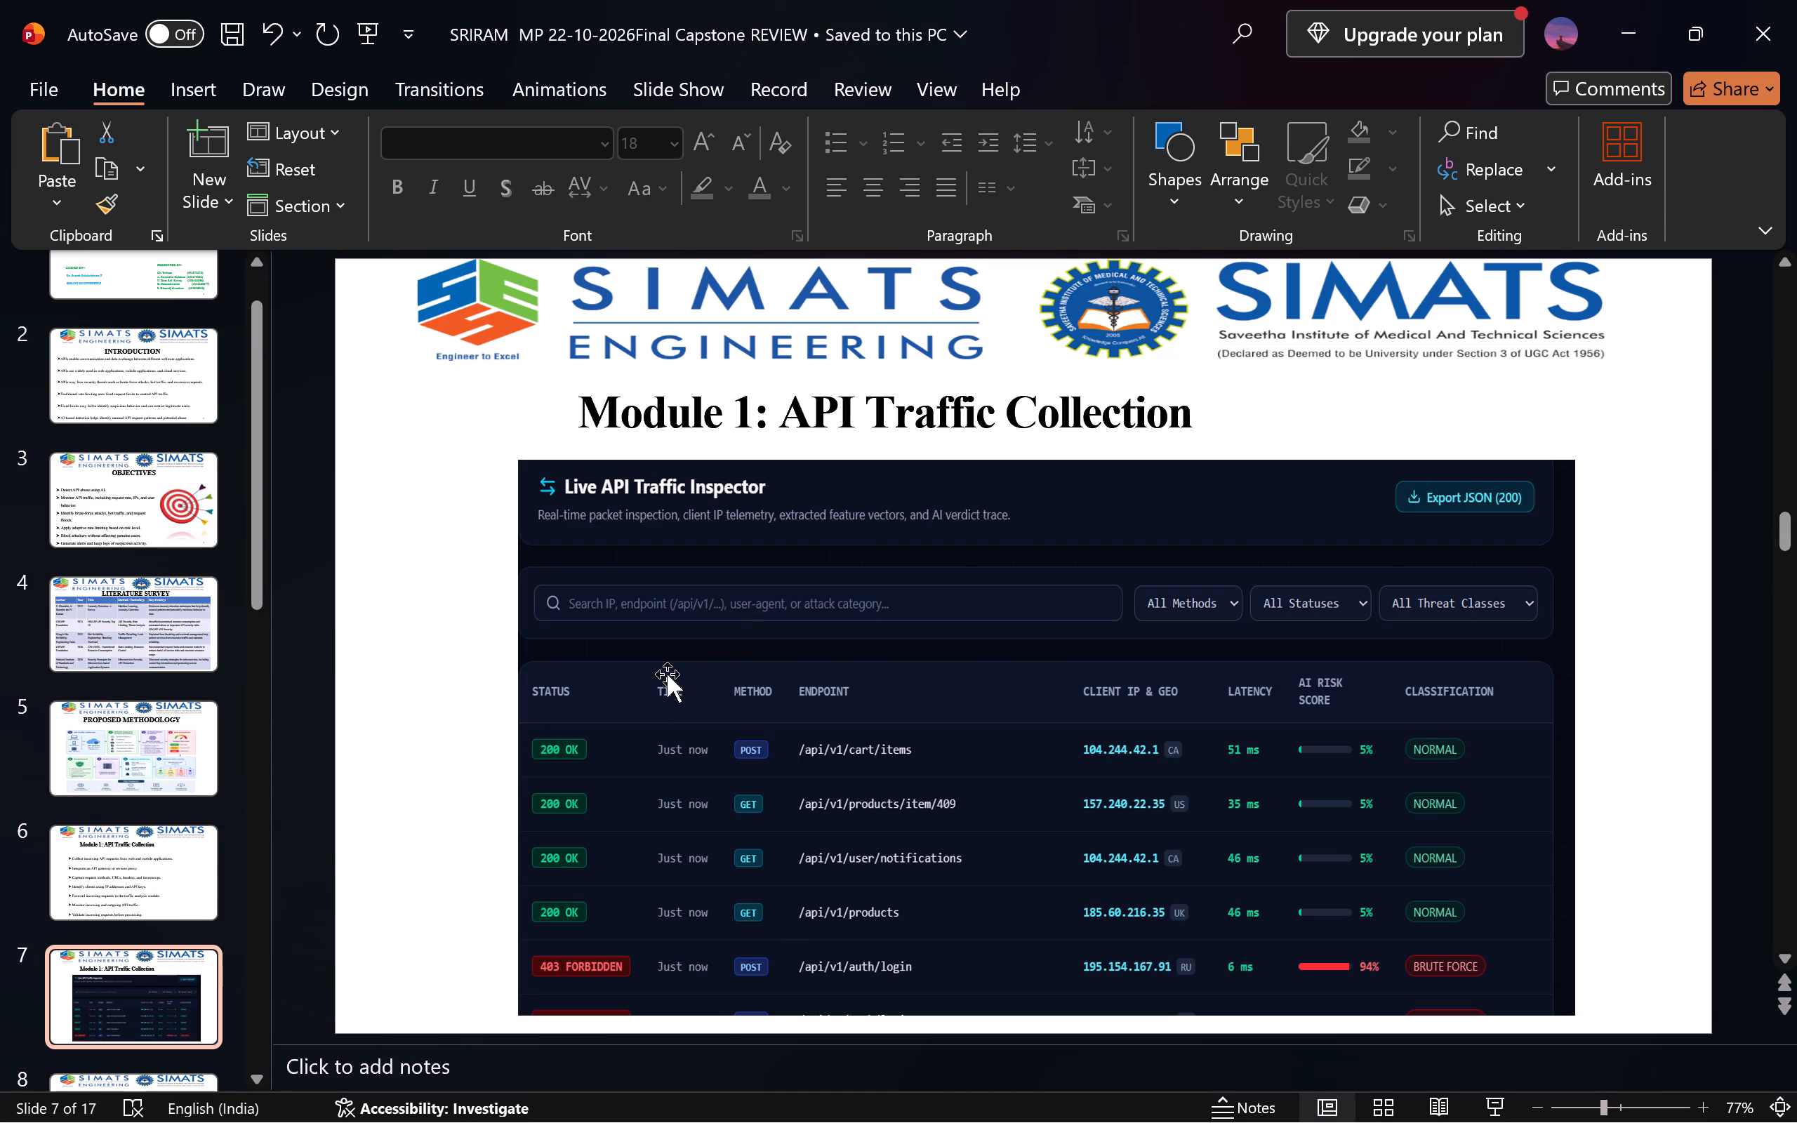
pyautogui.scroll(-1, 126, 864)
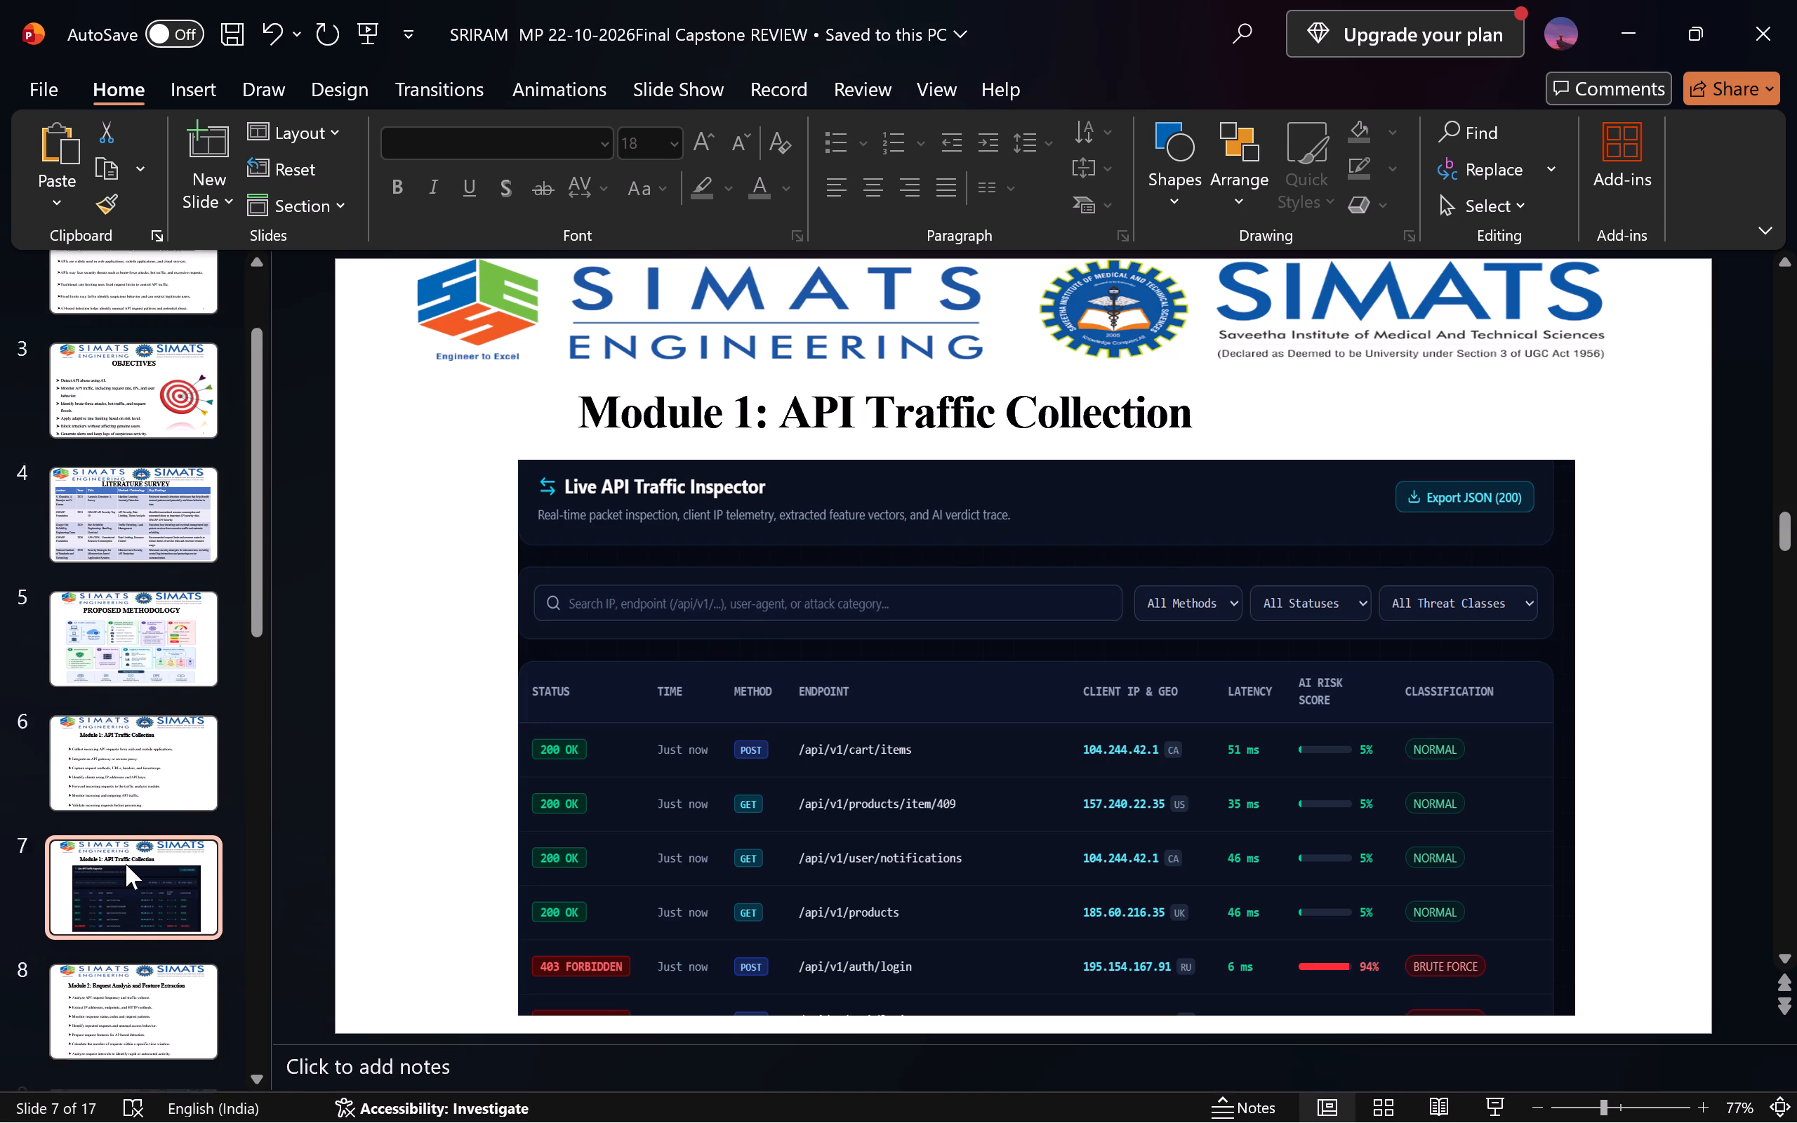
# Open the Module 2: Request Analysis and Feature Extraction text slide and review its content and layout.
pyautogui.scroll(-1, 126, 864)
pyautogui.click(128, 971)
pyautogui.scroll(-1, 128, 971)
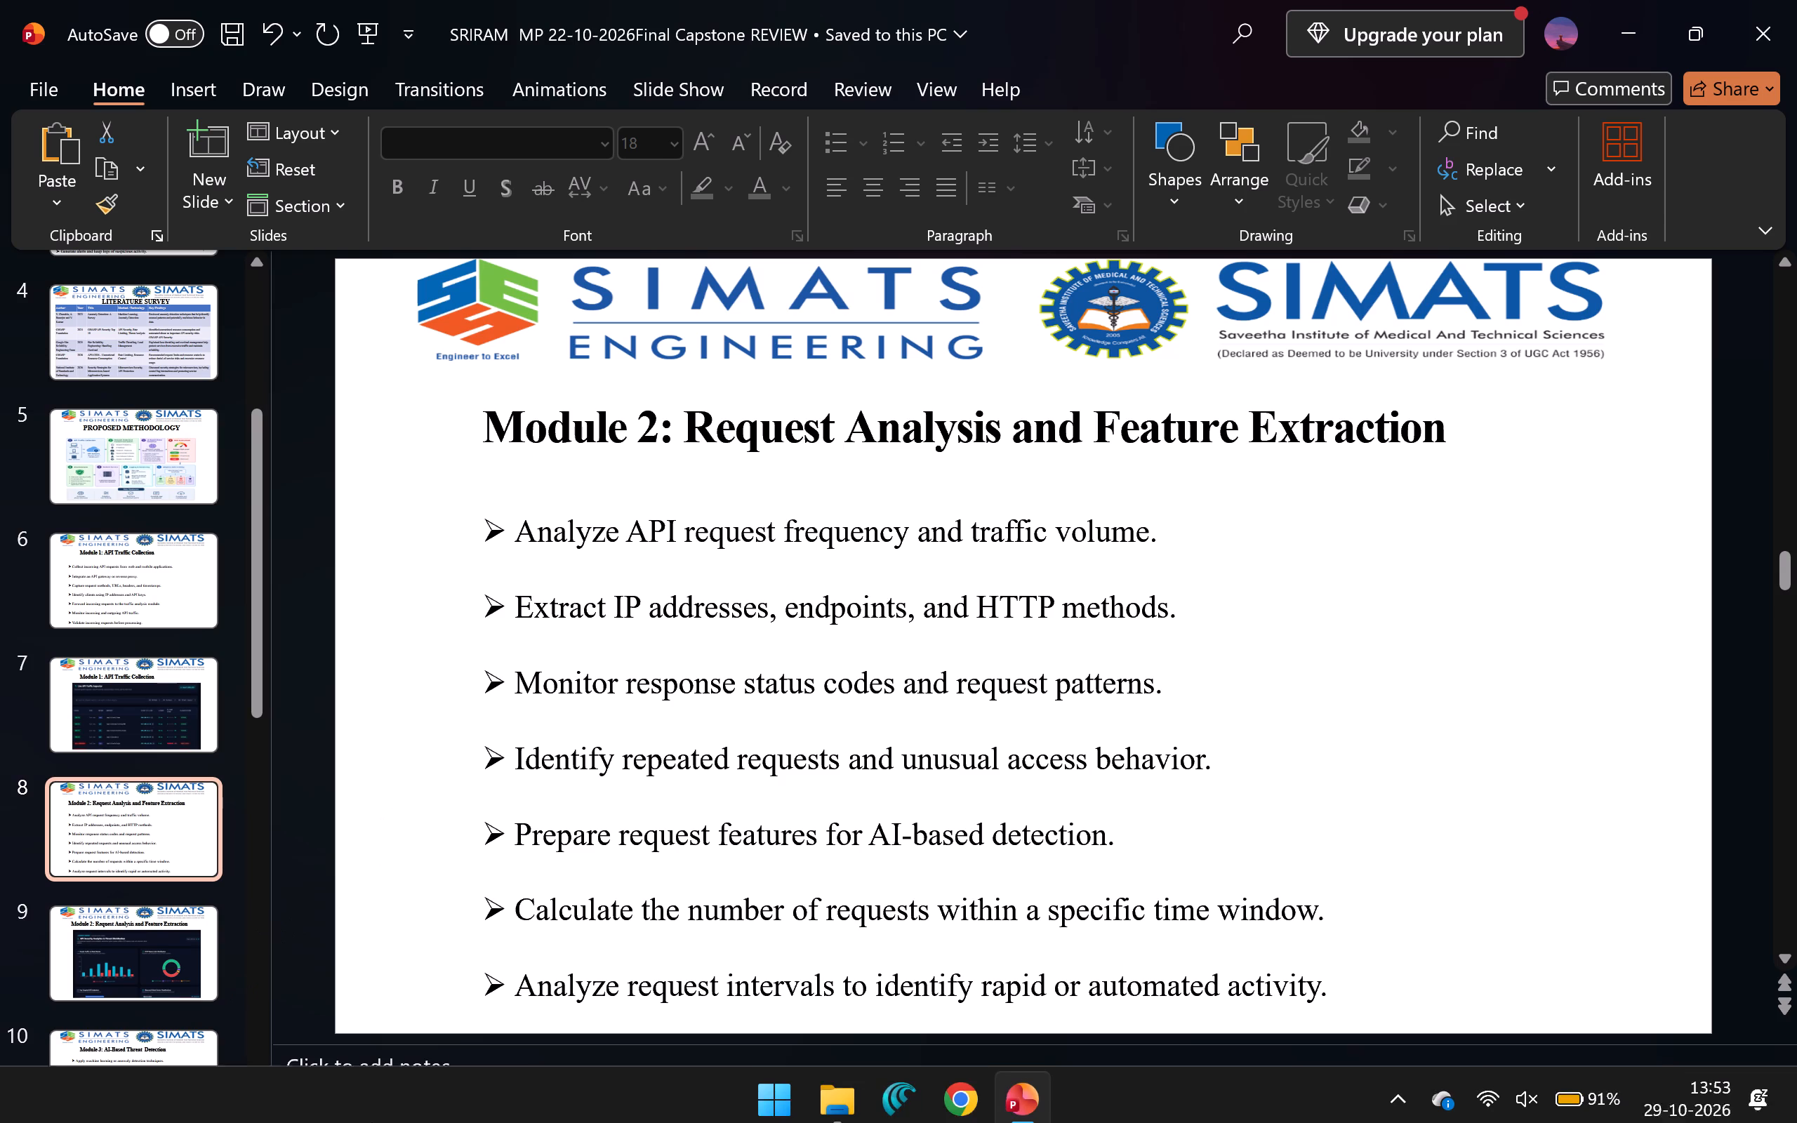
# Switch on the computer's mobile hotspot in the Windows quick settings.
pyautogui.click(1479, 1069)
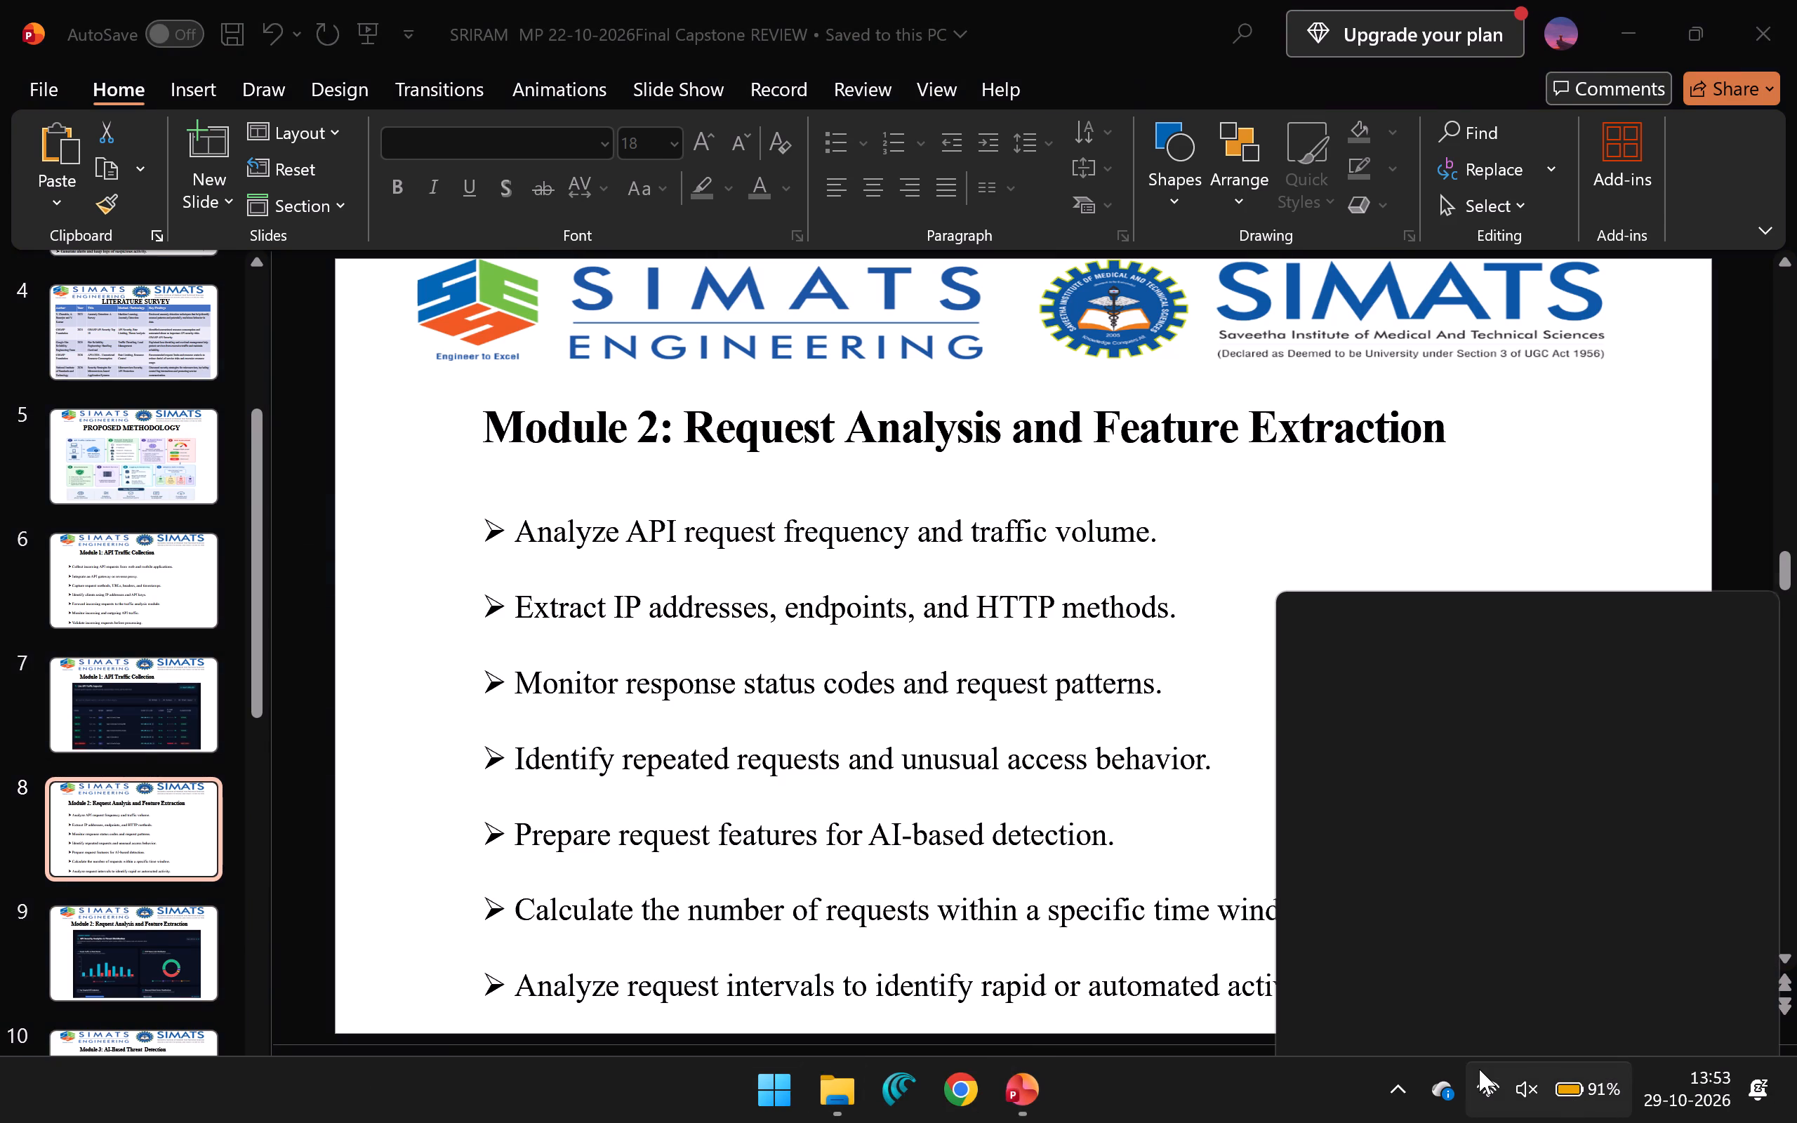
pyautogui.click(1388, 715)
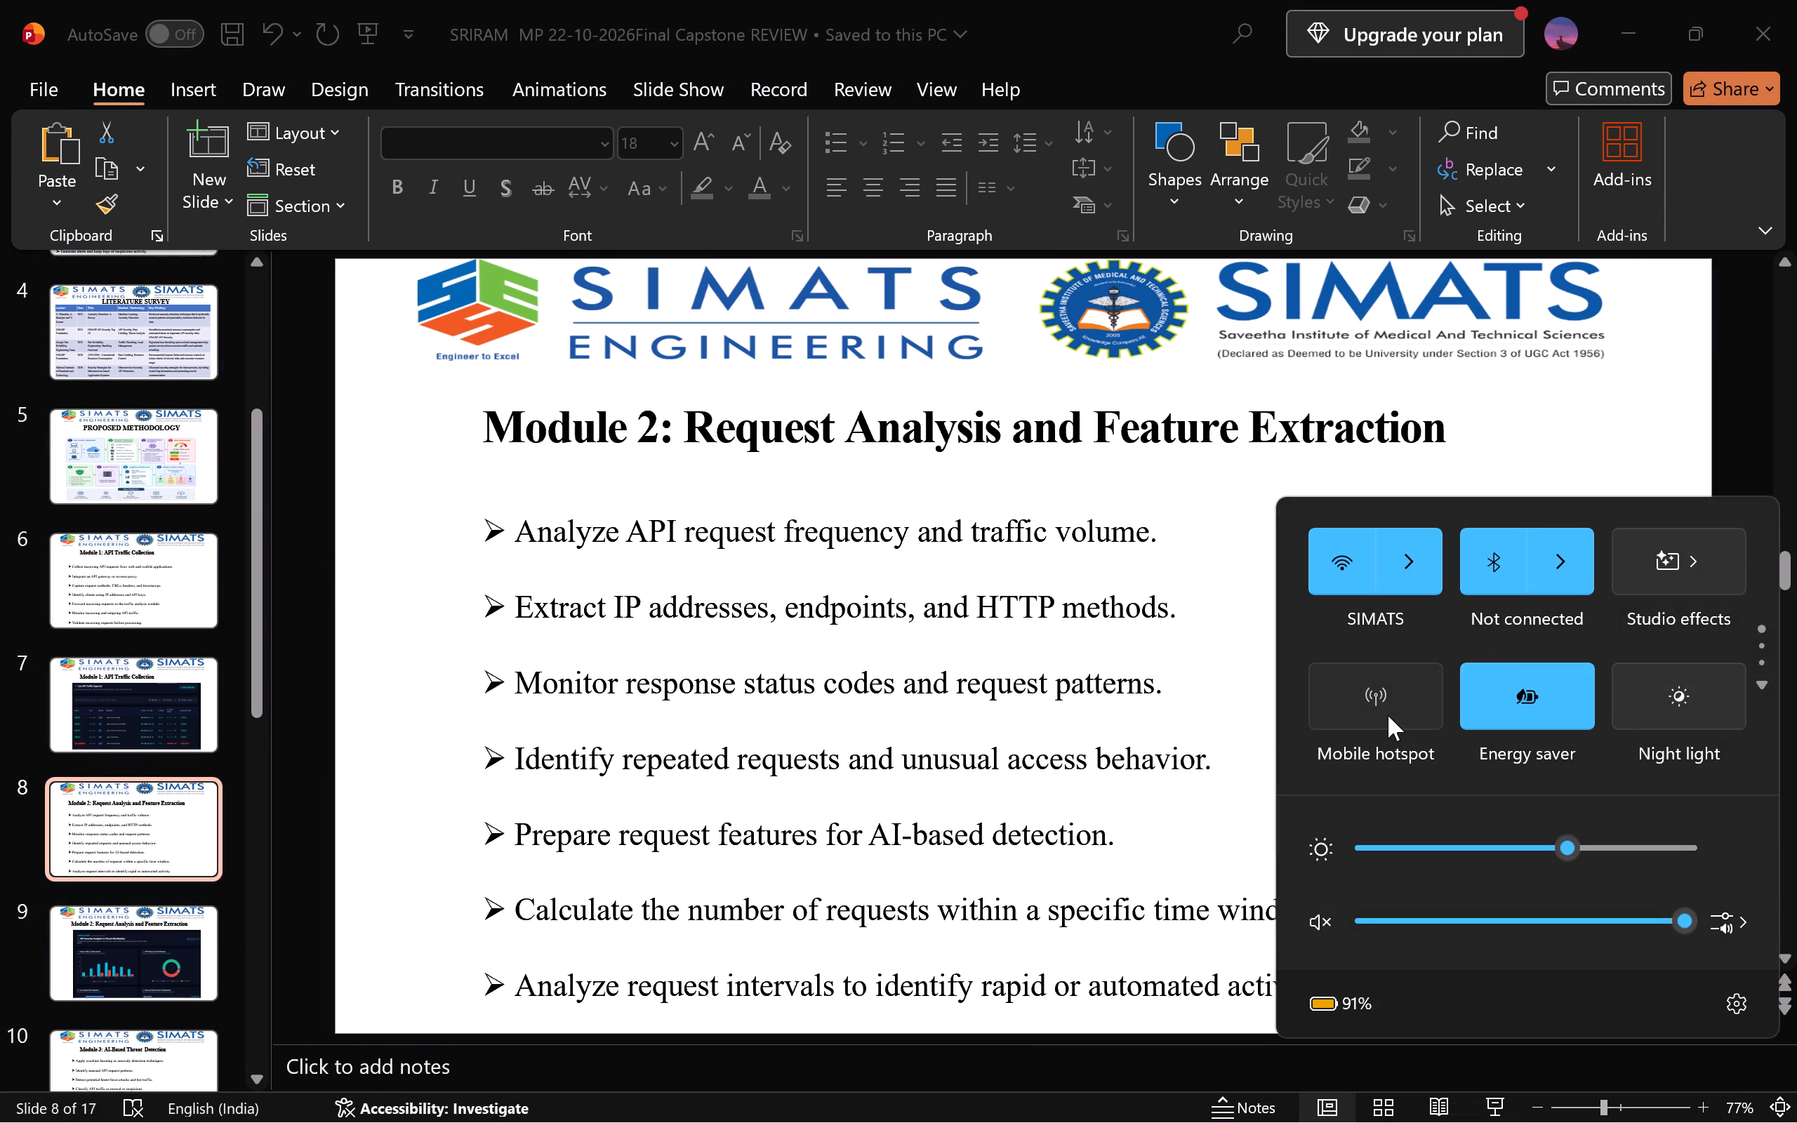
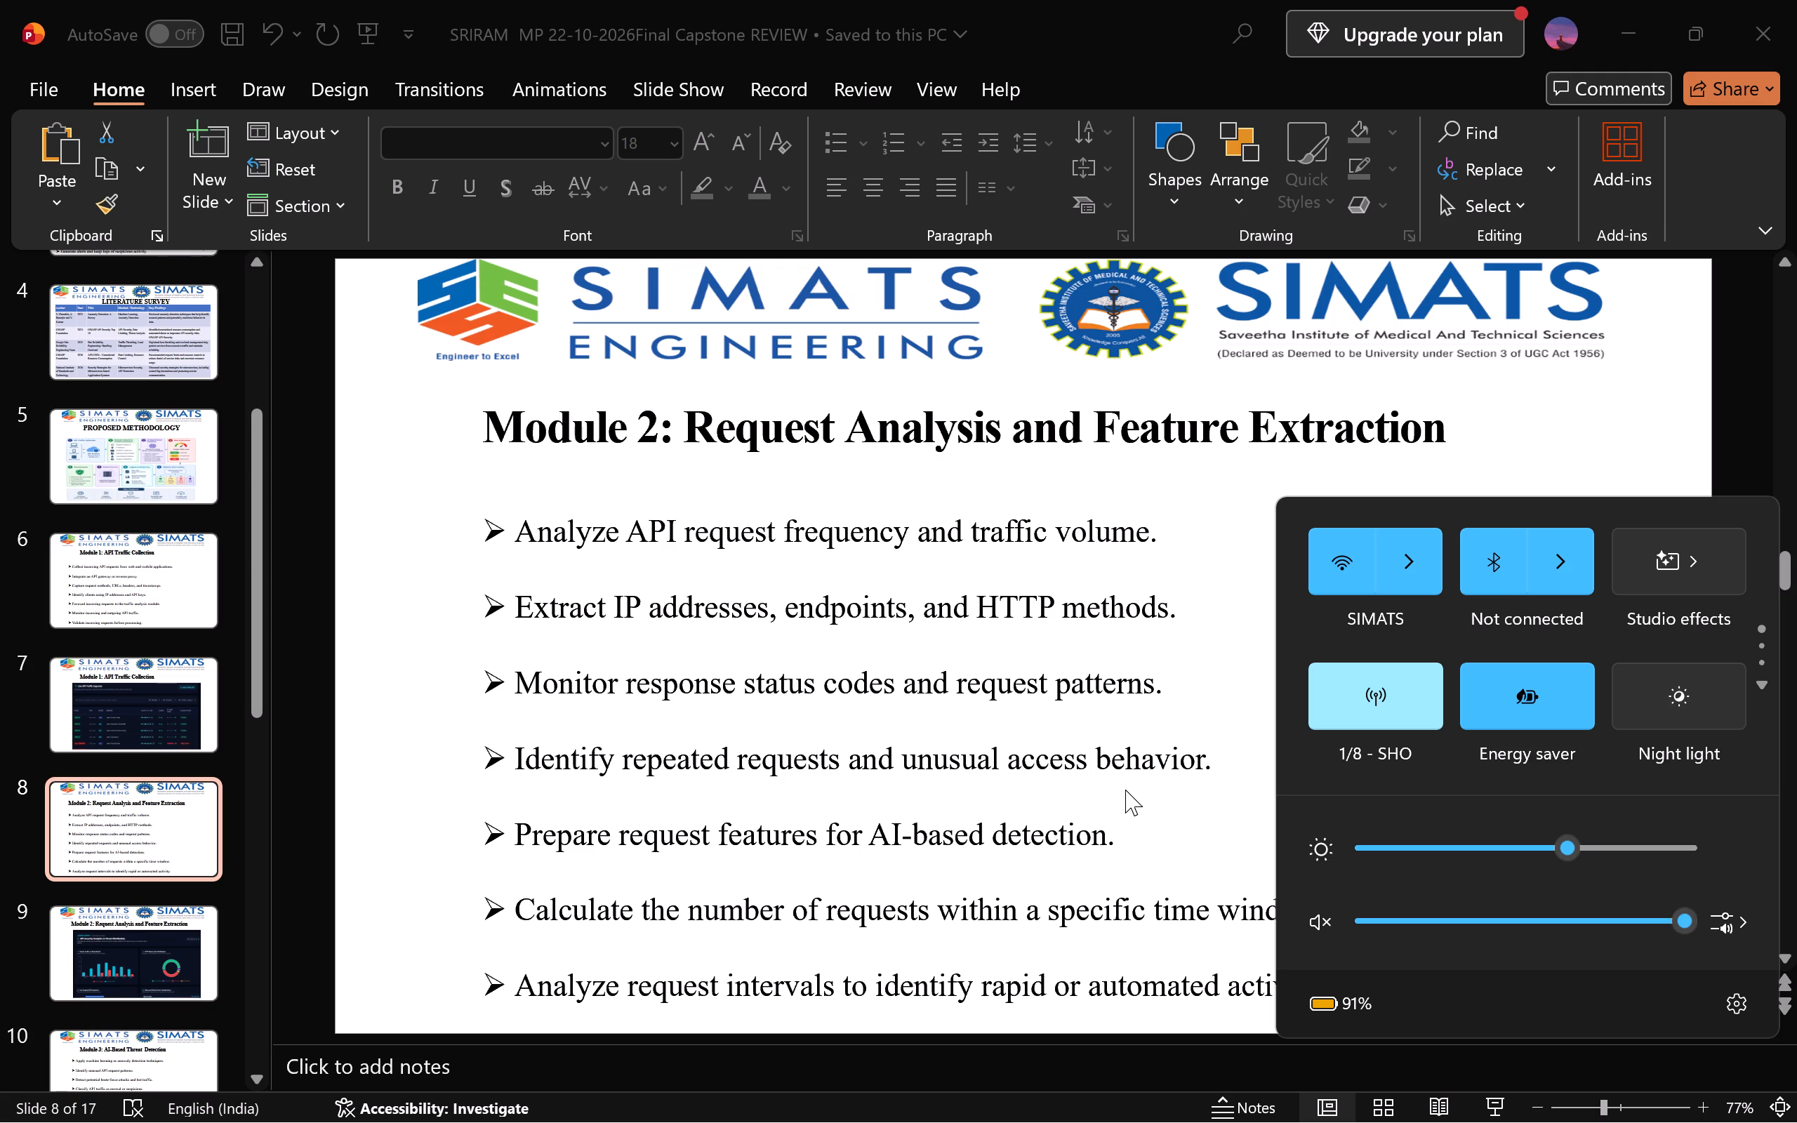
# Dismiss the system quick settings and return to the Module 2: Request Analysis and Feature Extraction slide.
pyautogui.click(931, 759)
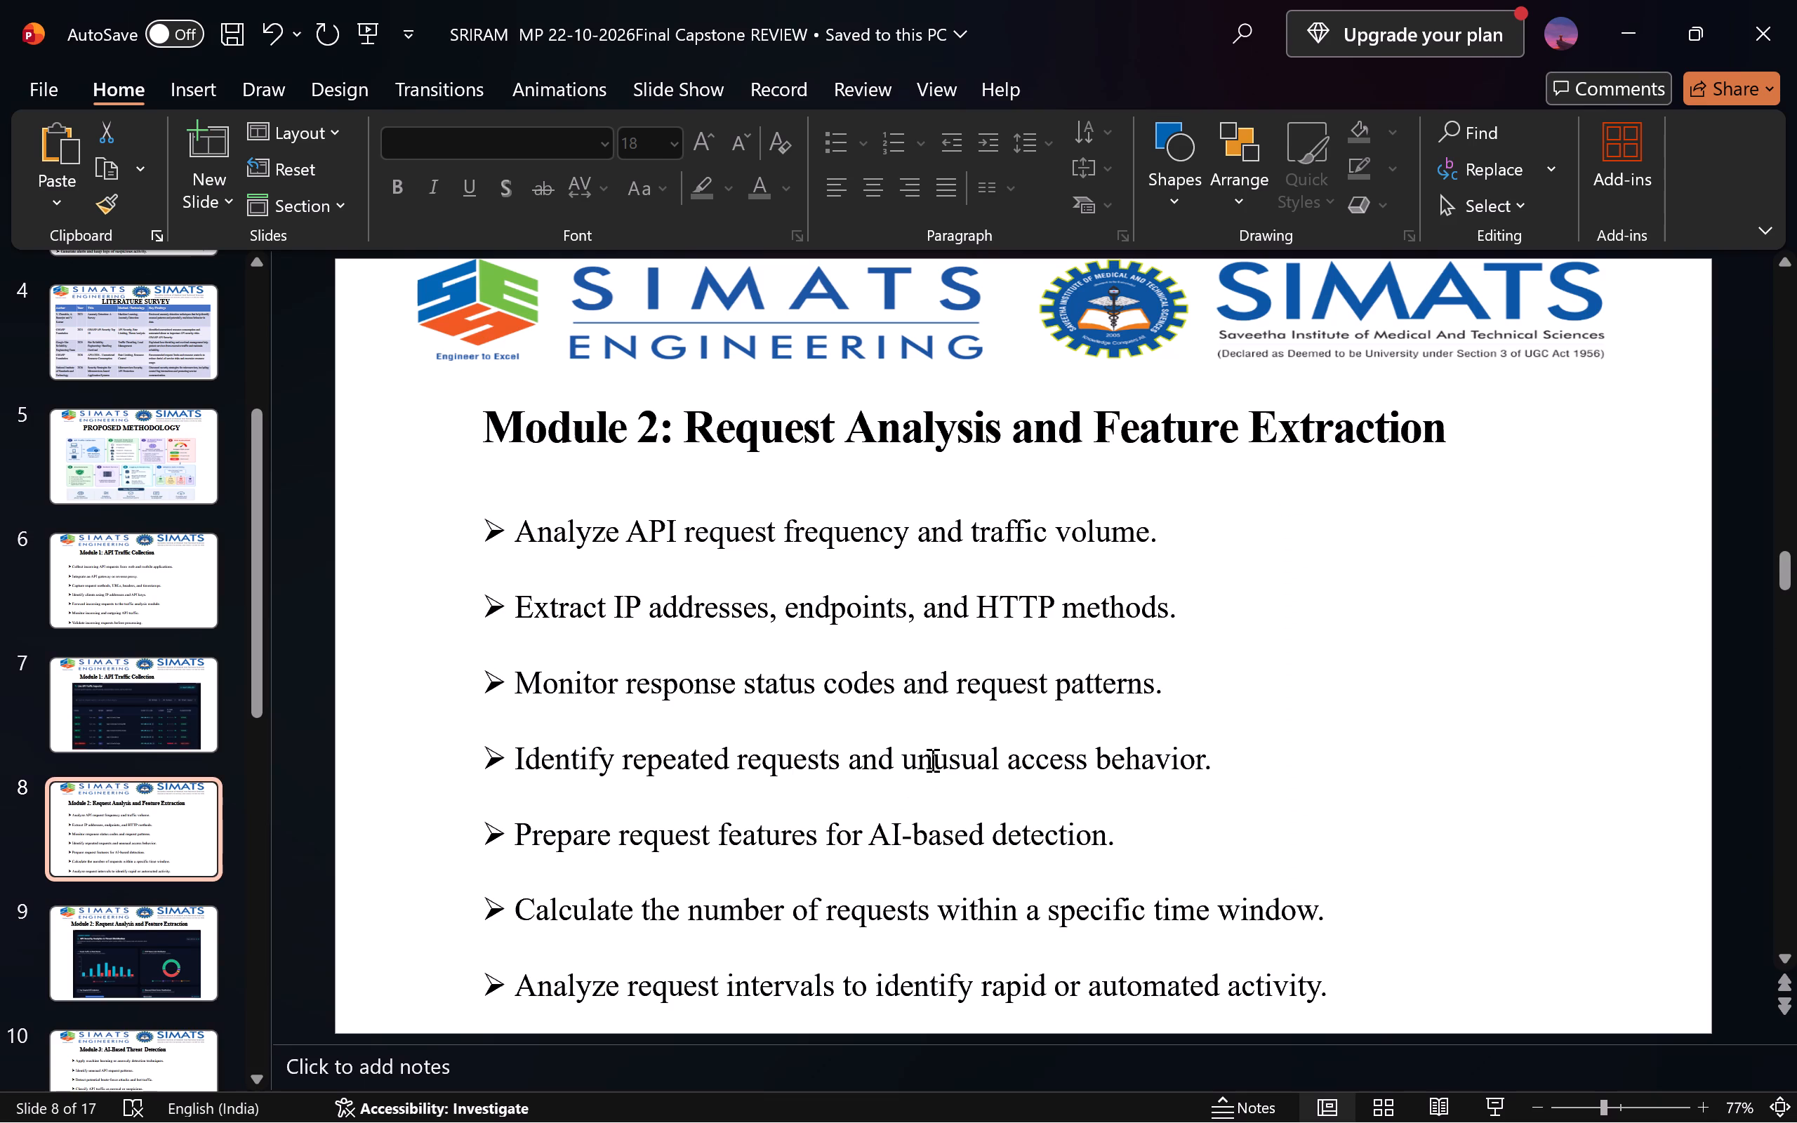
# Review the two Module 2: Request Analysis and Feature Extraction slides, returning to the PowerPoint presentation from the Downloads folder window.
pyautogui.press('Down')
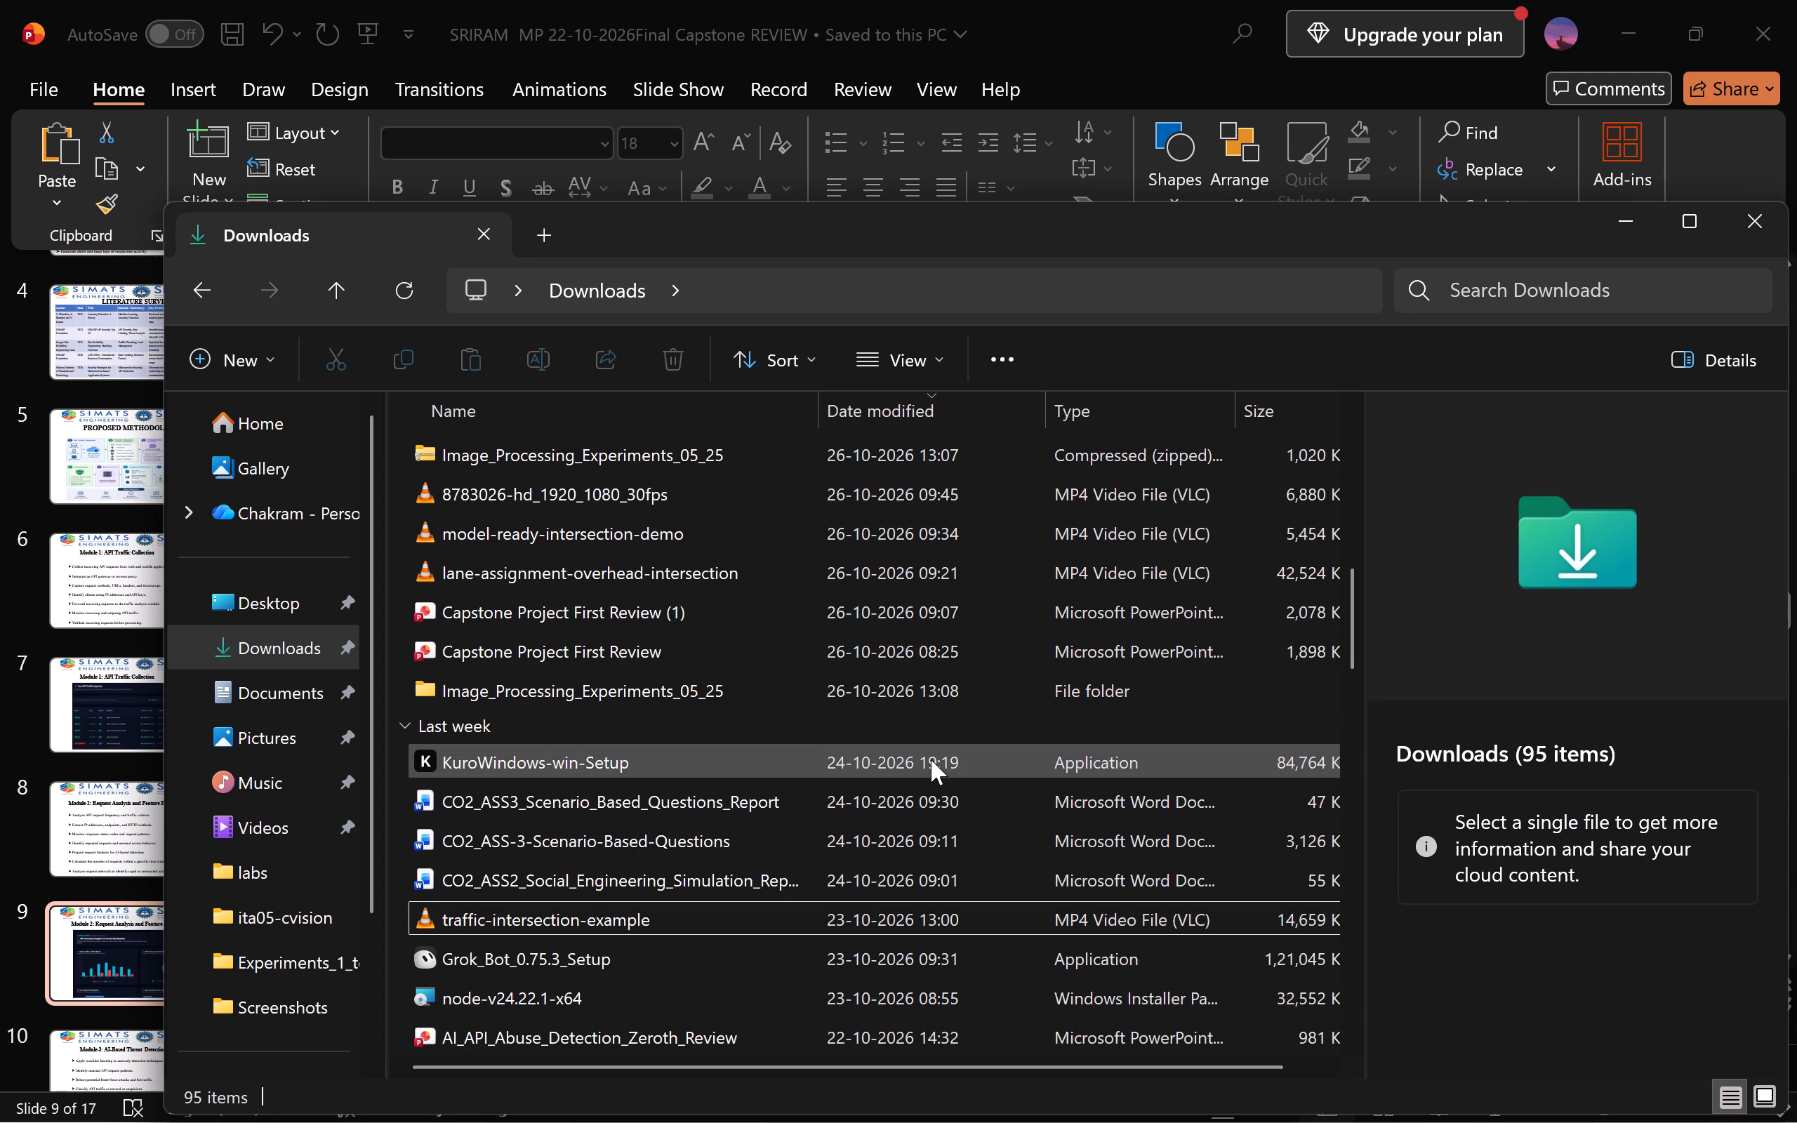
pyautogui.click(1127, 27)
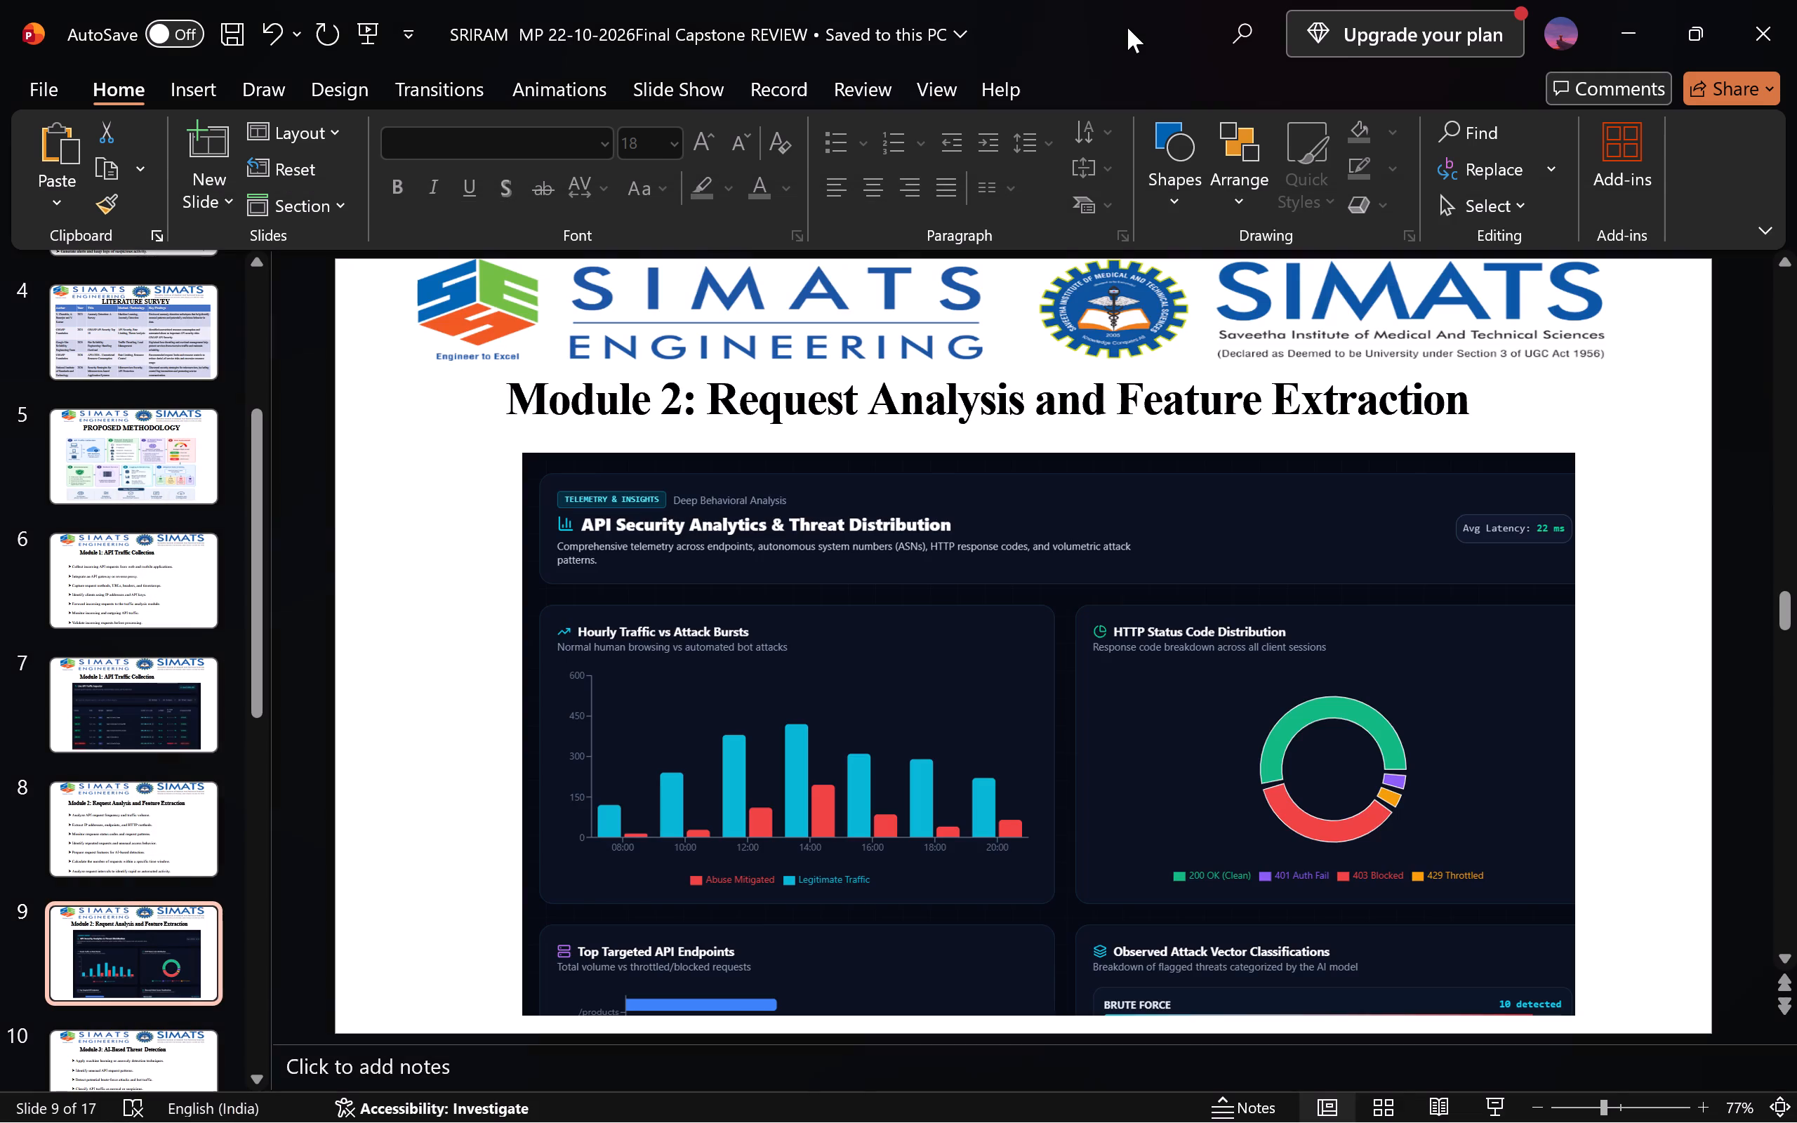
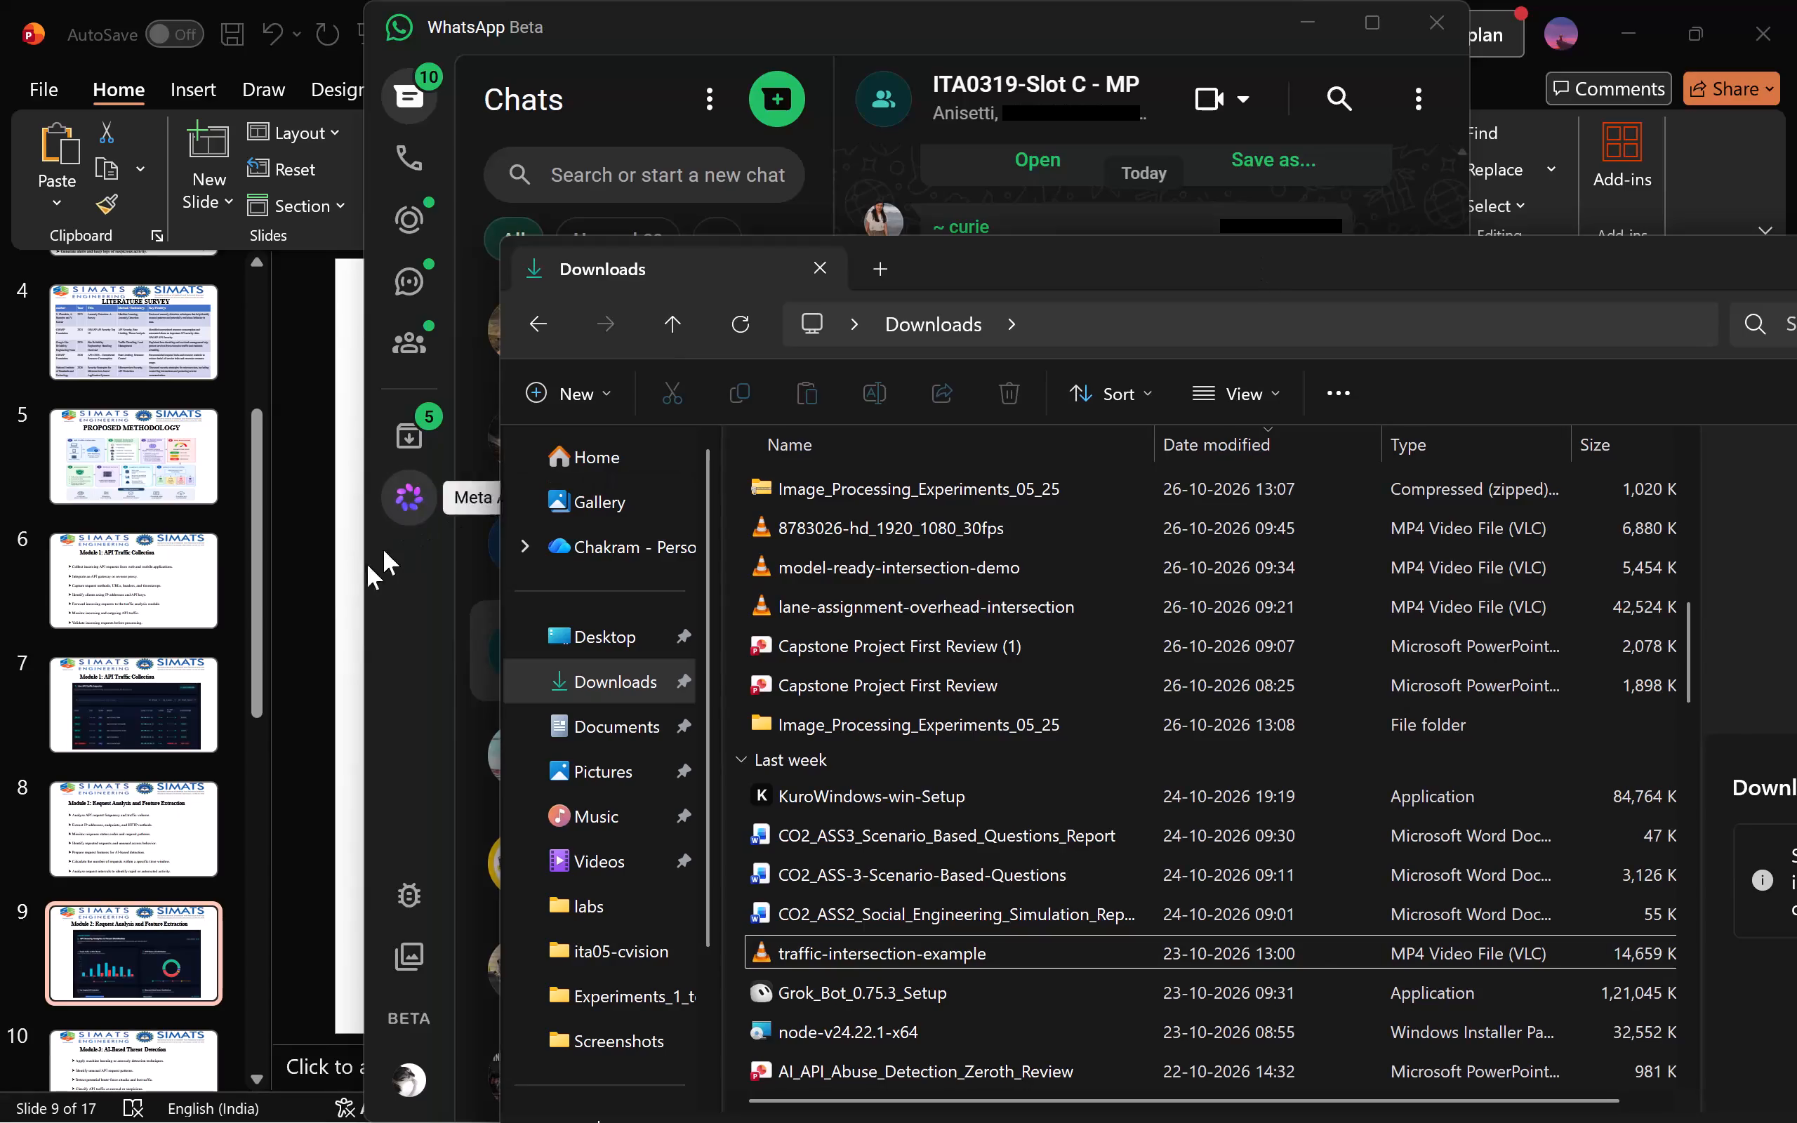
# Switch from the Downloads folder back to the capstone review presentation in PowerPoint and save it.
pyautogui.click(332, 587)
pyautogui.hotkey('ctrl', 's')
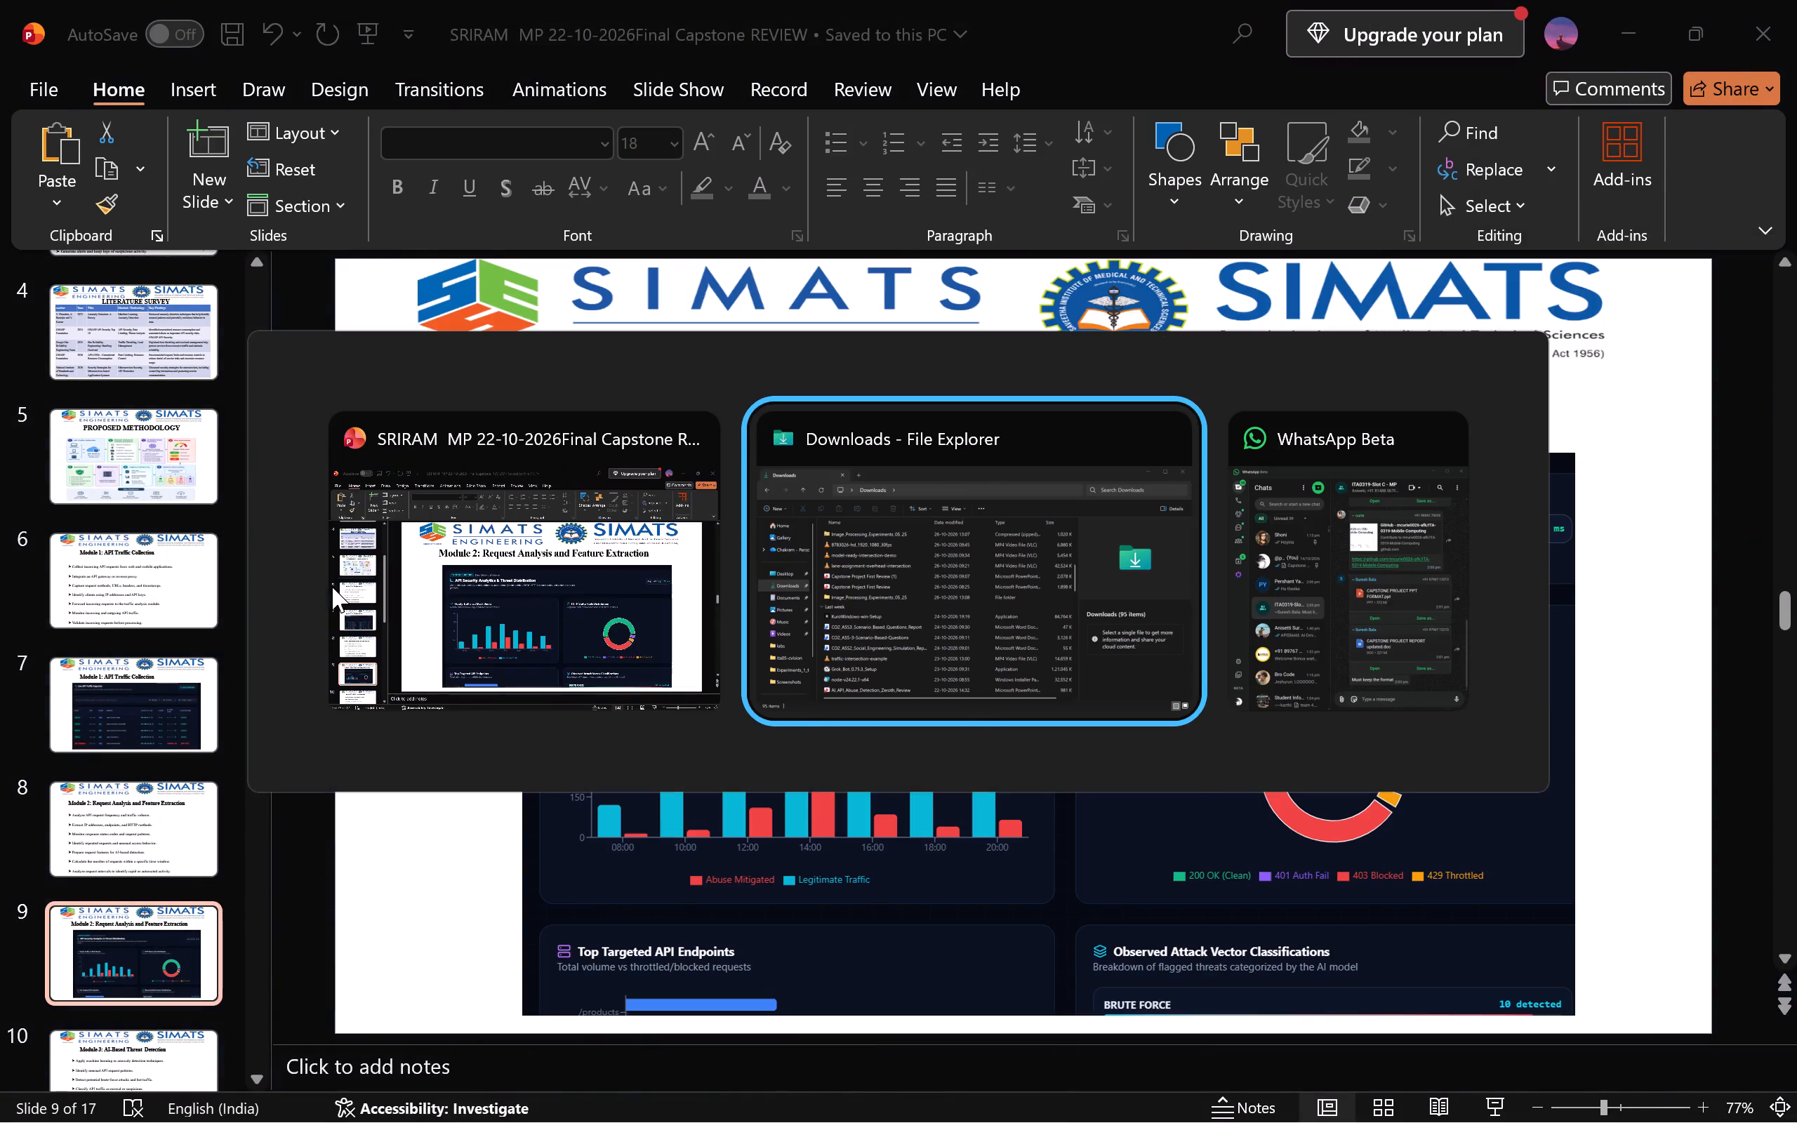
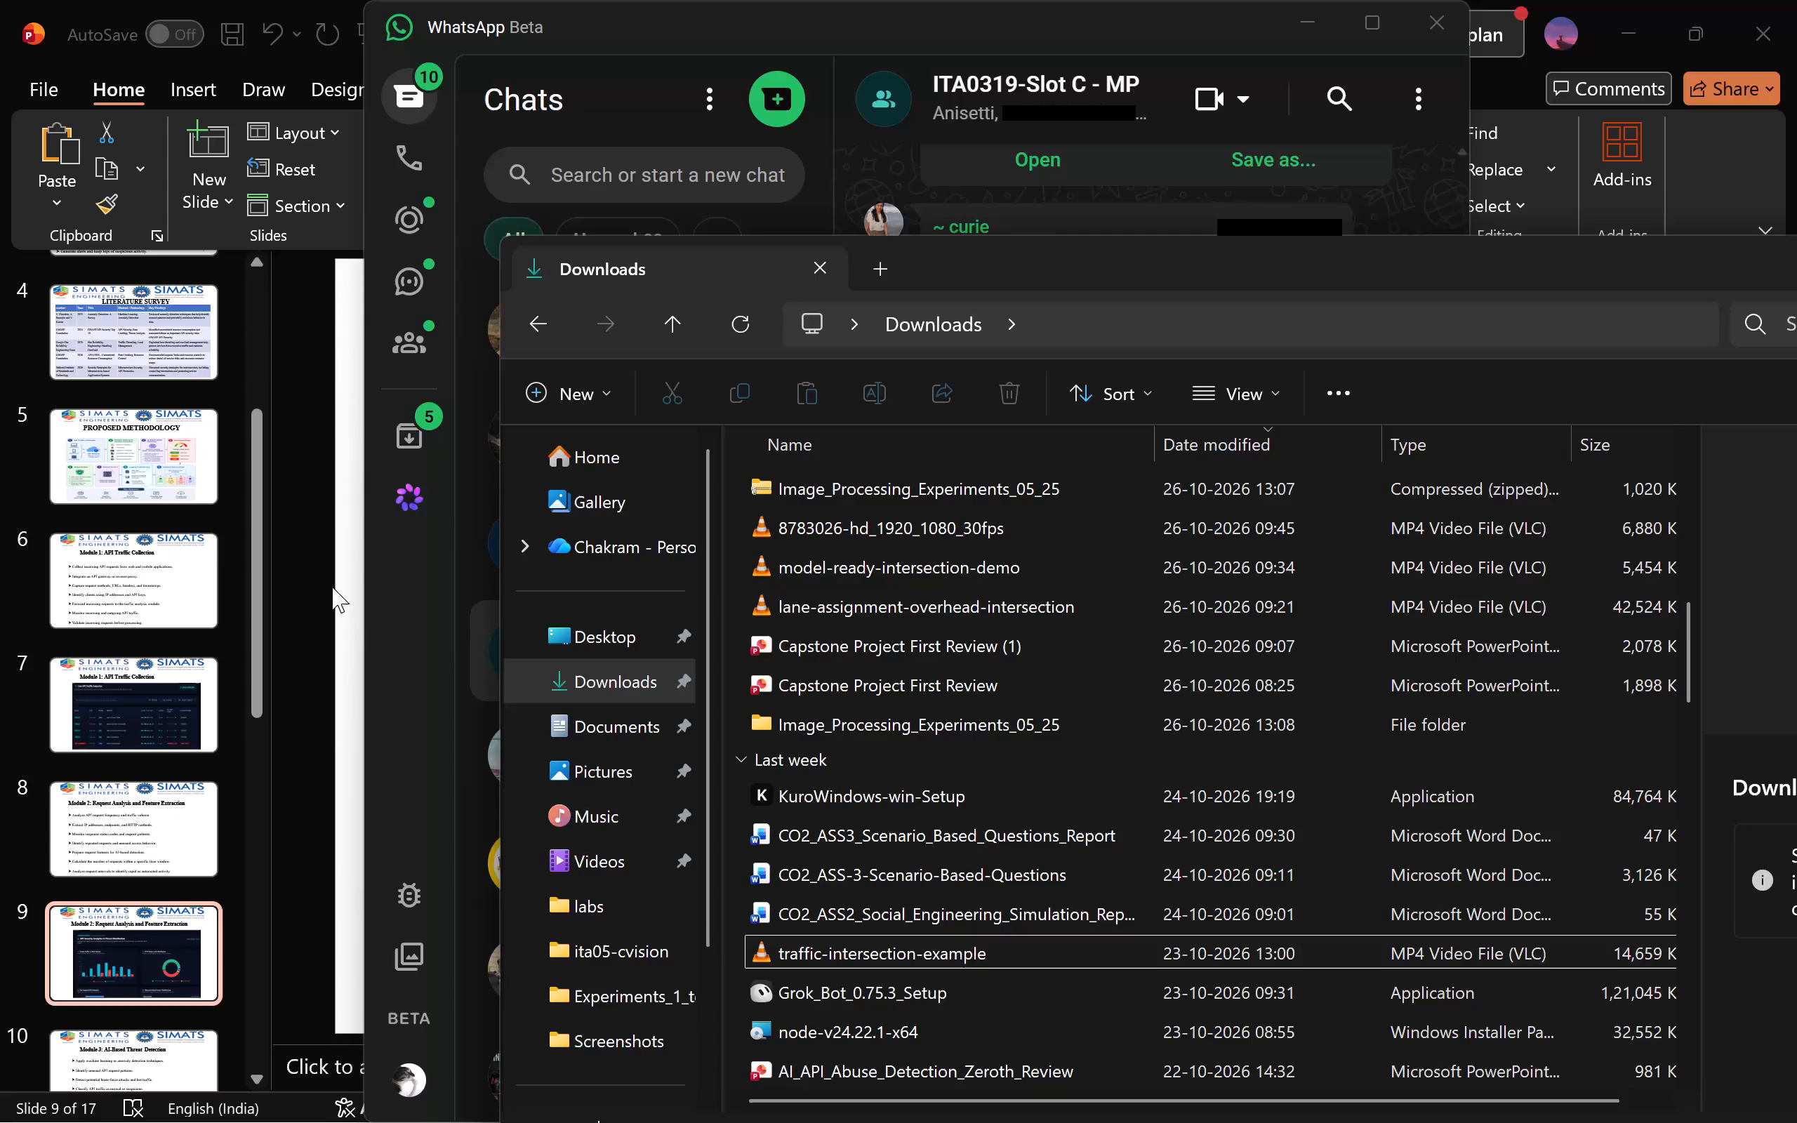
# Place the Downloads window beside the WhatsApp chat and look through its files for the final capstone review presentation.
pyautogui.moveTo(1011, 265); pyautogui.dragTo(1499, 145)
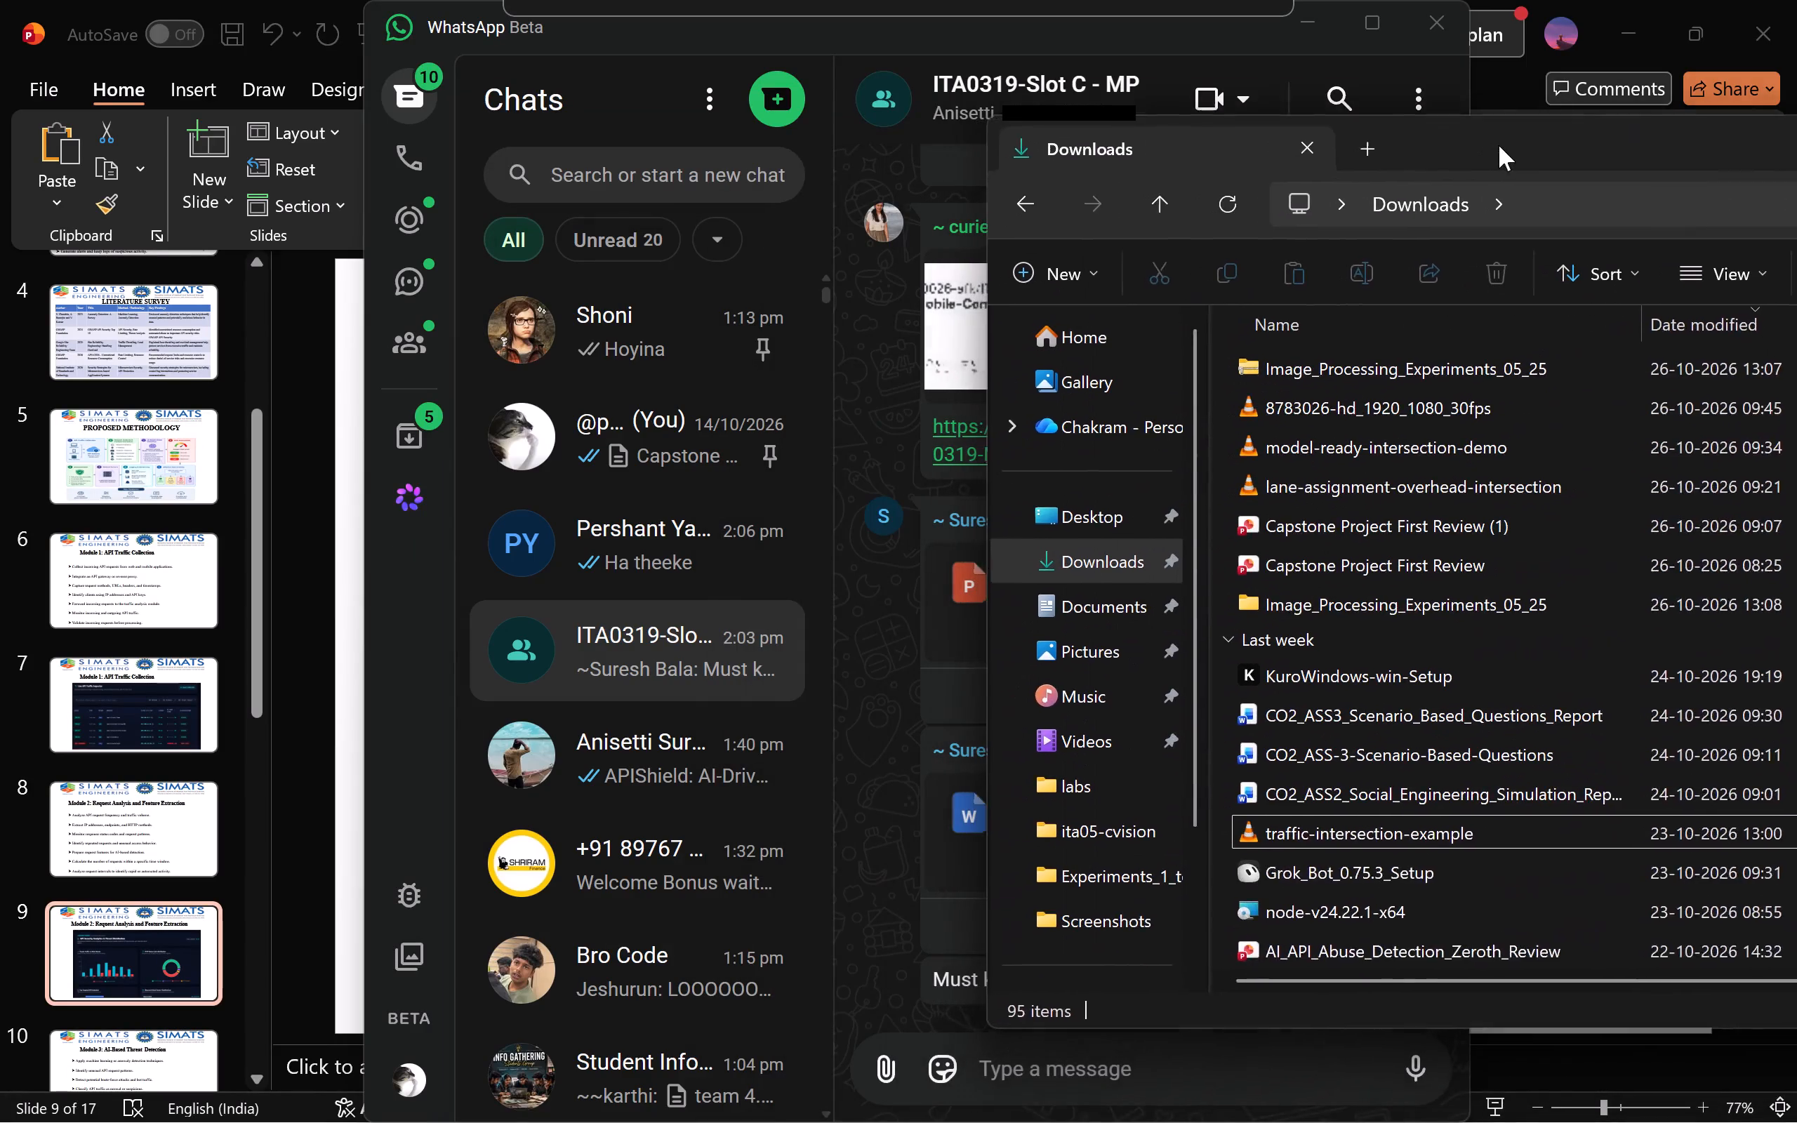
pyautogui.moveTo(1499, 145); pyautogui.dragTo(1558, 115)
pyautogui.scroll(-3, 971, 618)
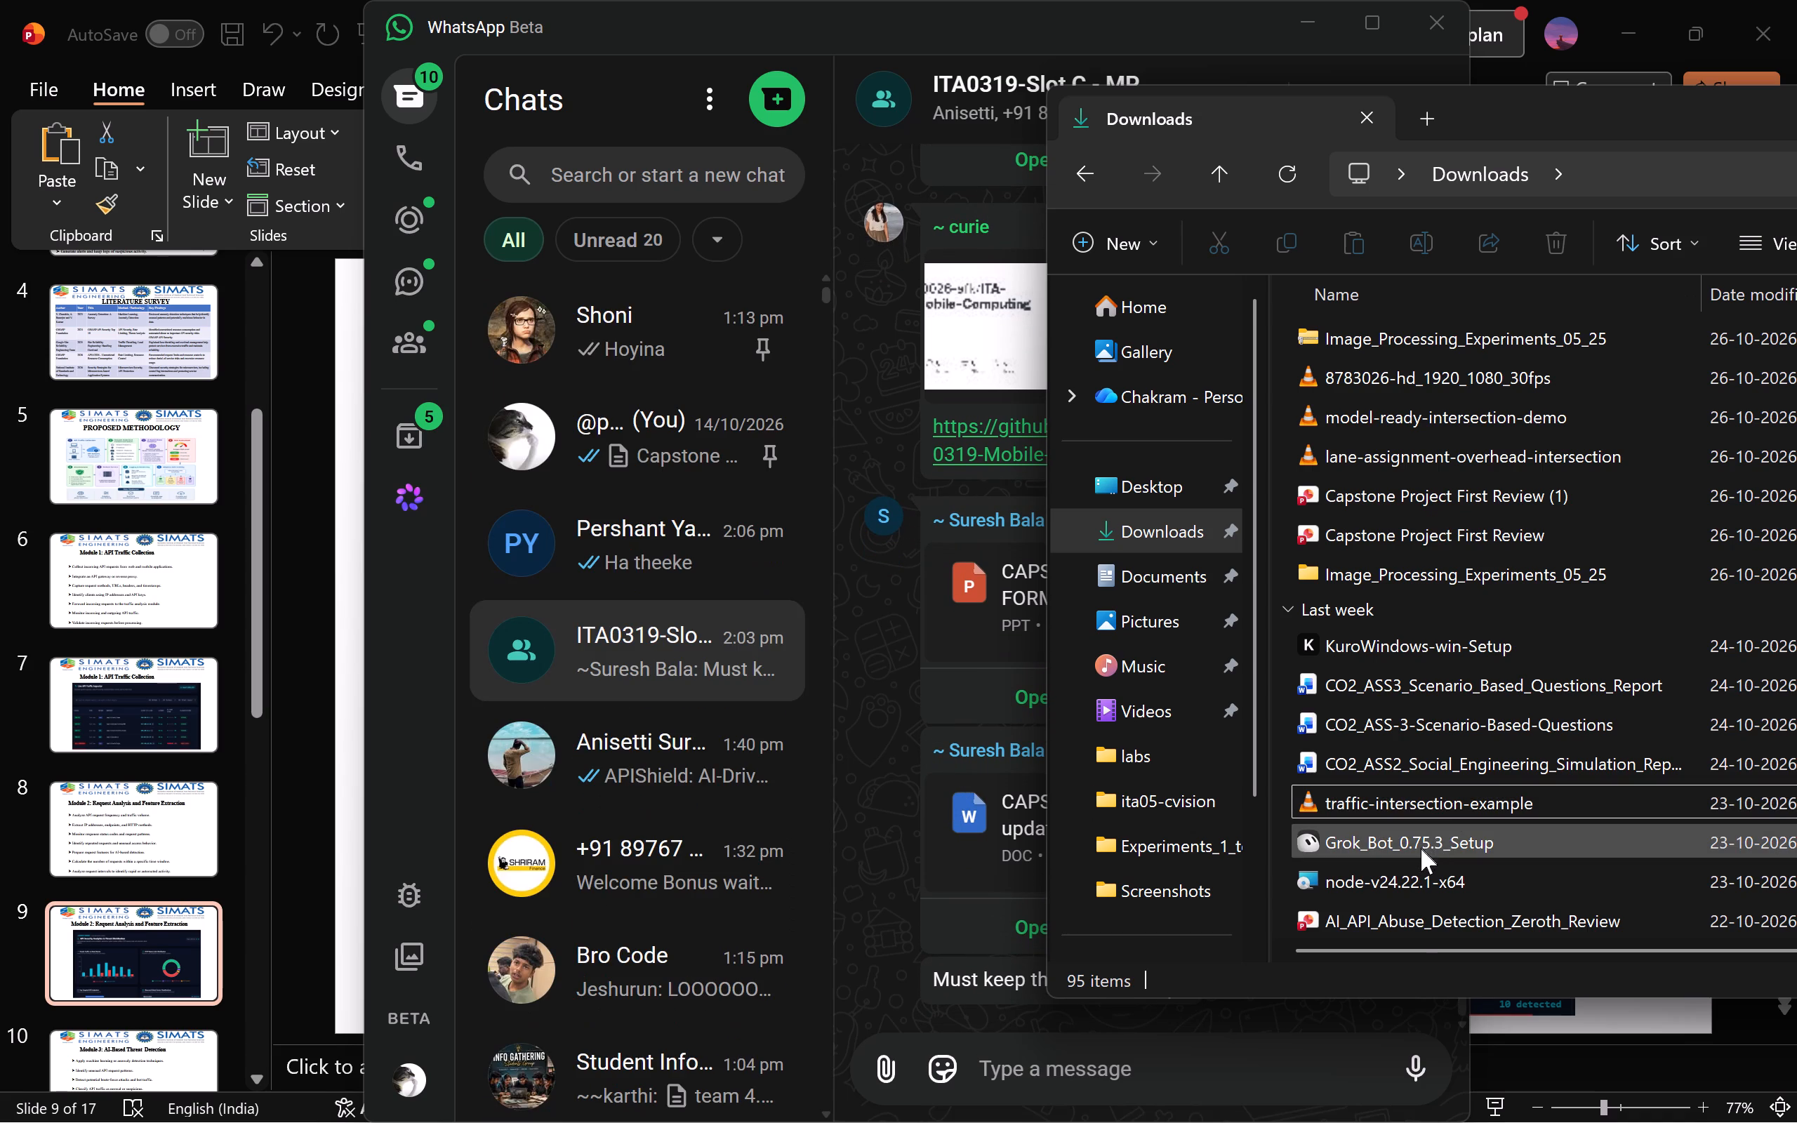
pyautogui.scroll(-1, 1416, 917)
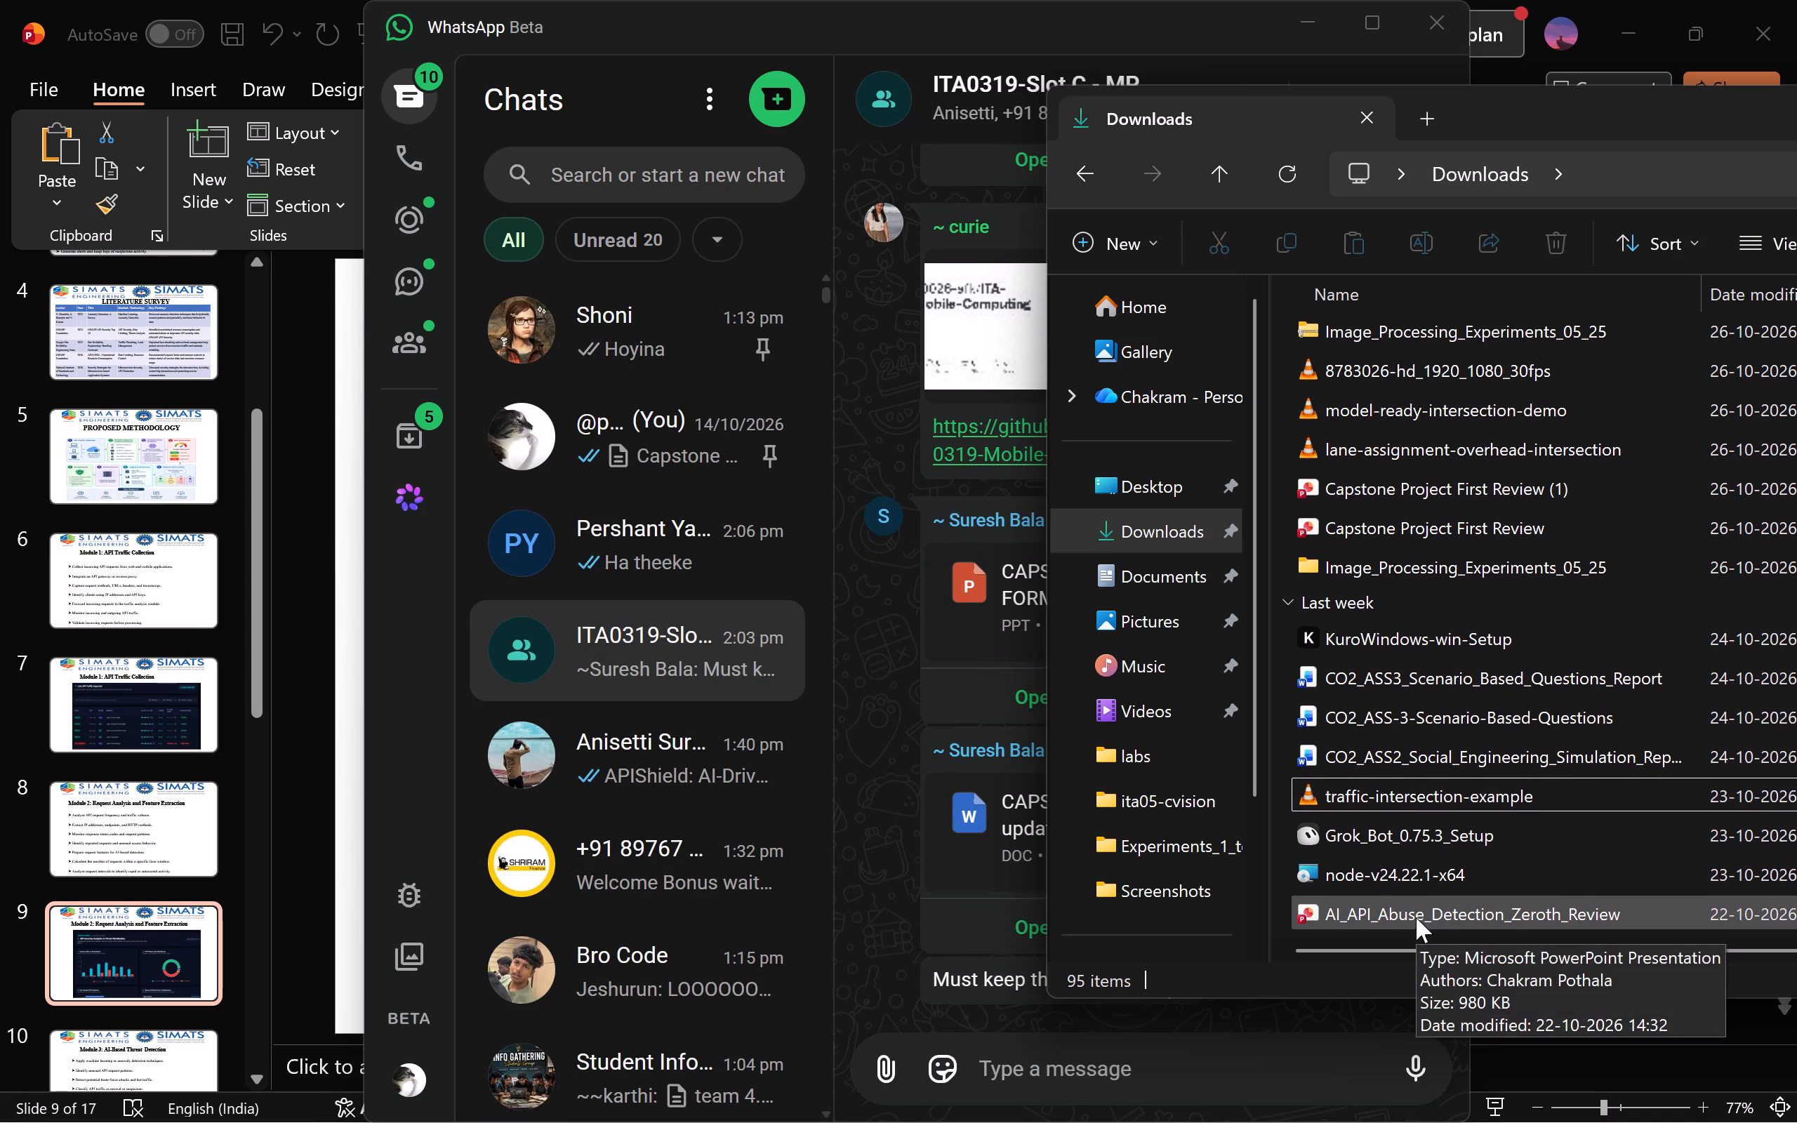
pyautogui.scroll(-3, 1416, 917)
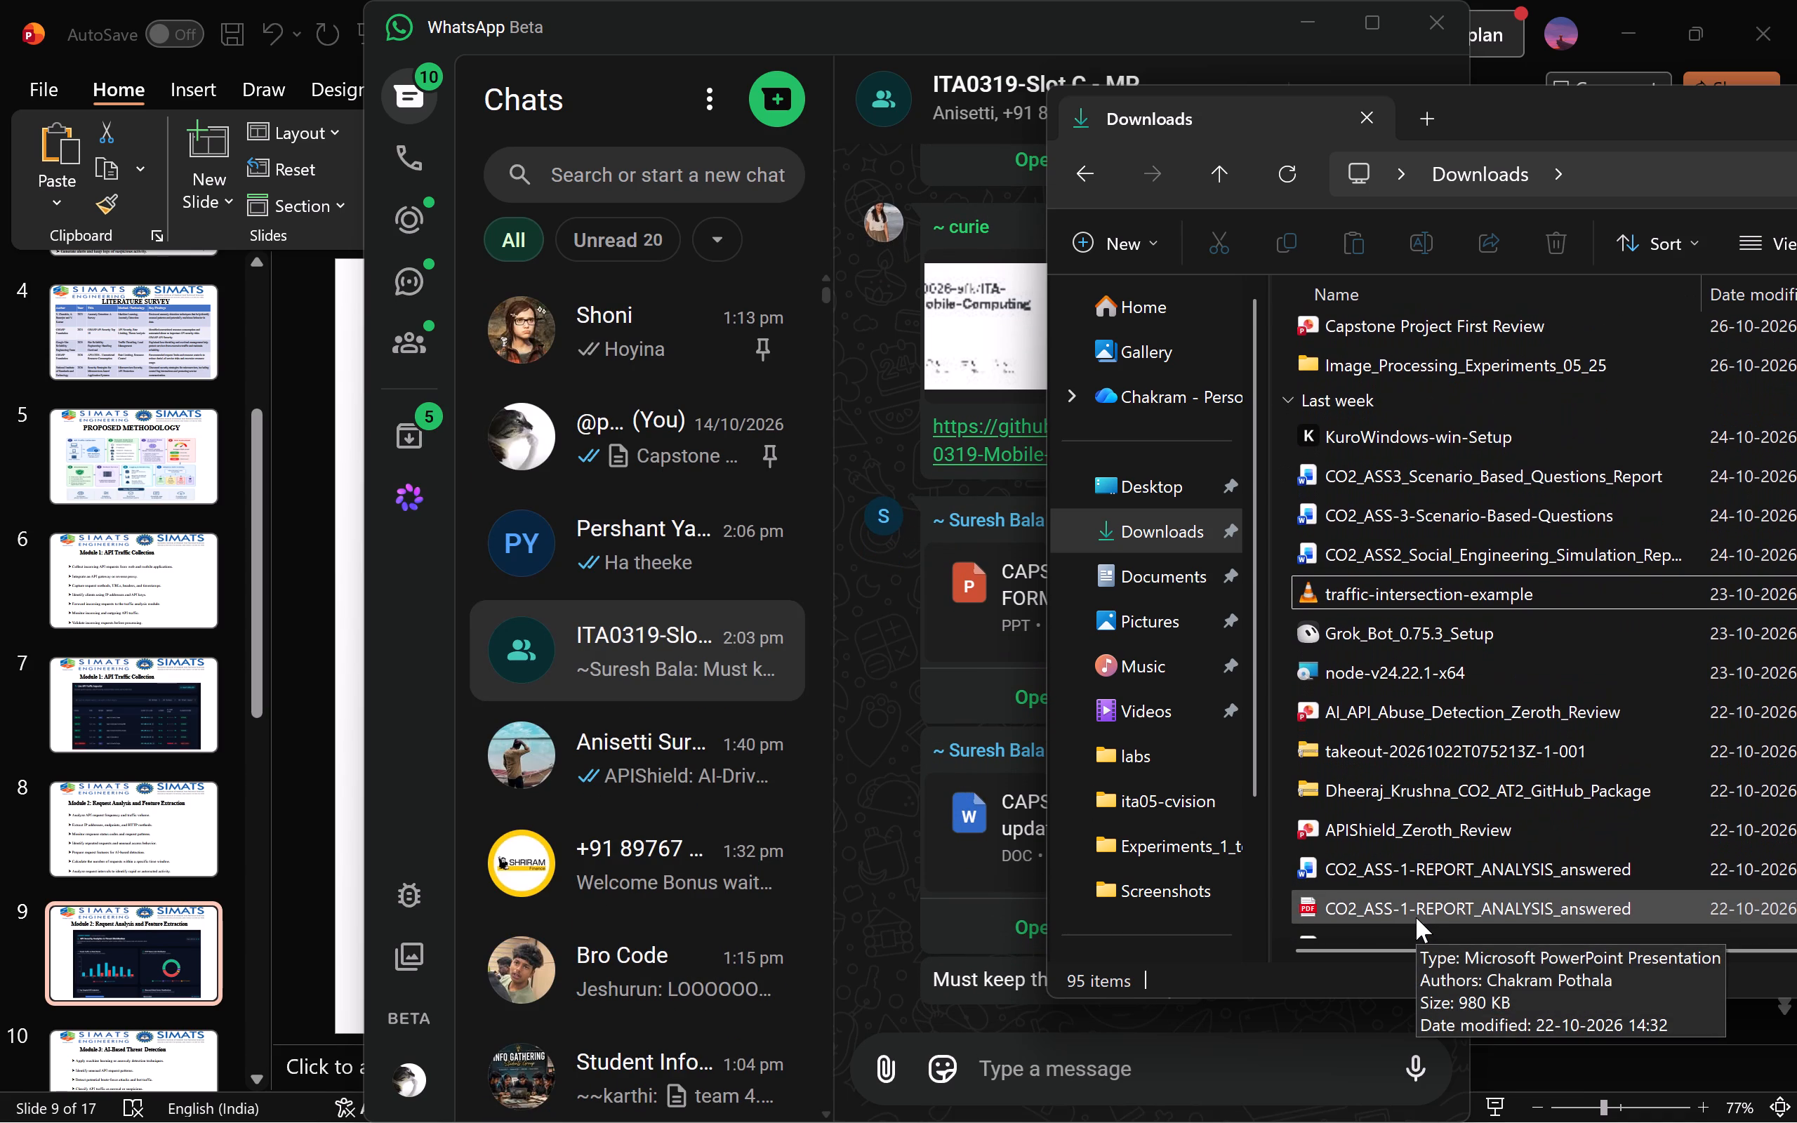
pyautogui.scroll(-4, 1416, 917)
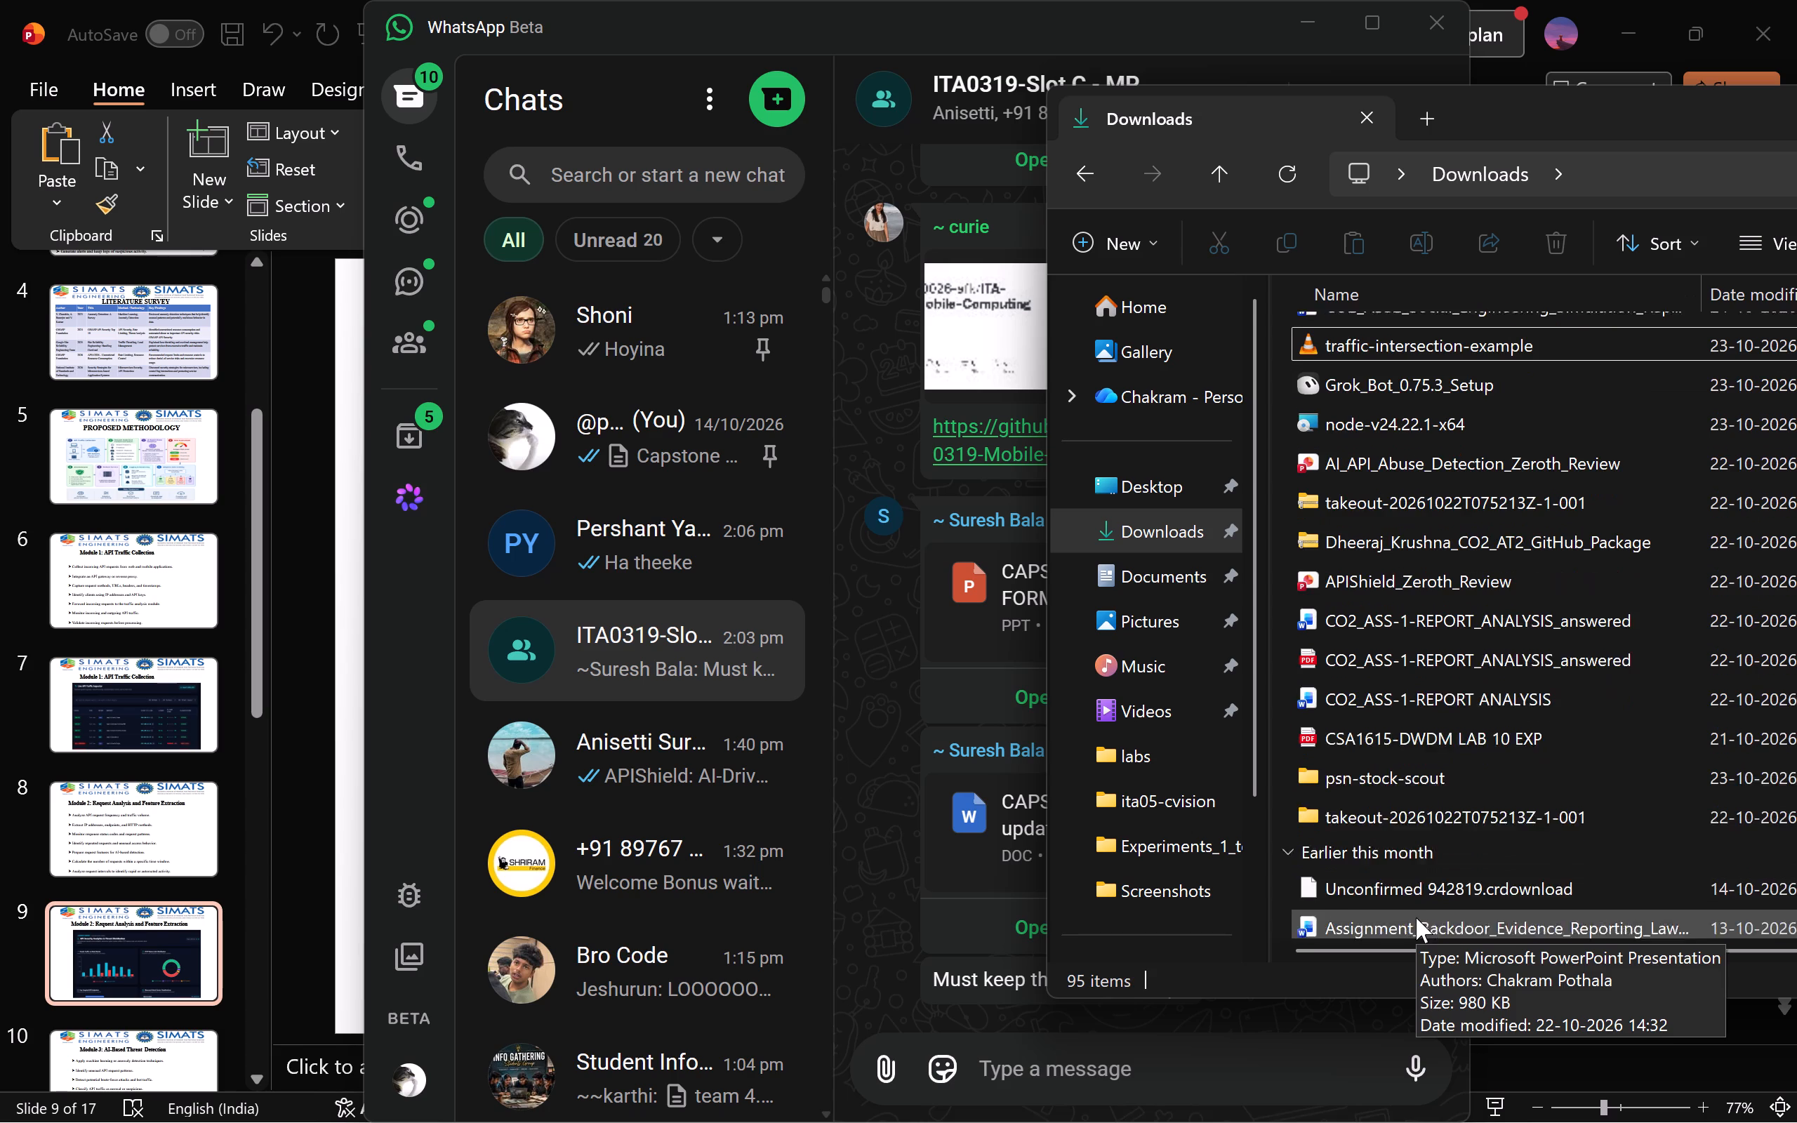
pyautogui.scroll(-5, 1416, 917)
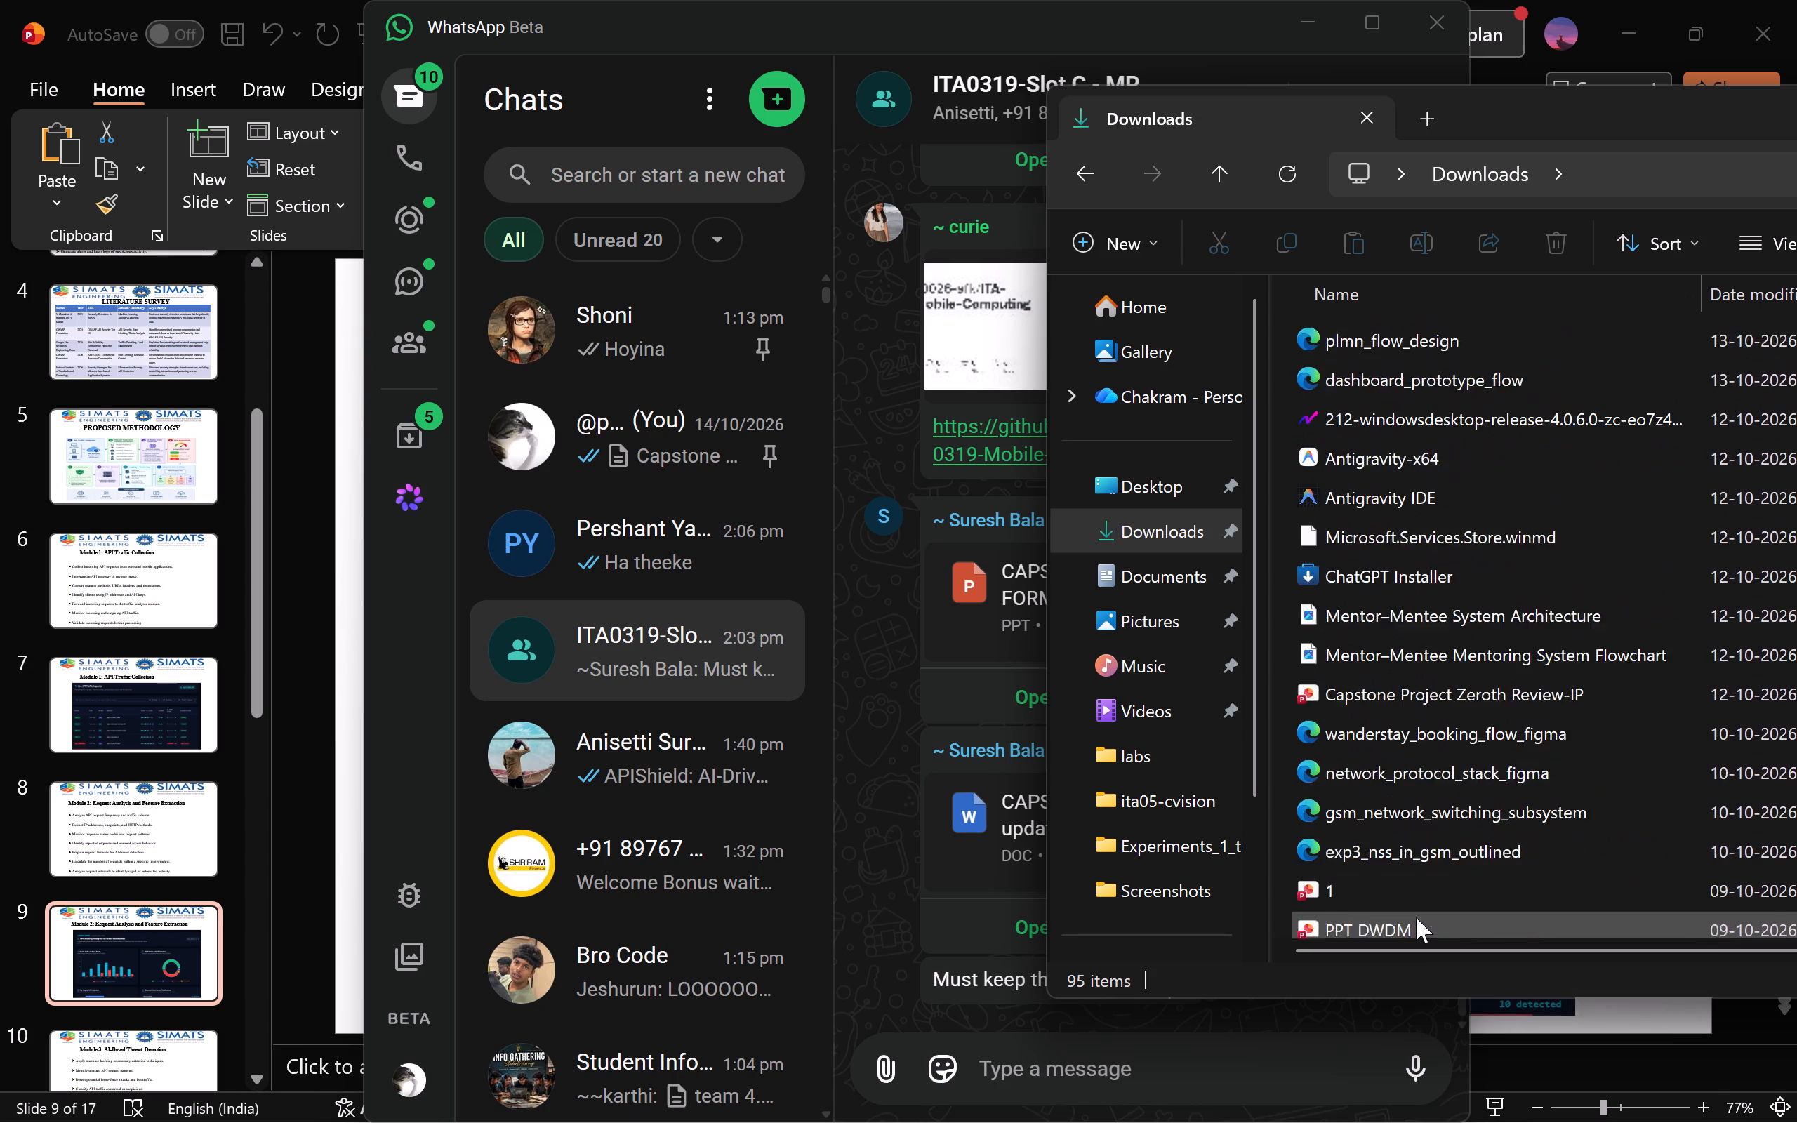
pyautogui.scroll(7, 1416, 917)
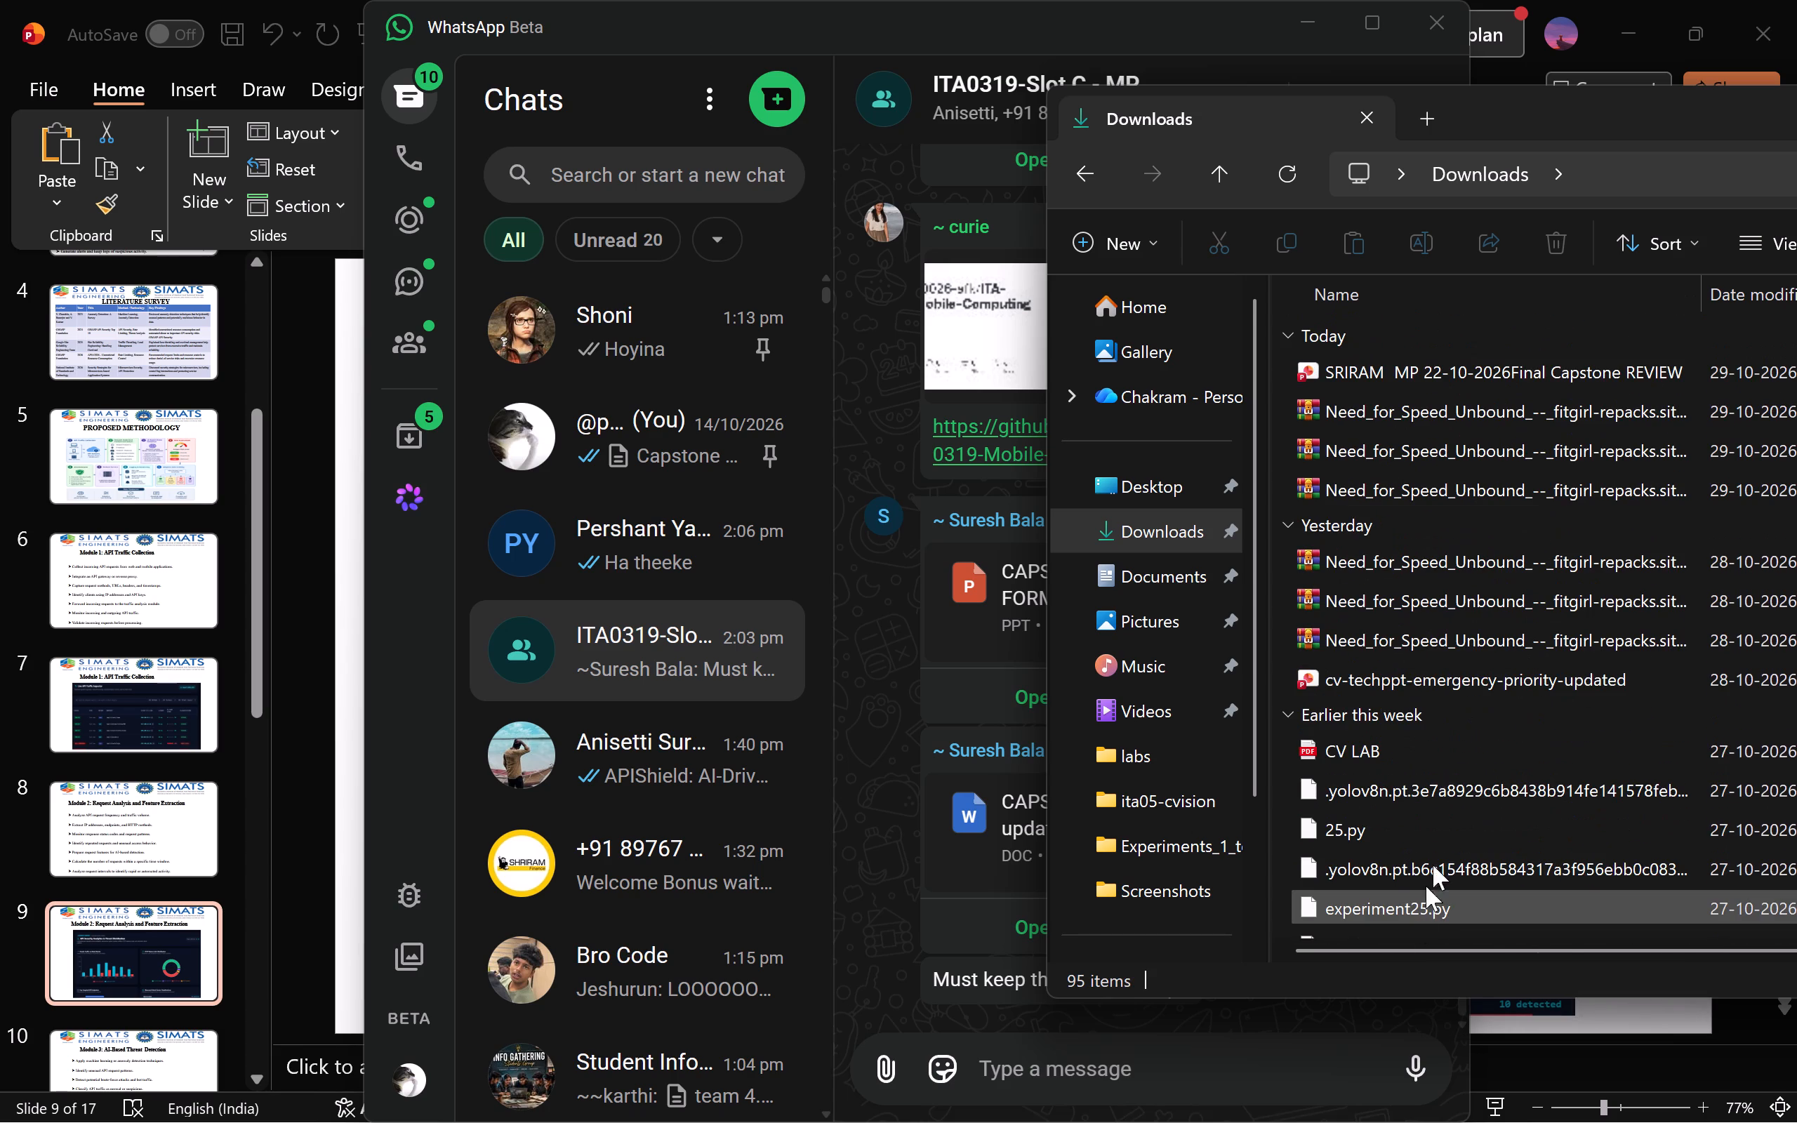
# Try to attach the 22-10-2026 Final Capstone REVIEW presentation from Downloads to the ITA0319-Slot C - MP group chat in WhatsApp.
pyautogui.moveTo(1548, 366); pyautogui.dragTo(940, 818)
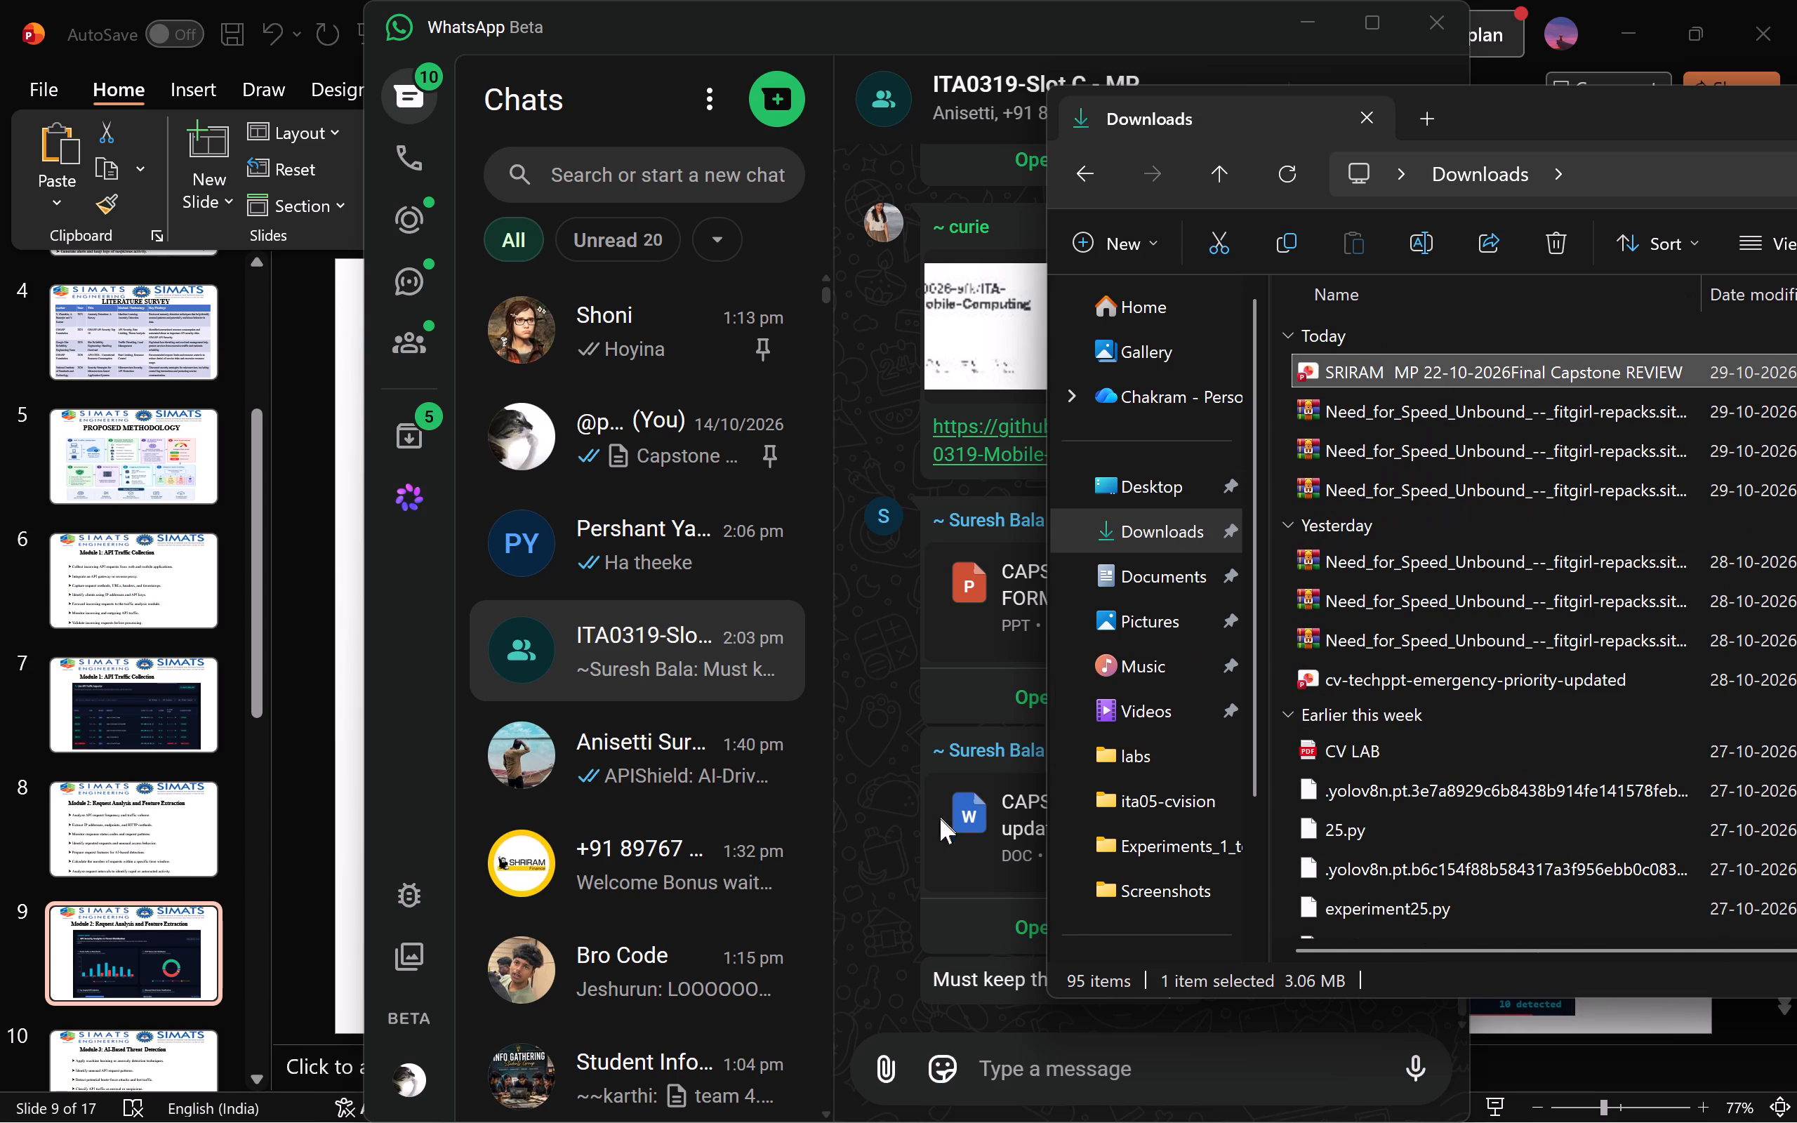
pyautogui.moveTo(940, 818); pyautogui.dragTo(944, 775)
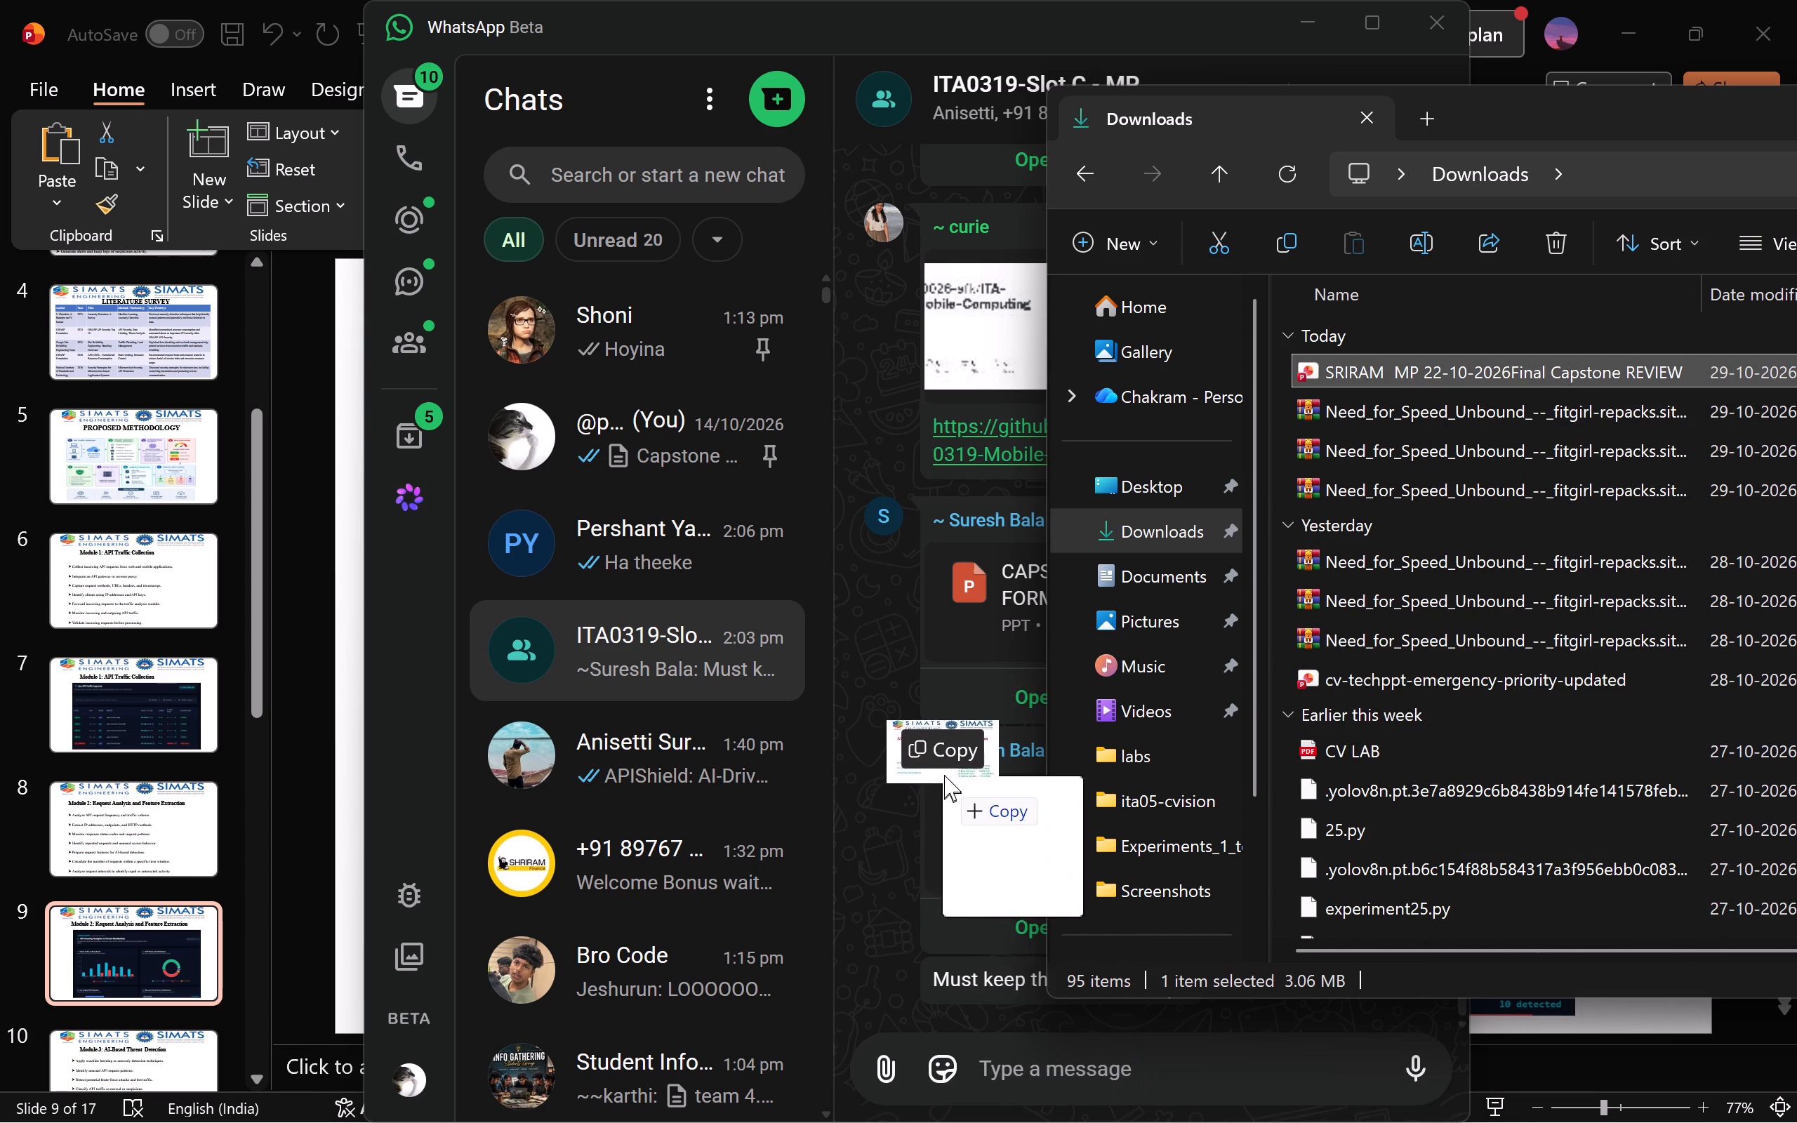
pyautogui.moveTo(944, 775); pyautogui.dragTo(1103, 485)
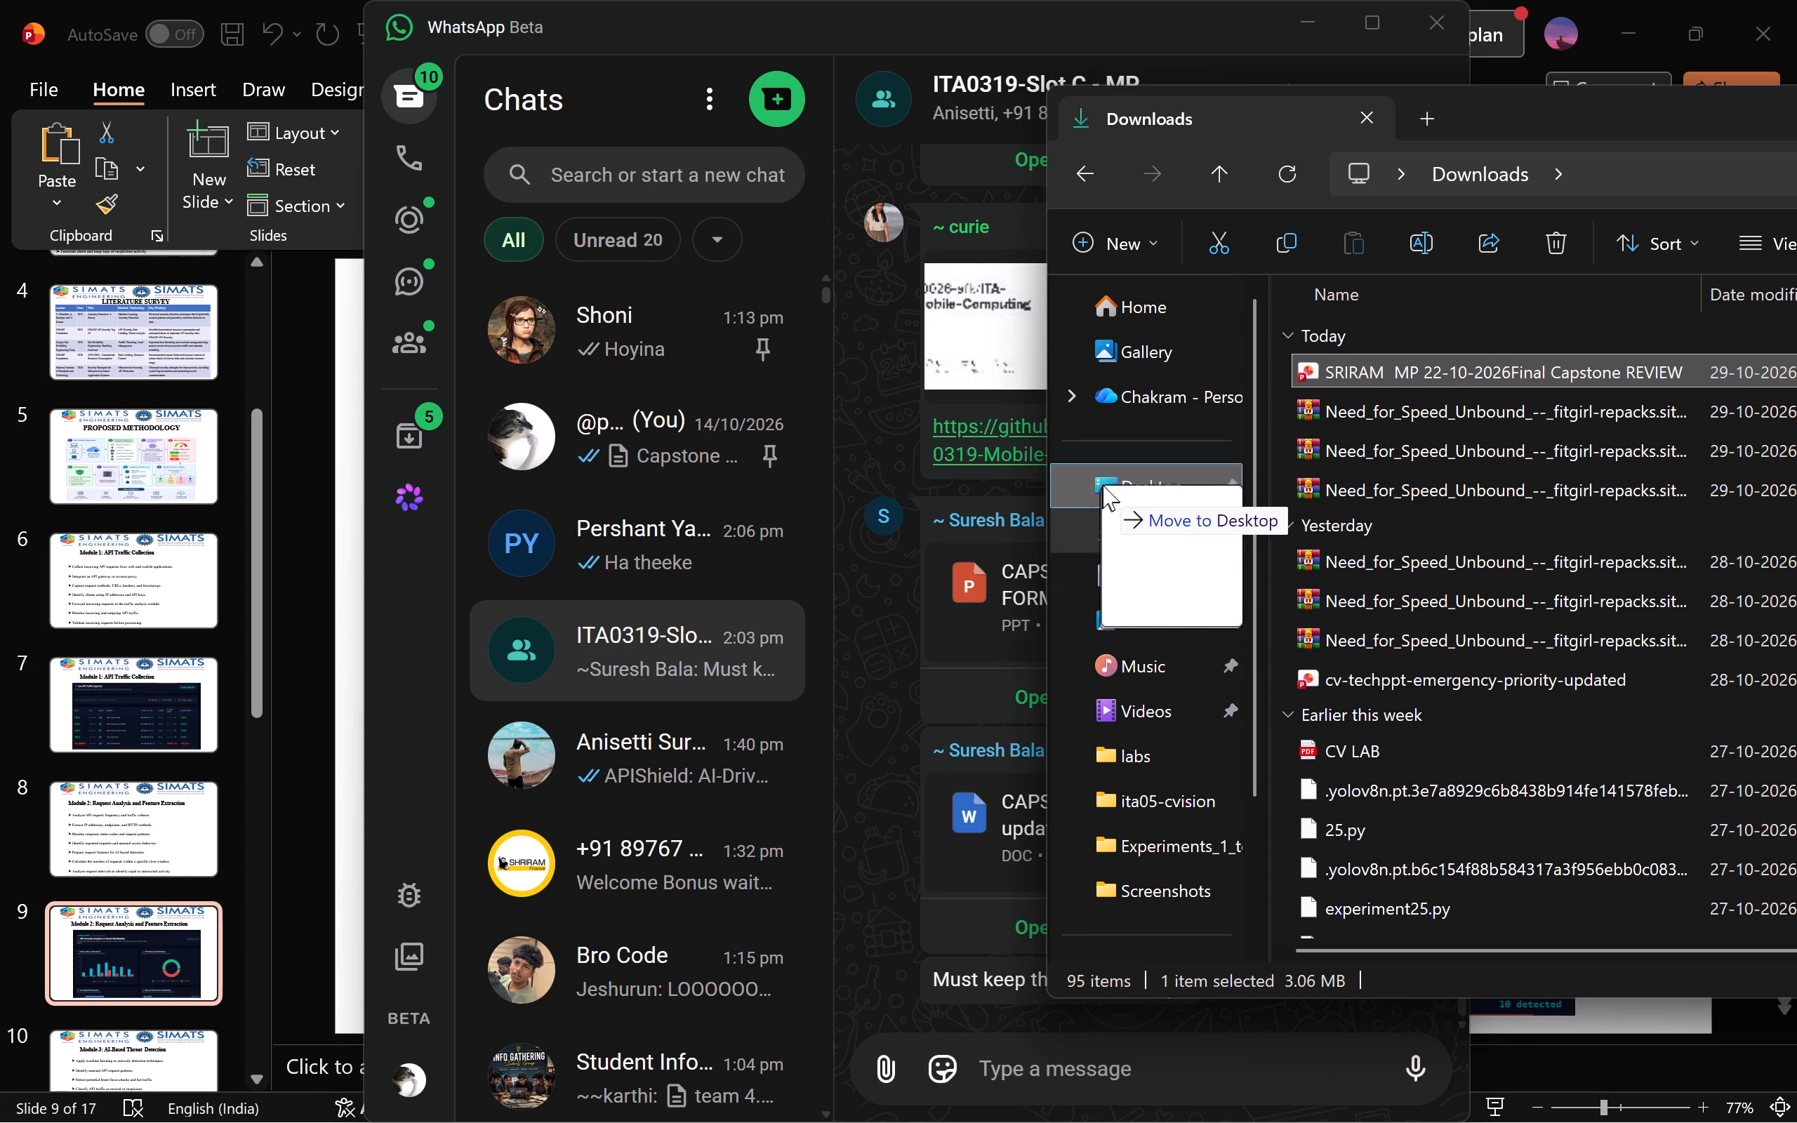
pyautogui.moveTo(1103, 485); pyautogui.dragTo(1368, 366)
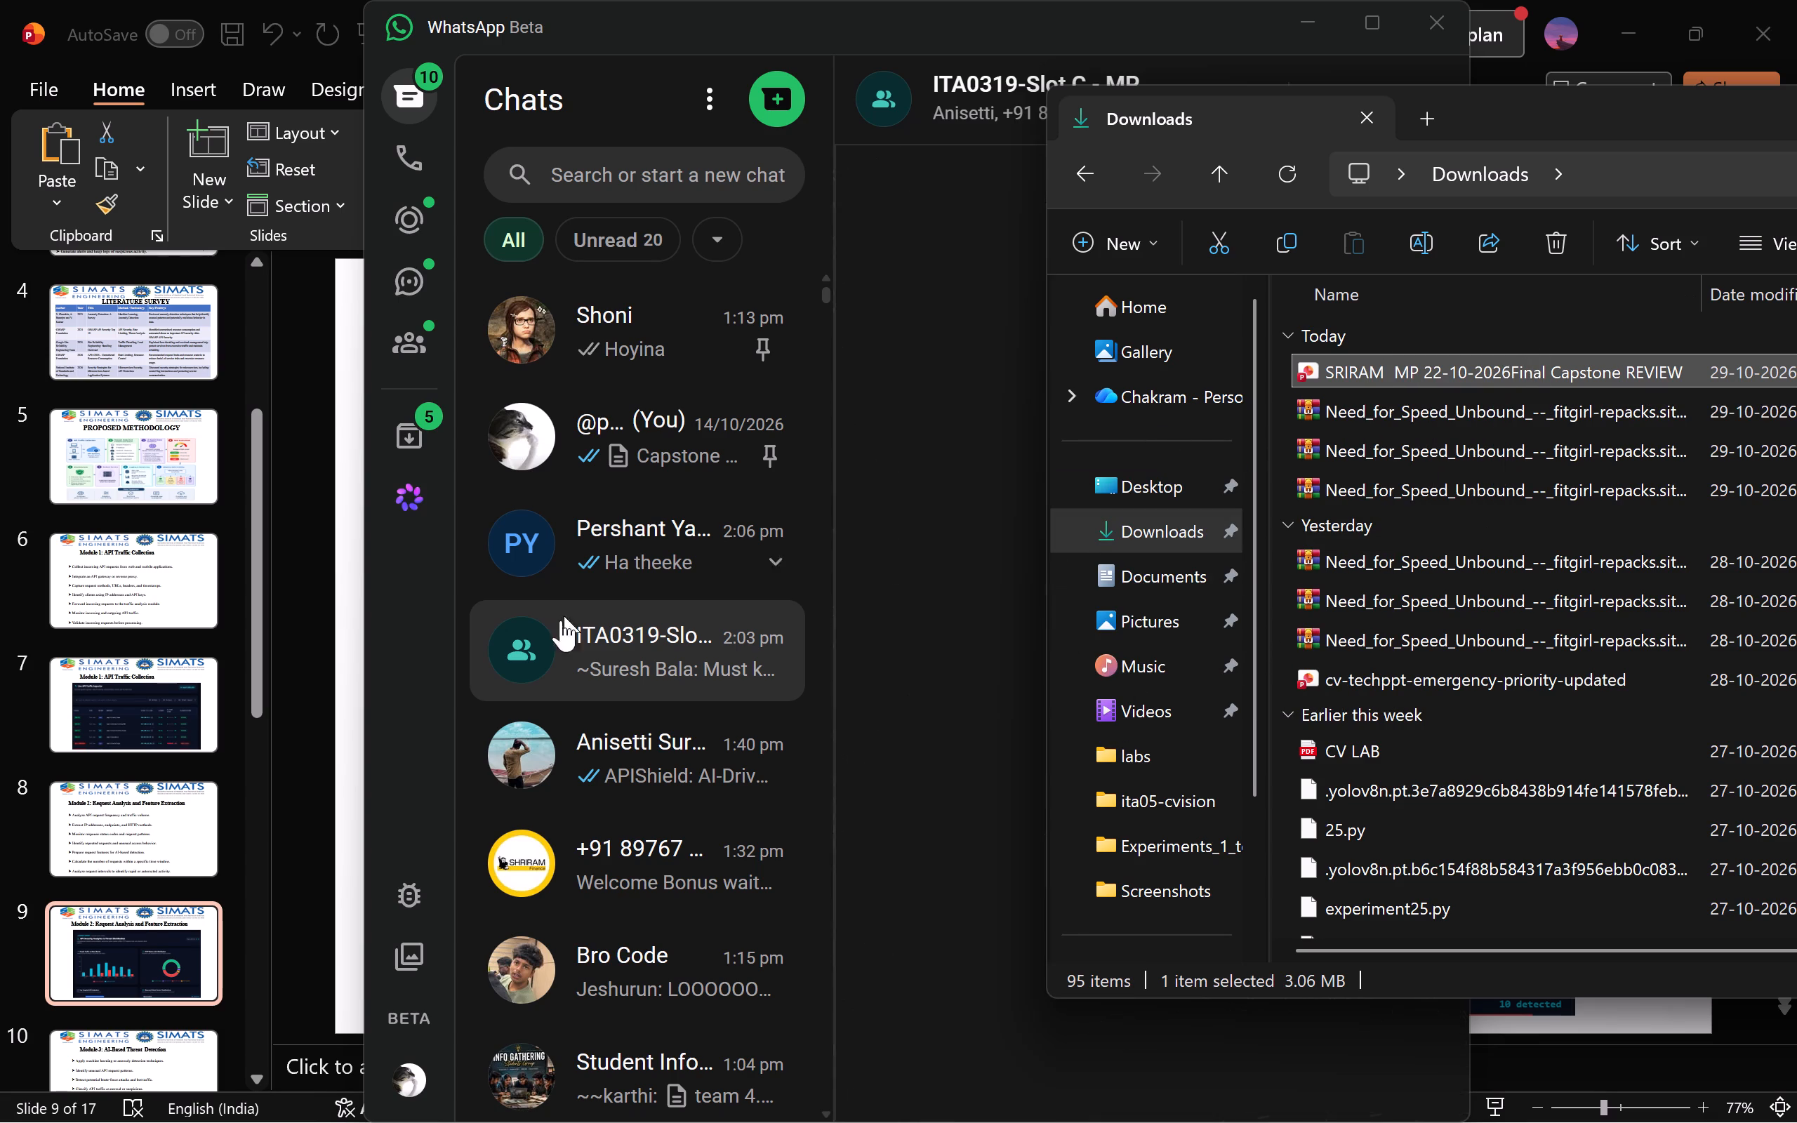
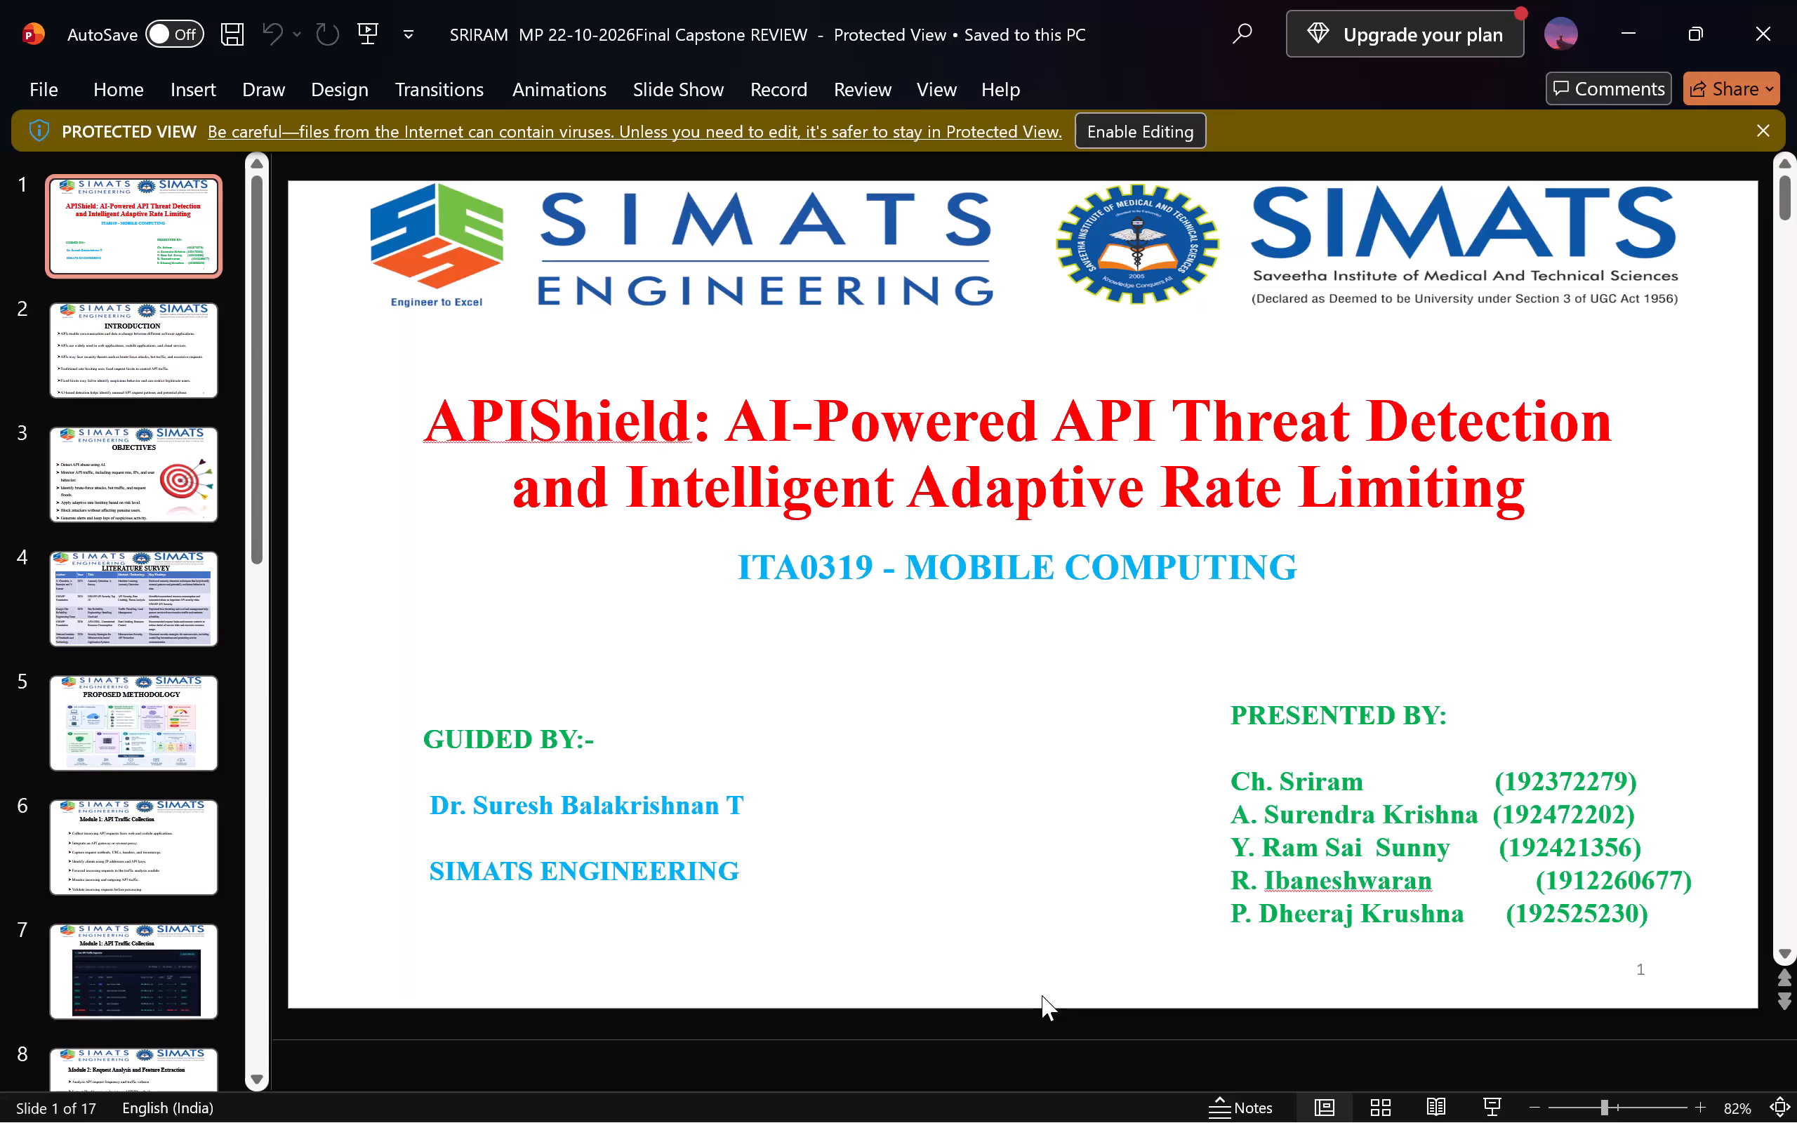
# Review the downloaded capstone presentation slide by slide, from the title slide through the modules to the closing Thank you slide.
pyautogui.press('Down')
pyautogui.press('Down')
pyautogui.press('Down')
pyautogui.press('Down')
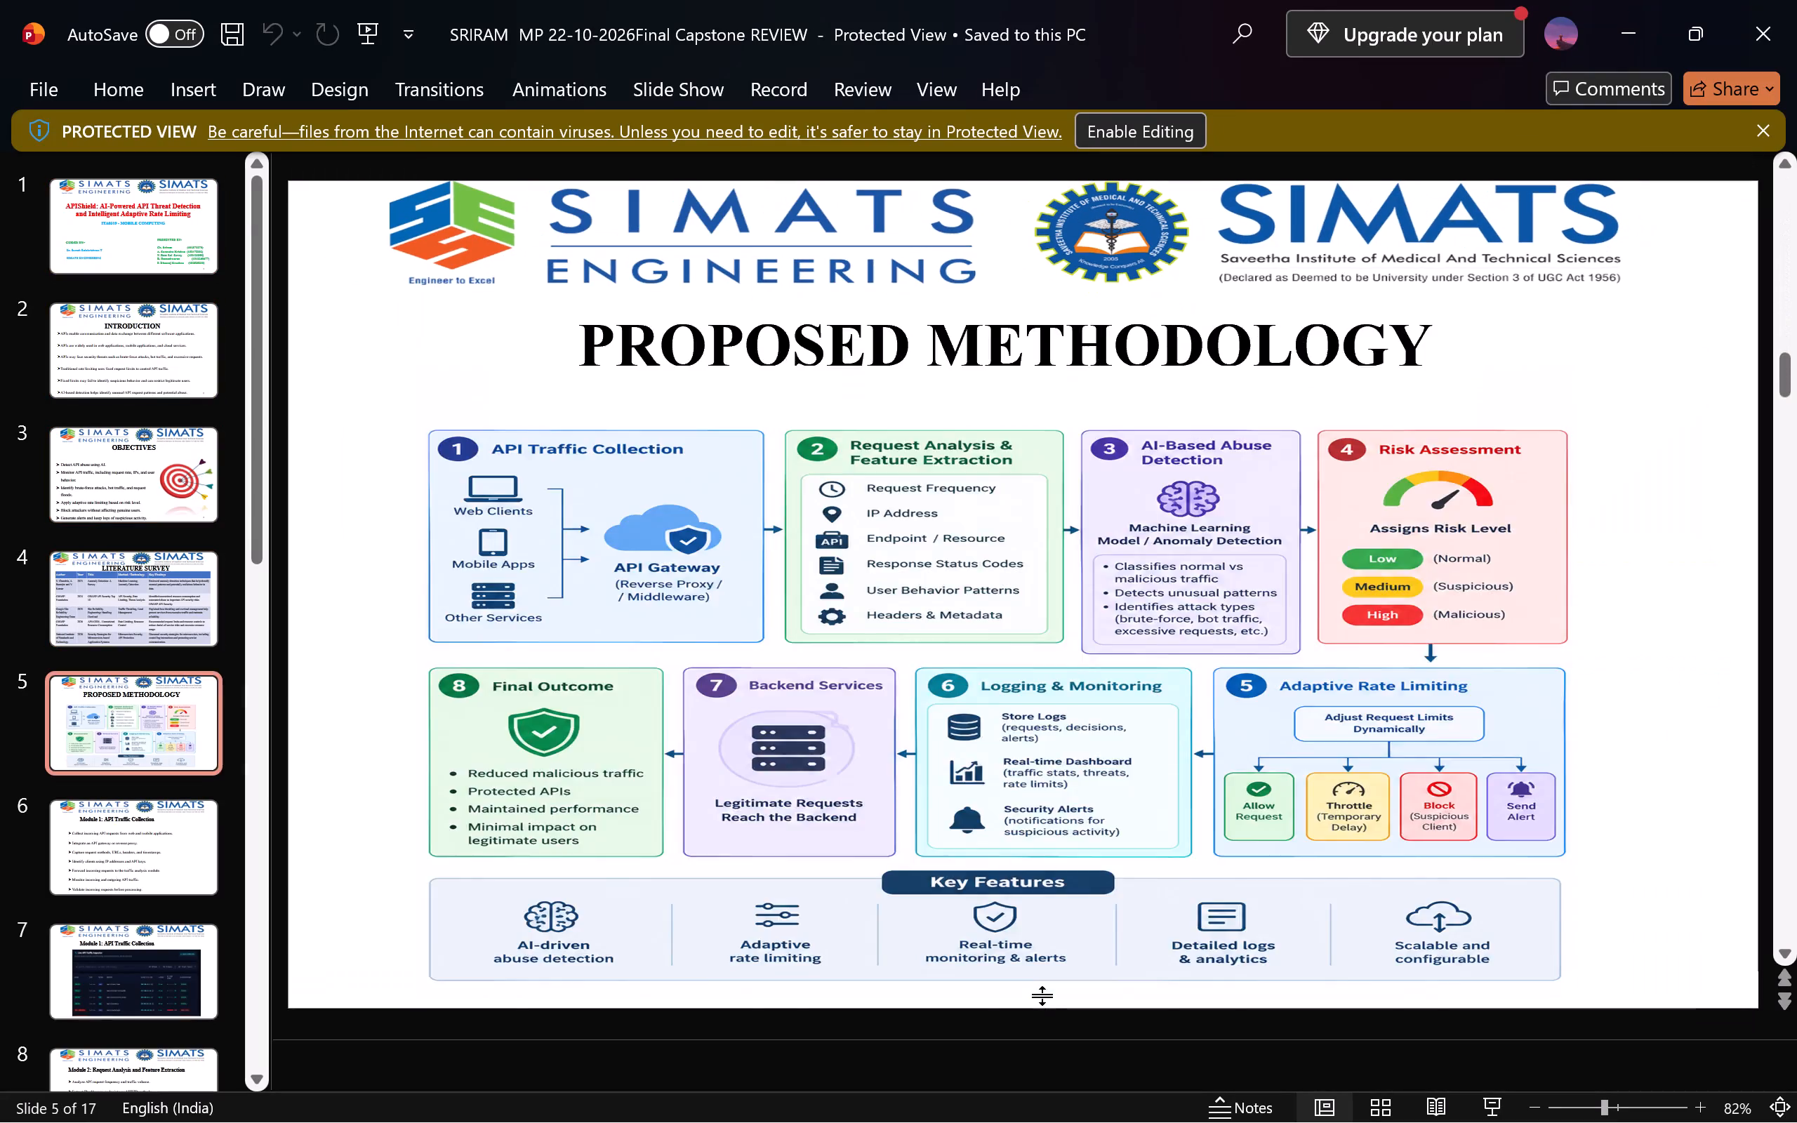
pyautogui.press('Down')
pyautogui.press('Down')
pyautogui.press('Down')
pyautogui.press('Down')
pyautogui.press('Down')
pyautogui.press('Down')
pyautogui.press('Down')
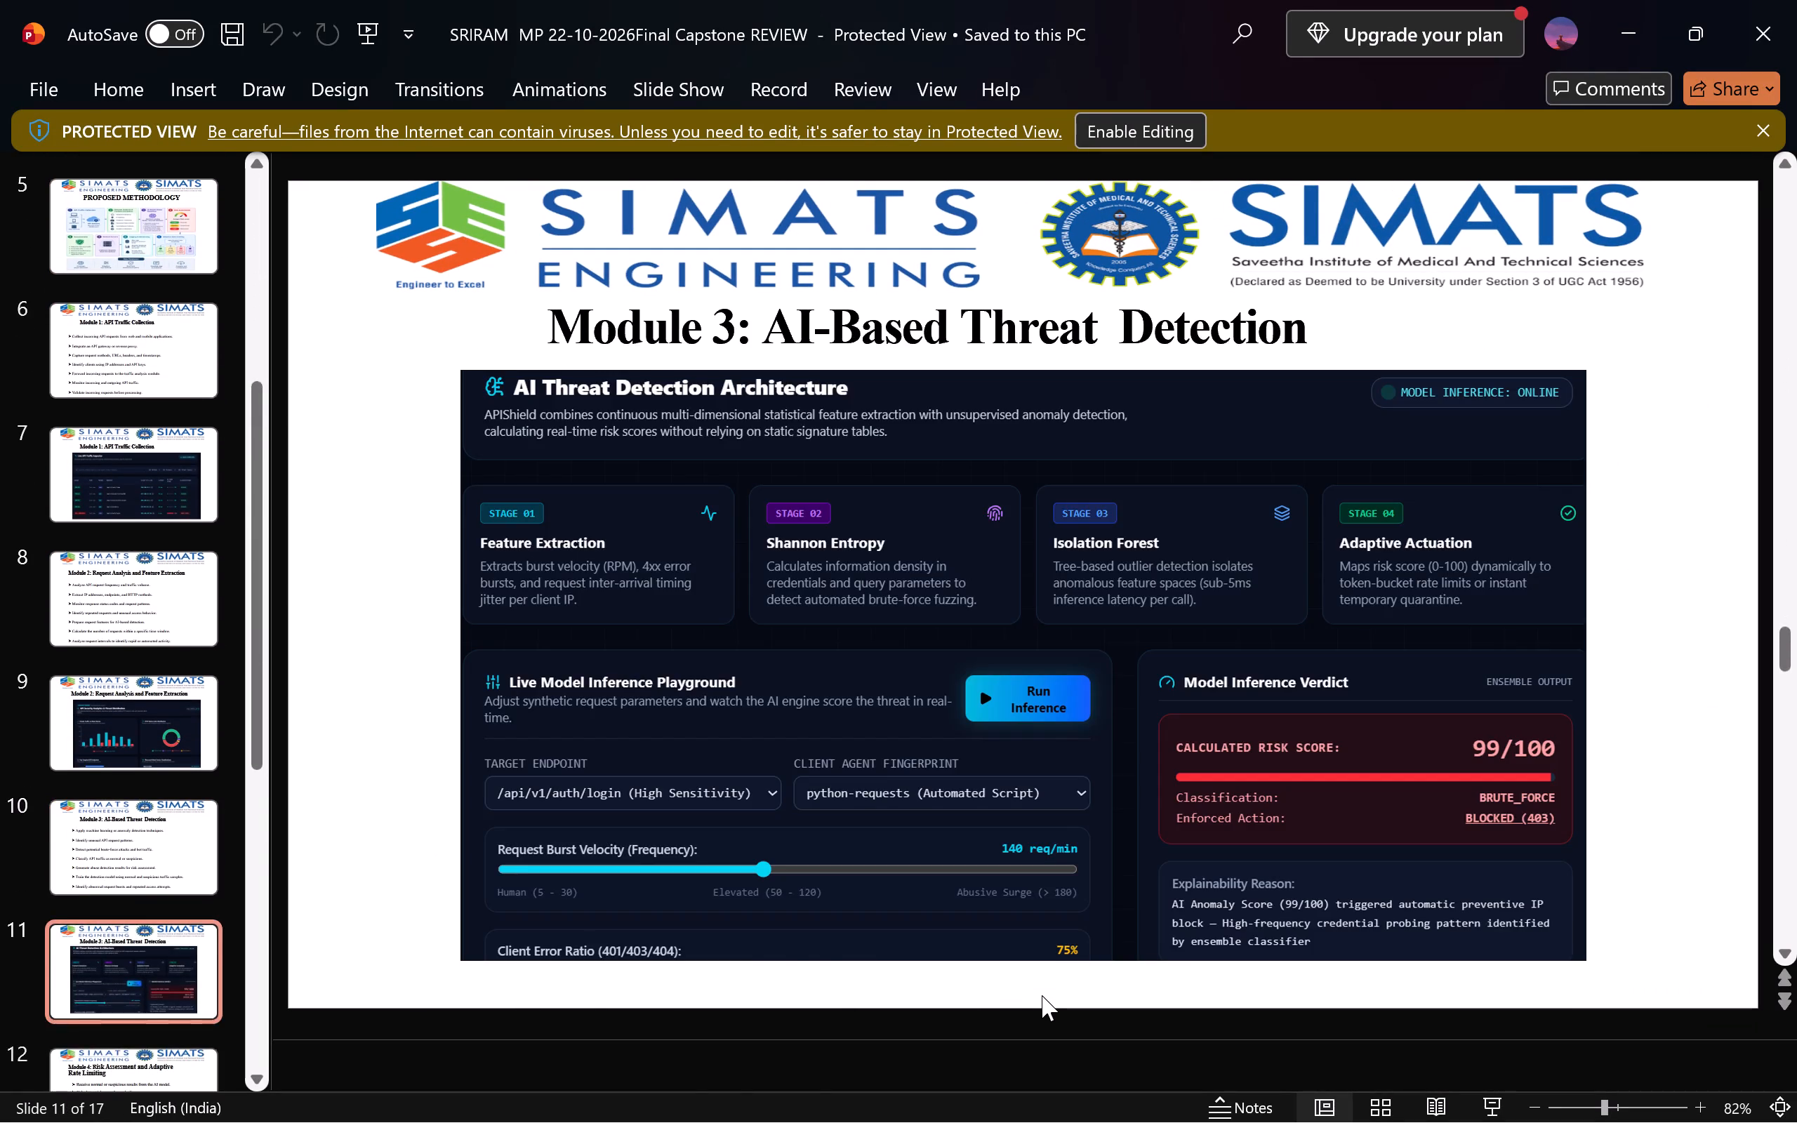
pyautogui.press('Down')
pyautogui.press('Down')
pyautogui.press('Down')
pyautogui.press('Down')
pyautogui.press('Down')
pyautogui.press('Down')
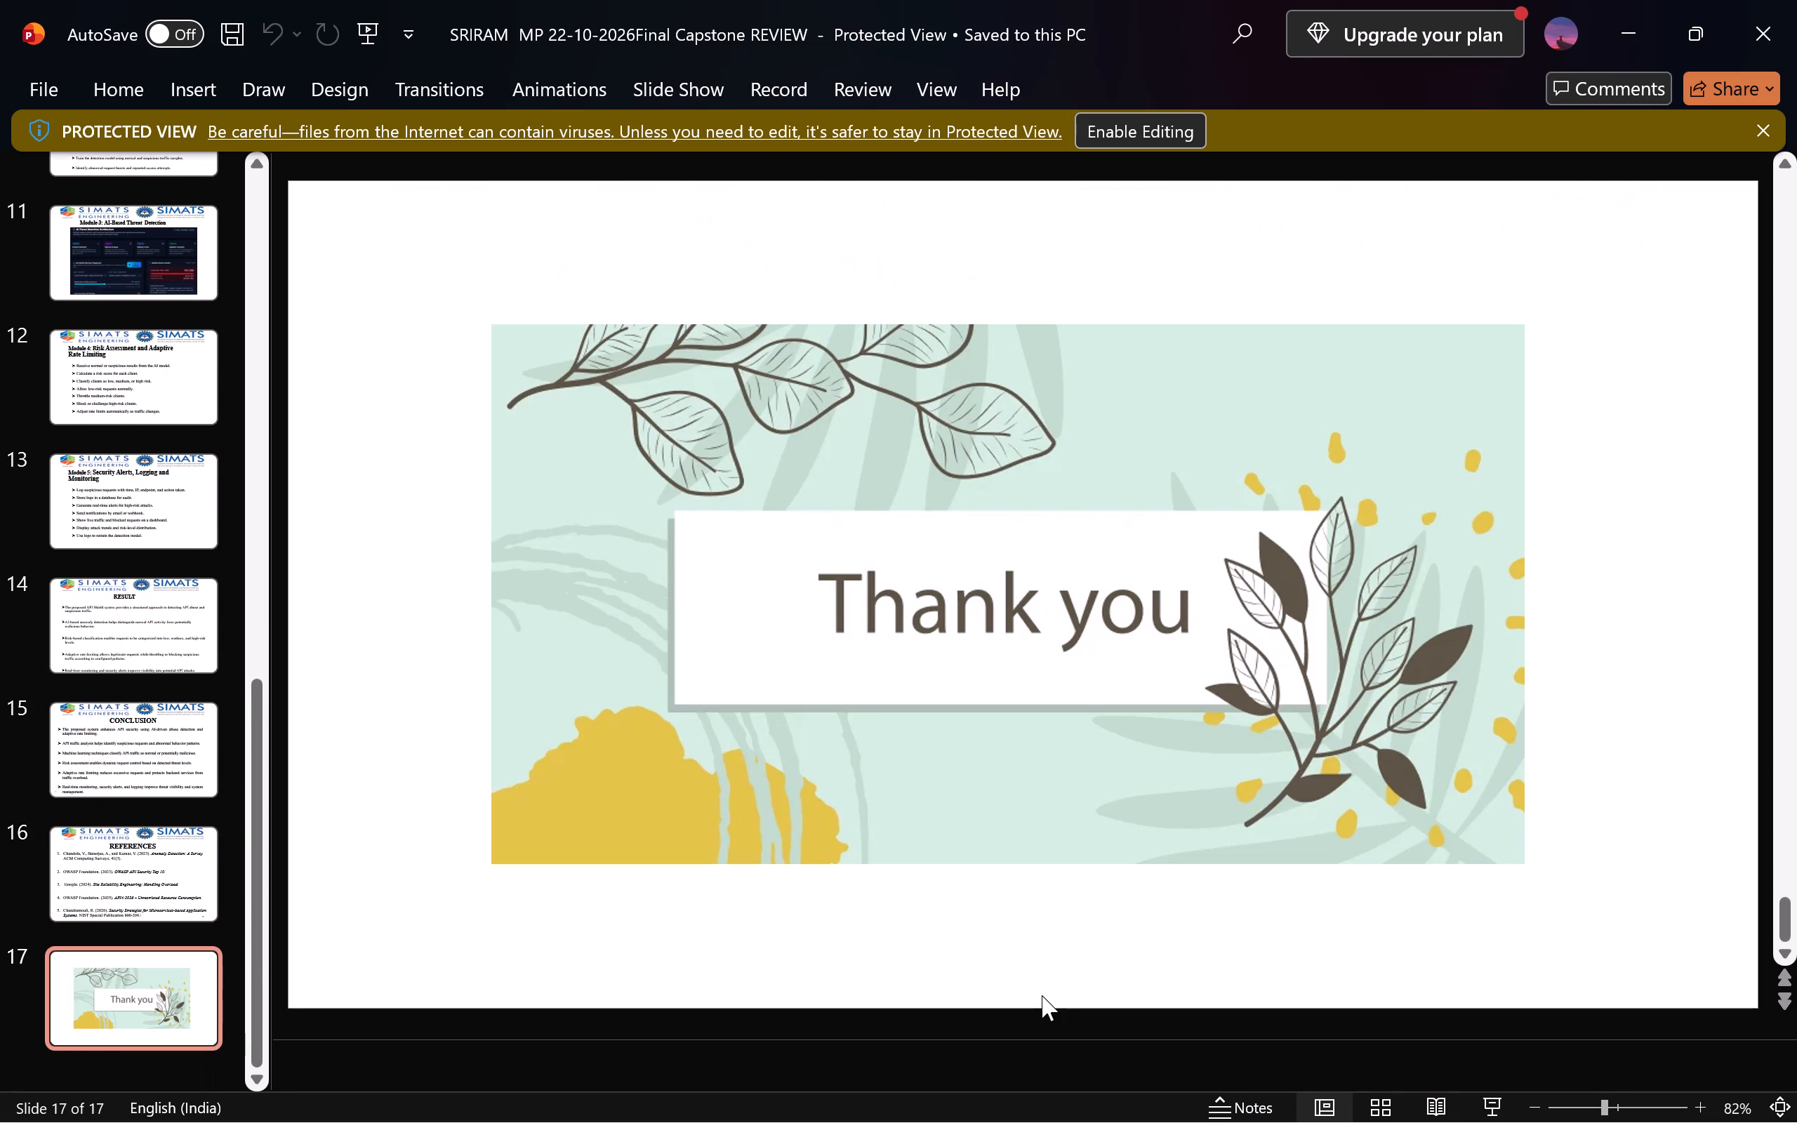
pyautogui.press('Down')
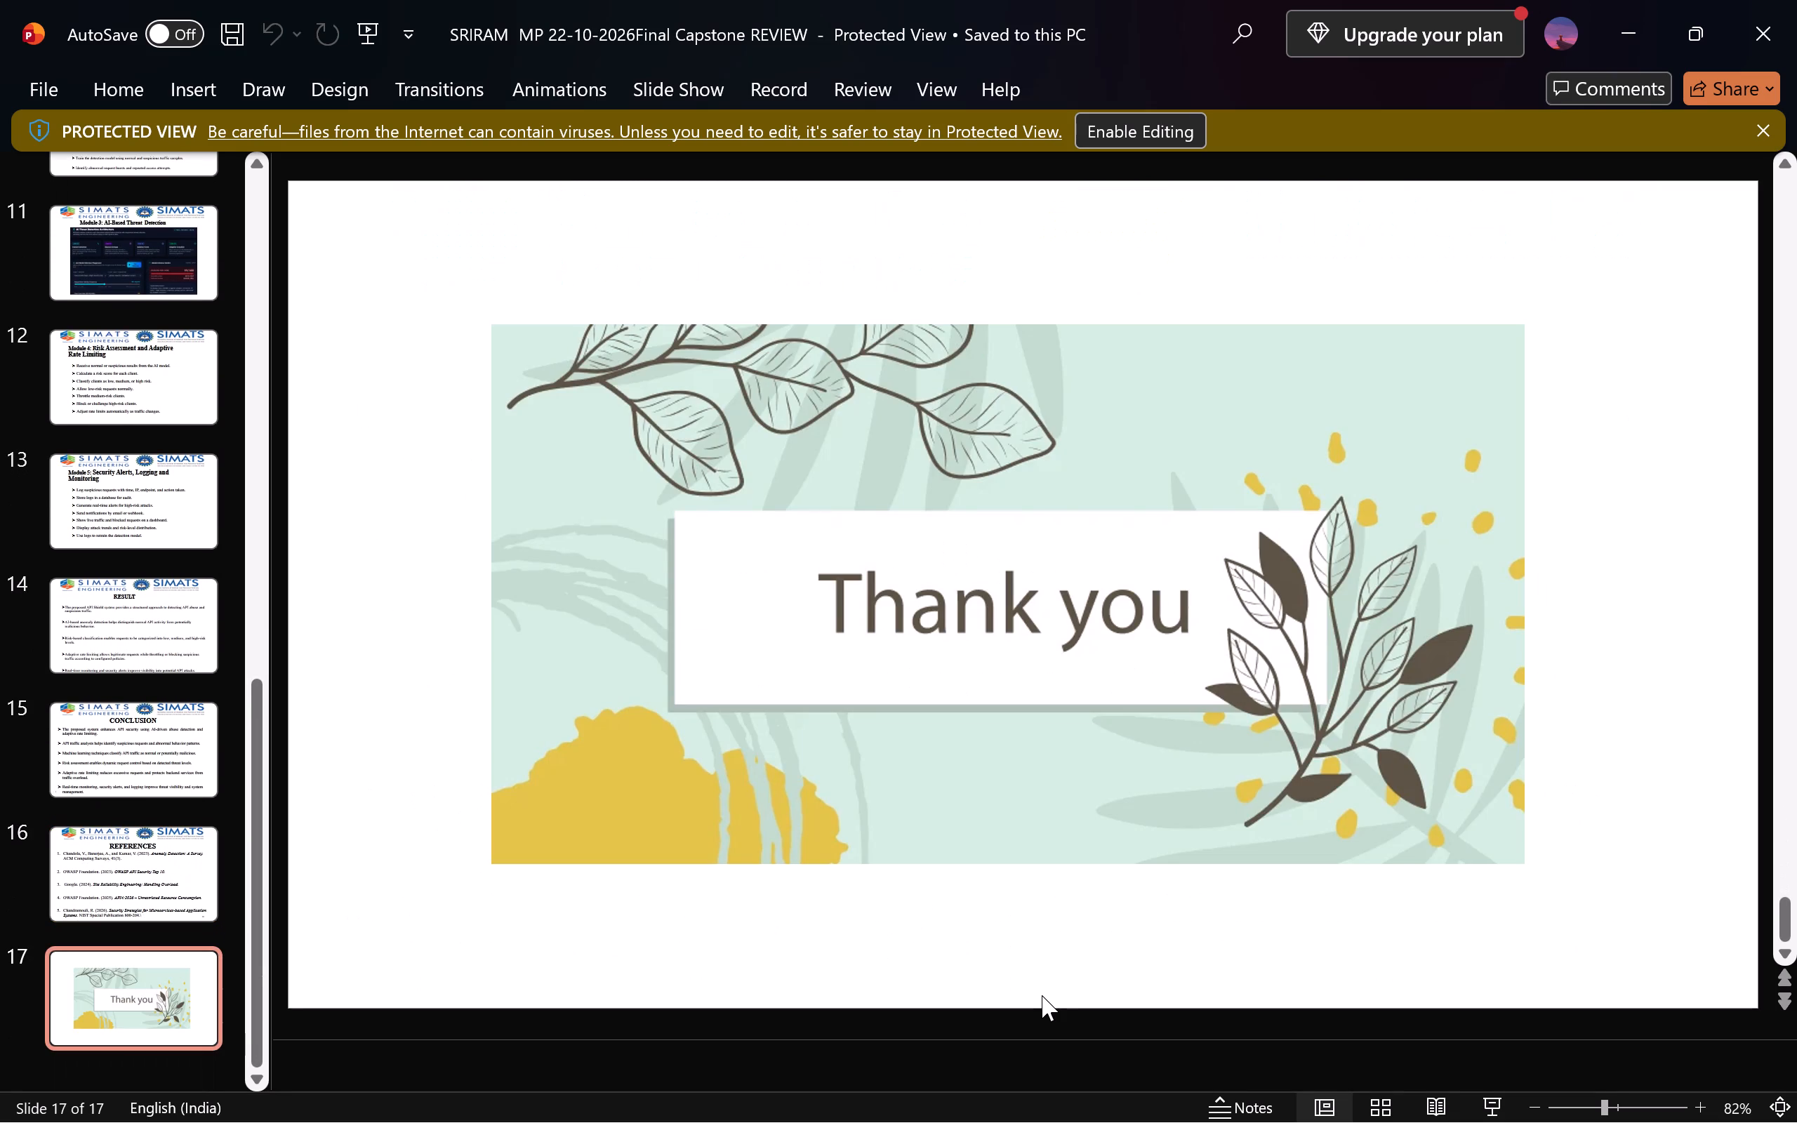